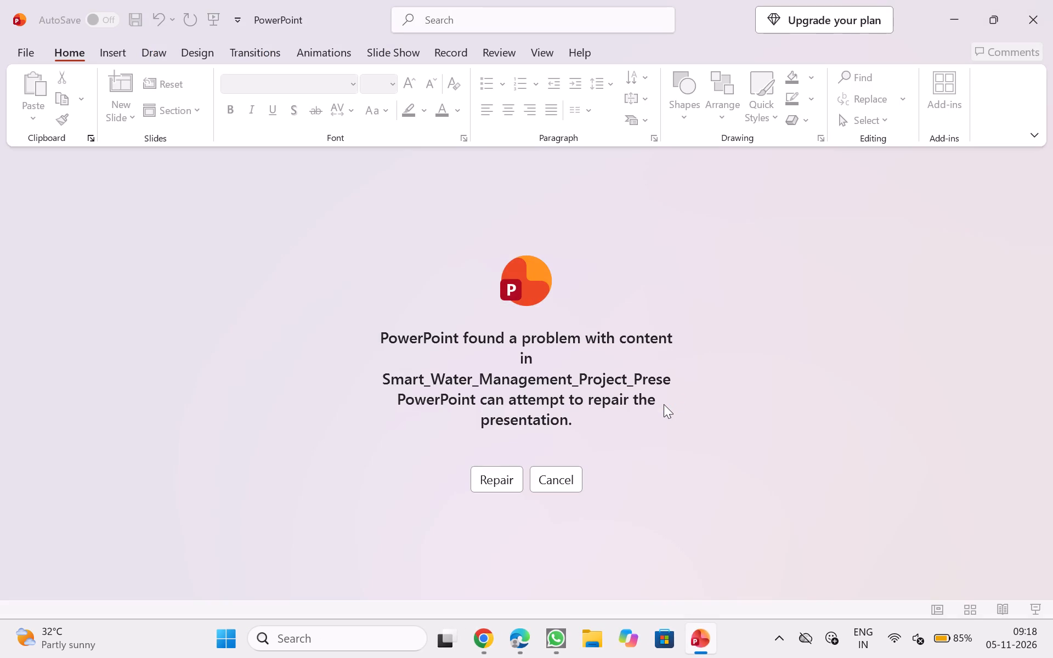
click(502, 485)
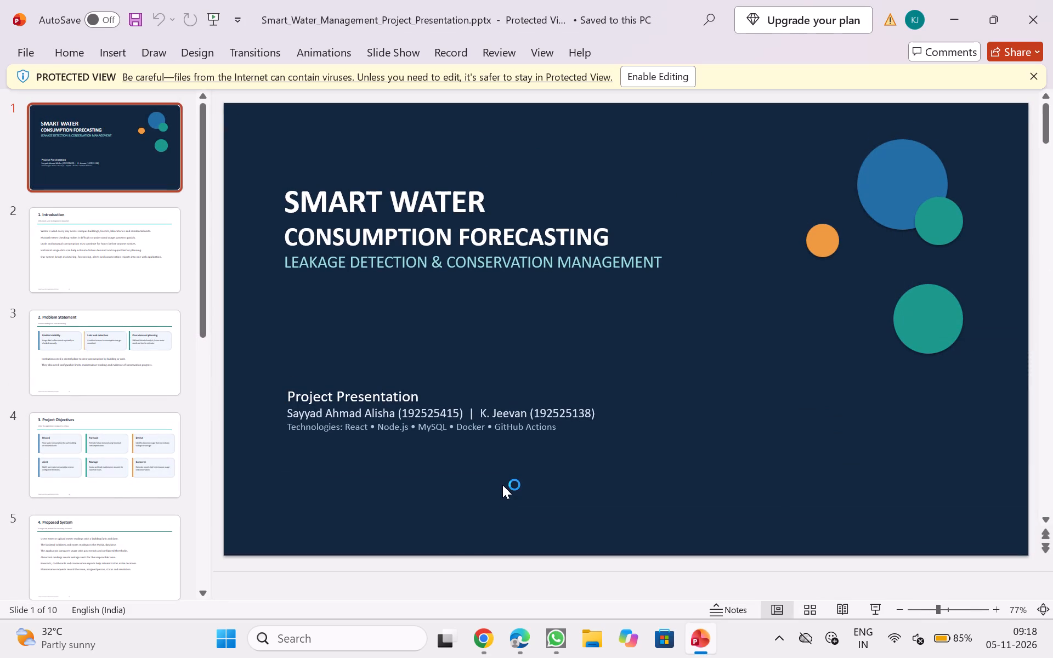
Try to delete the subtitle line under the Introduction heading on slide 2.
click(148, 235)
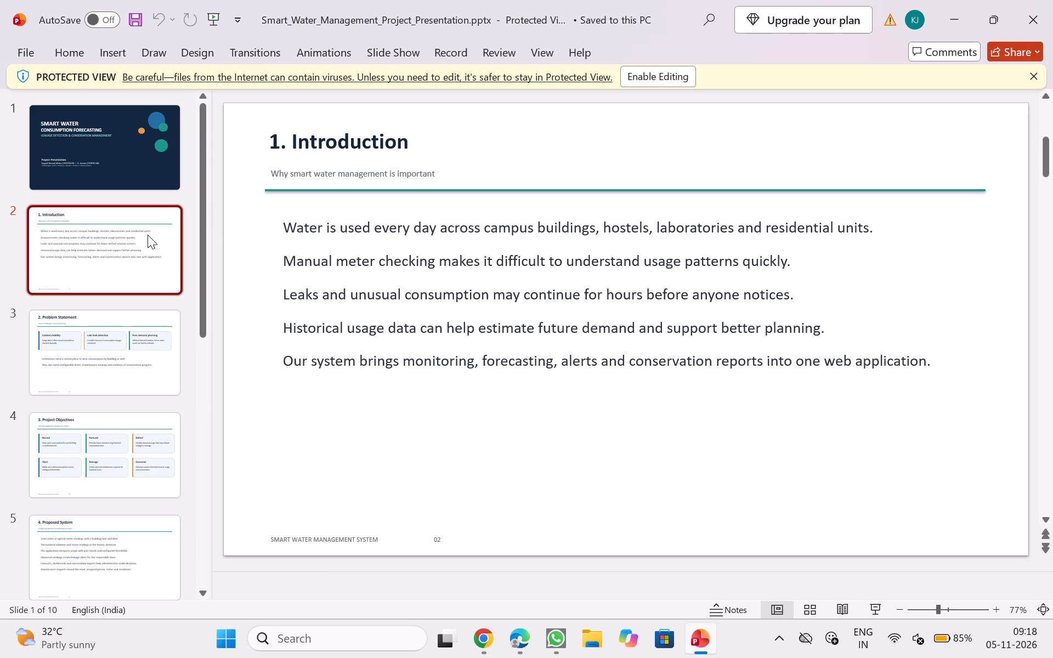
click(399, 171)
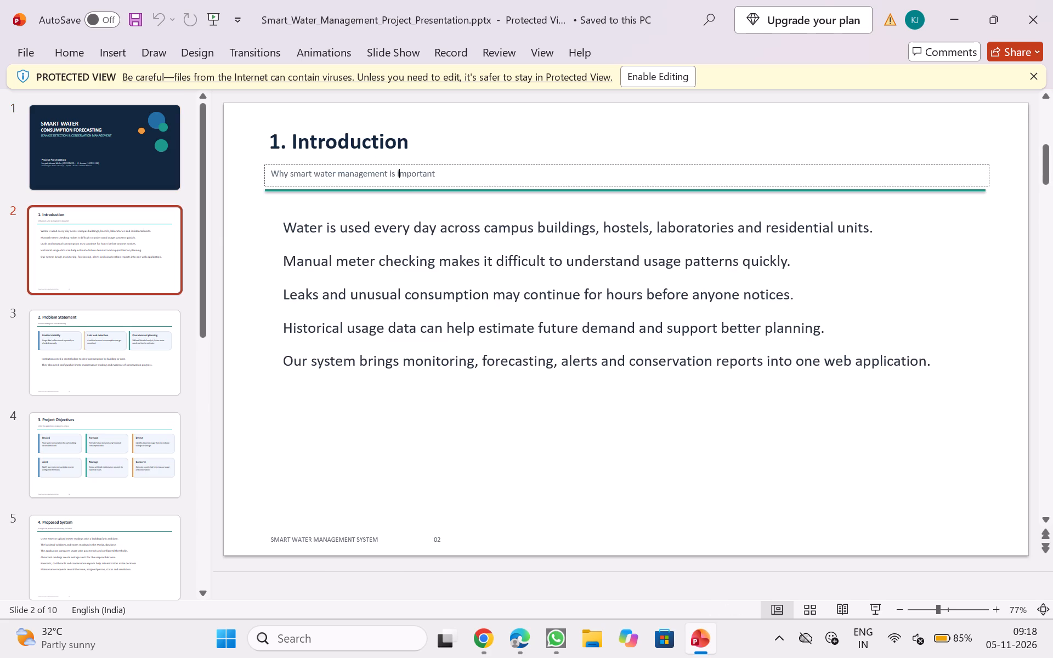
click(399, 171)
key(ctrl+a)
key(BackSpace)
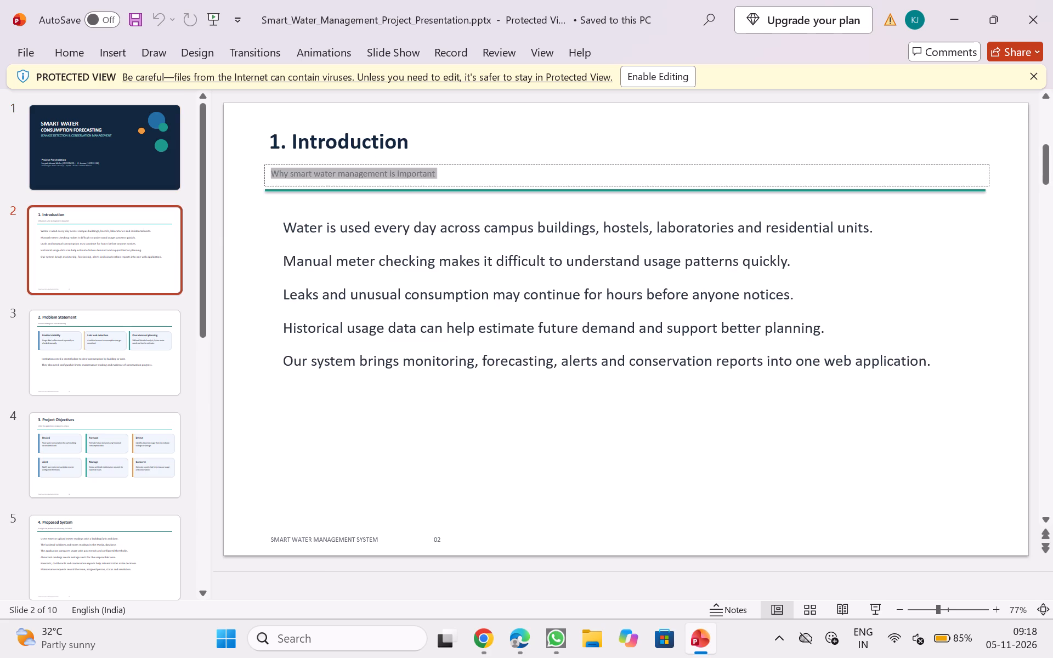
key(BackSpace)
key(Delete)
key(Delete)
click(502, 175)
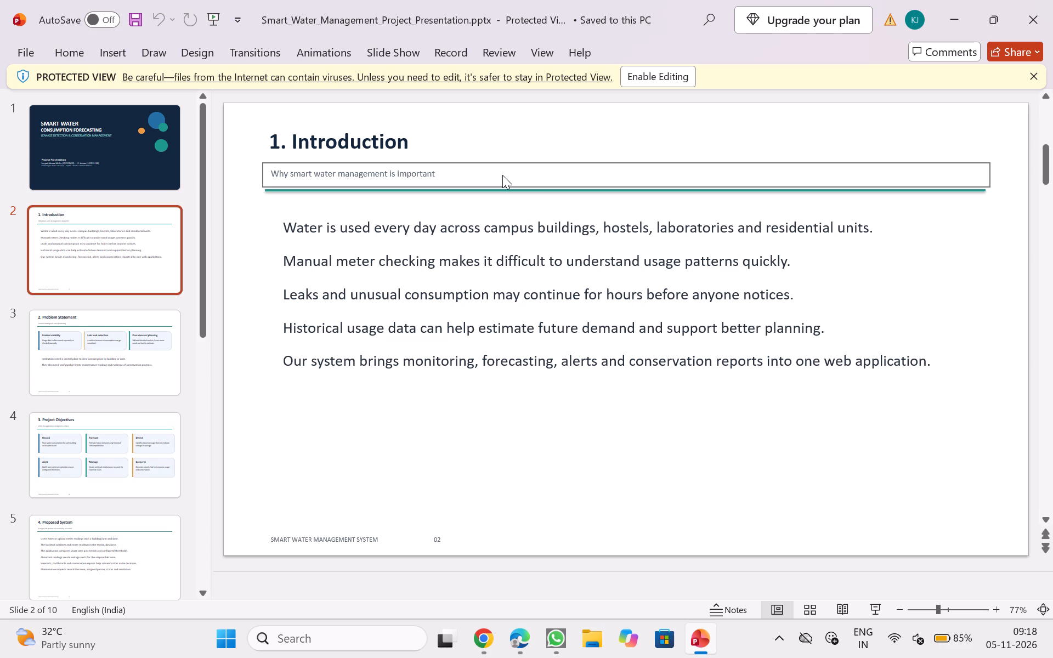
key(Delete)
Enable editing of the protected presentation and dismiss the repair notice.
click(645, 77)
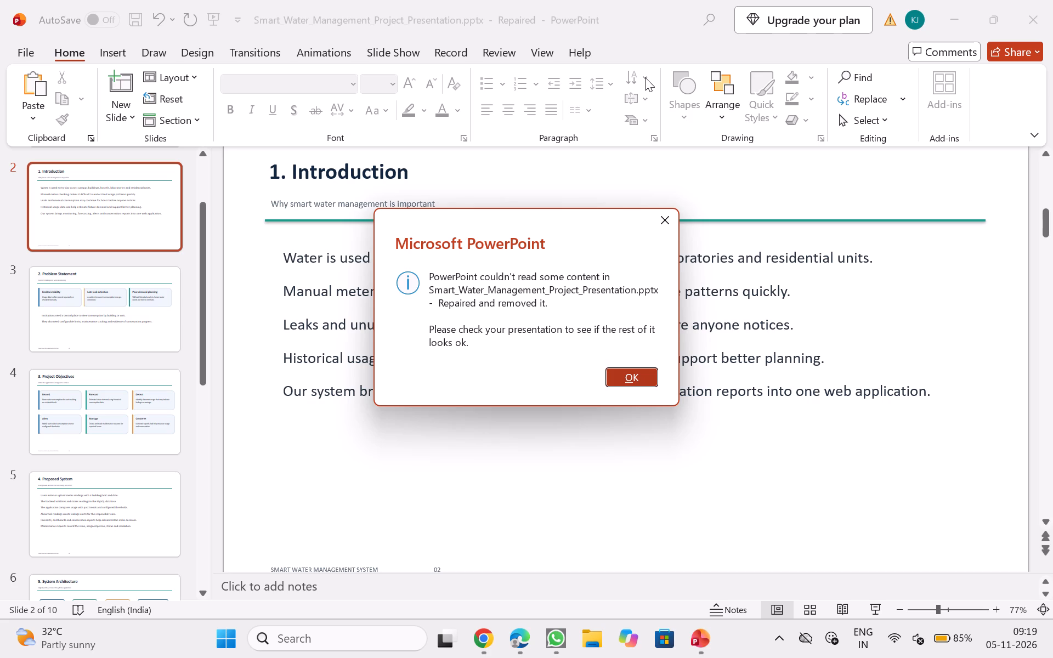
click(669, 219)
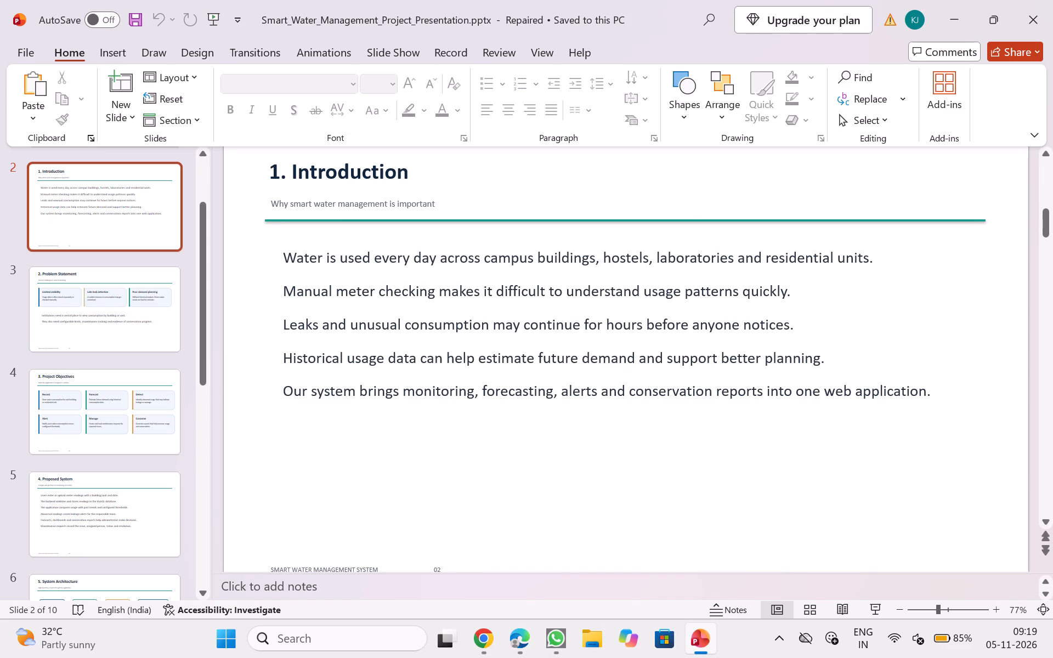
Delete the subtitle text box "Why smart water management is important" from the Introduction slide.
click(408, 205)
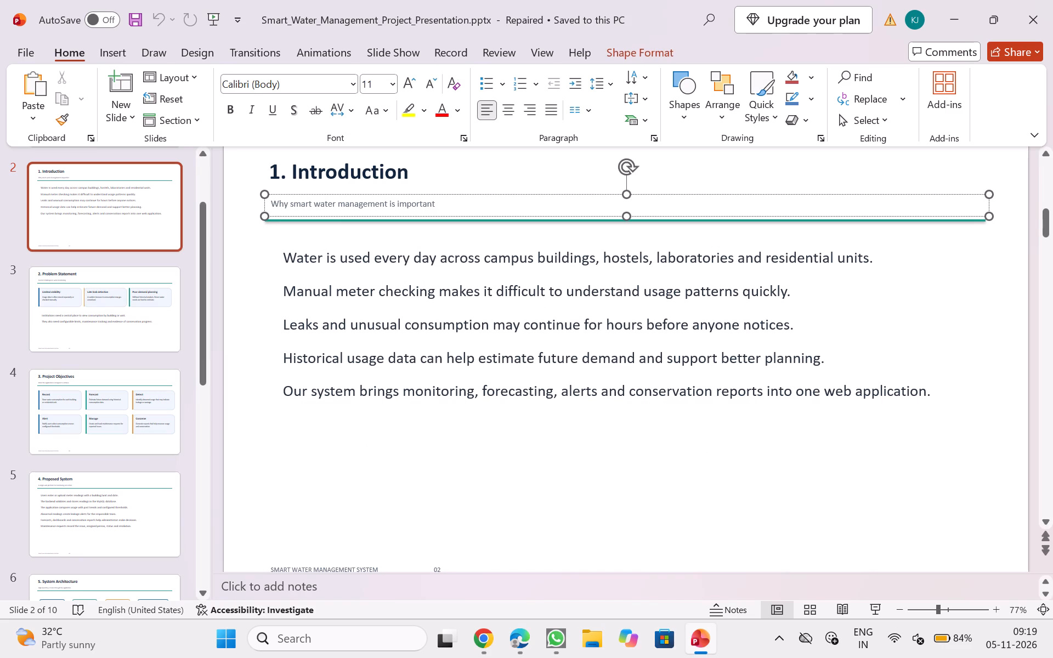
click(569, 194)
key(Delete)
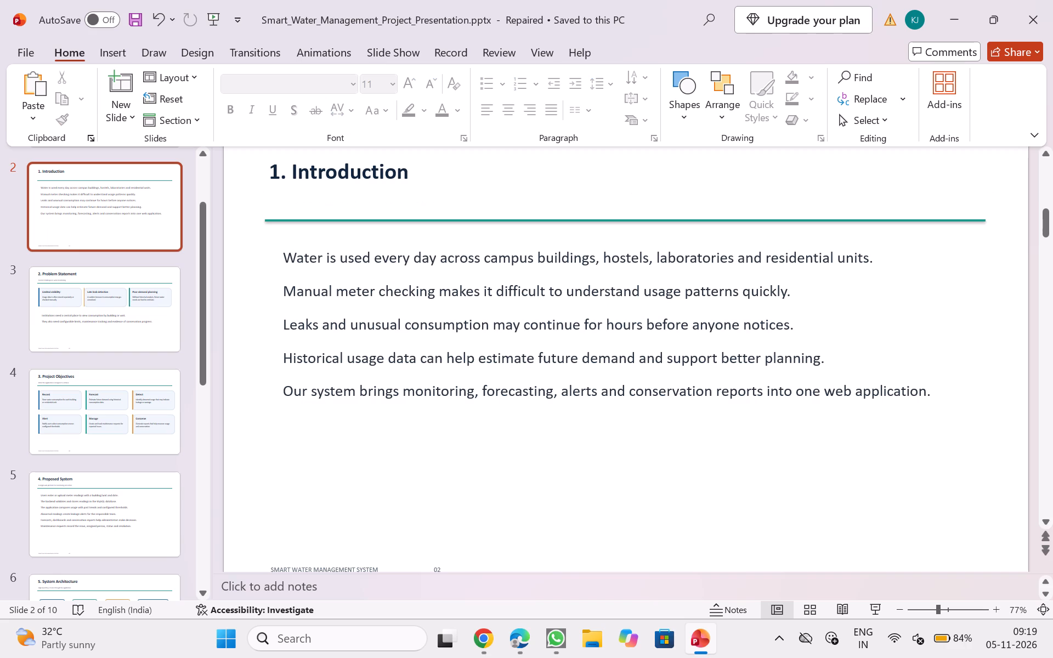
Remove the number "1." from the Introduction slide's heading.
click(287, 174)
key(BackSpace)
key(BackSpace)
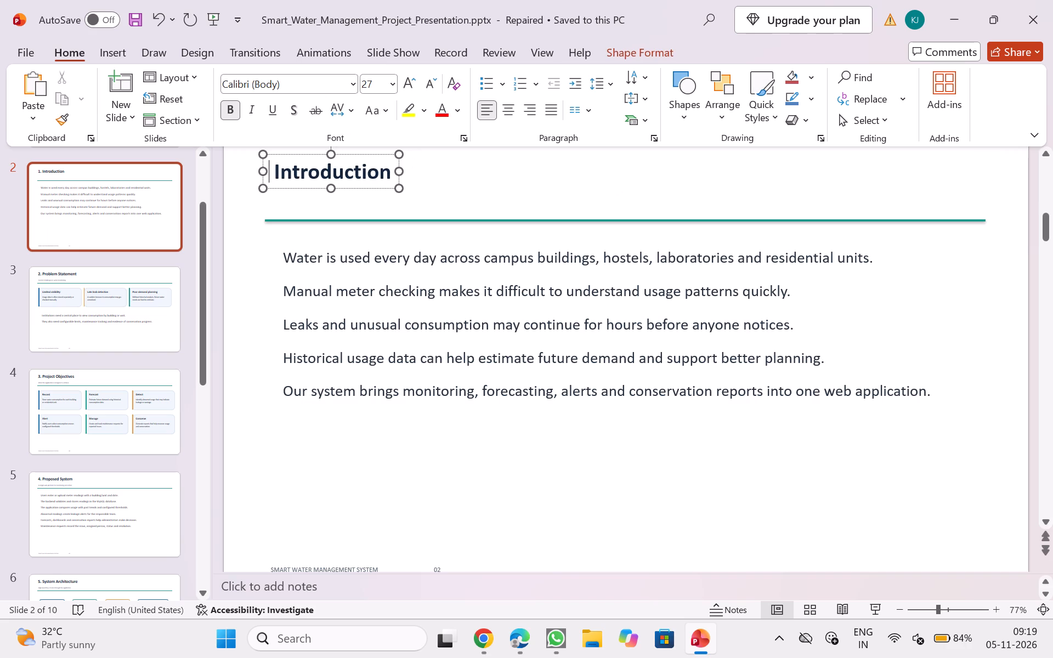
Move the Introduction heading down so it sits just above the green divider line.
drag(290, 191, 293, 202)
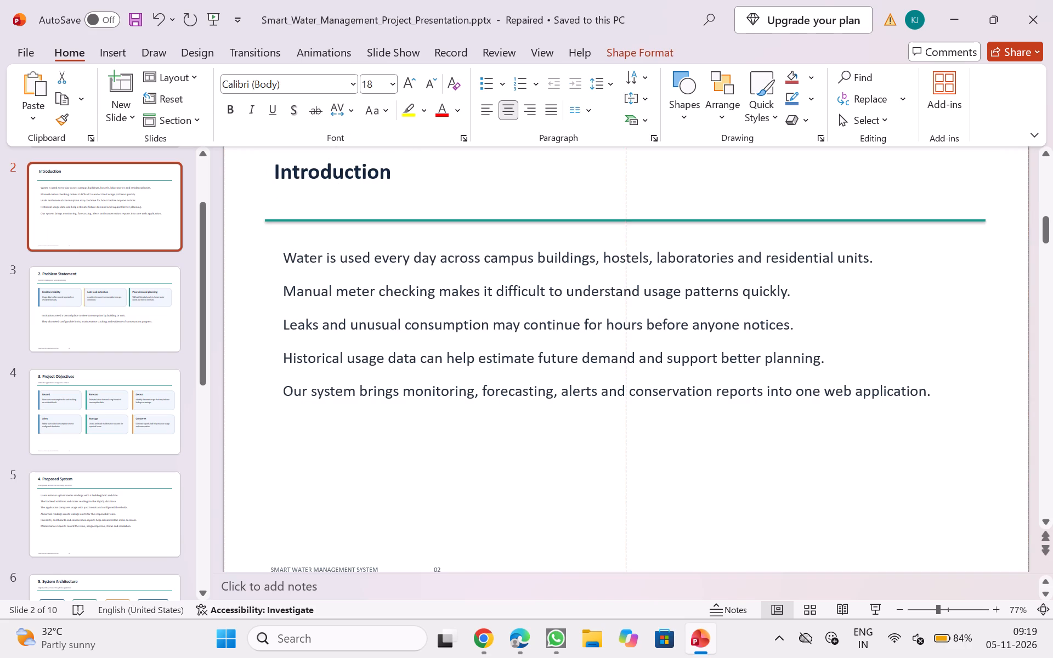
drag(293, 202, 291, 198)
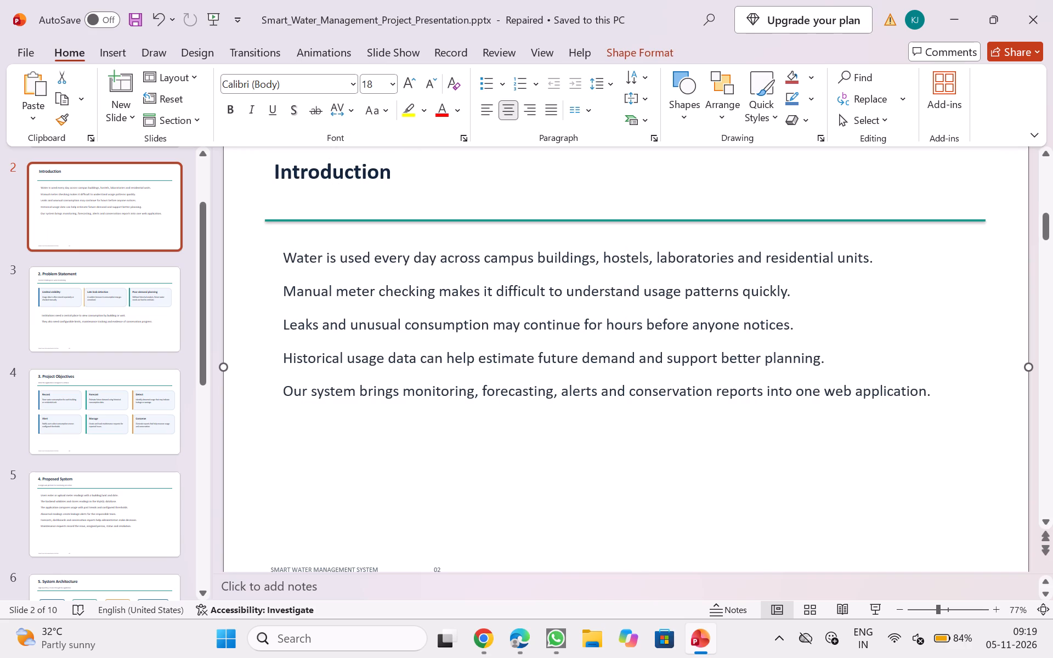
click(304, 179)
drag(298, 188, 292, 214)
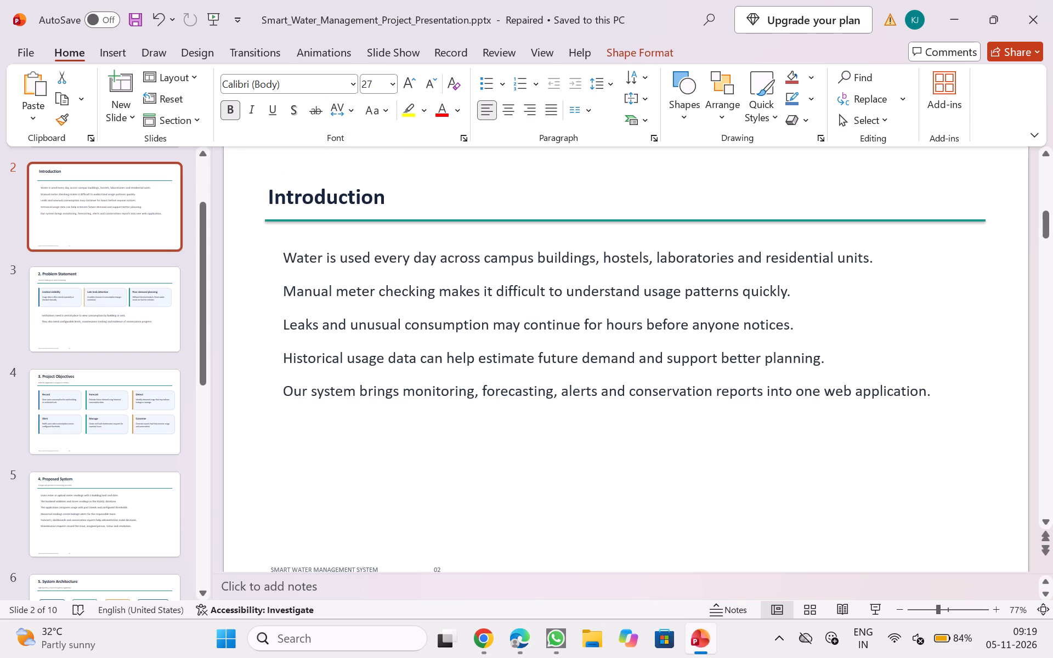
drag(292, 214, 292, 212)
drag(292, 212, 291, 208)
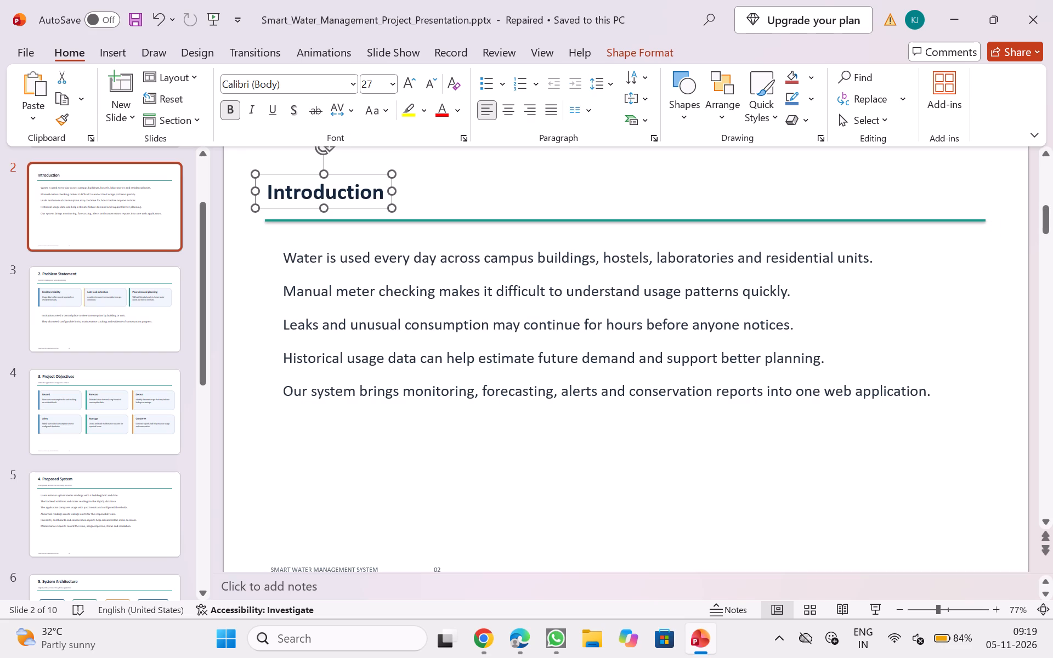
Set the font of all the Introduction slide's body text to Times New Roman.
click(395, 423)
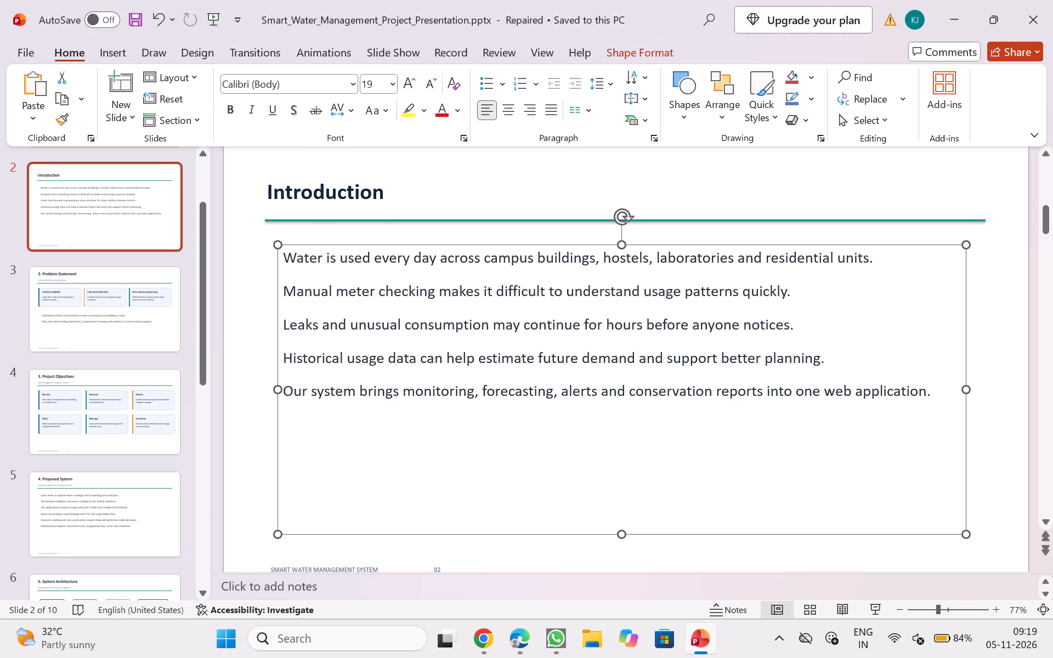
click(403, 368)
key(ctrl+a)
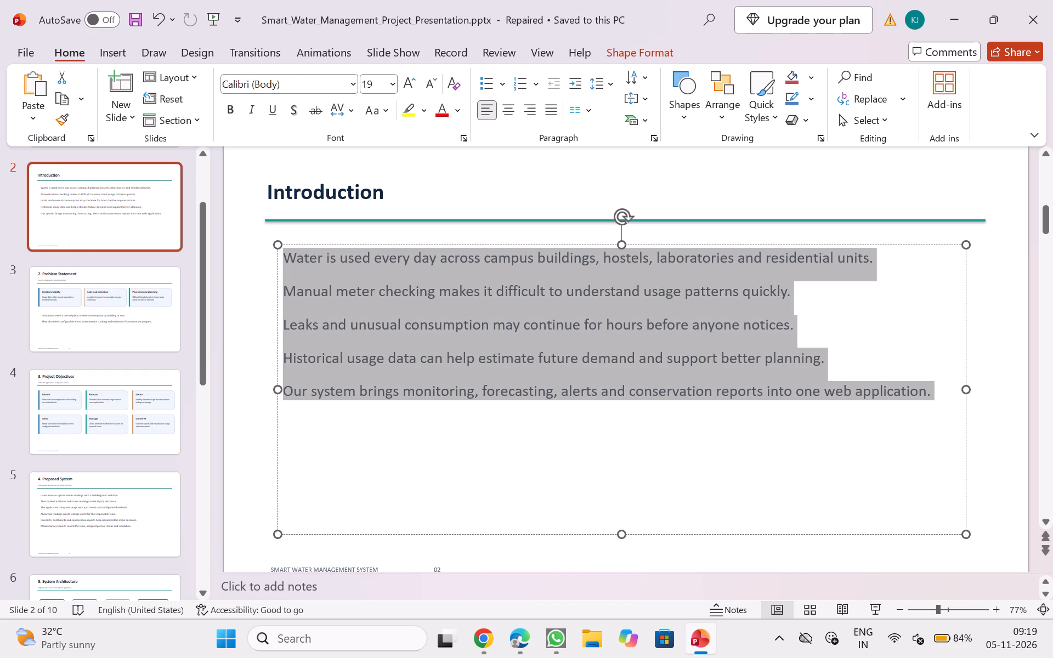
click(293, 86)
text(ti)
key(Return)
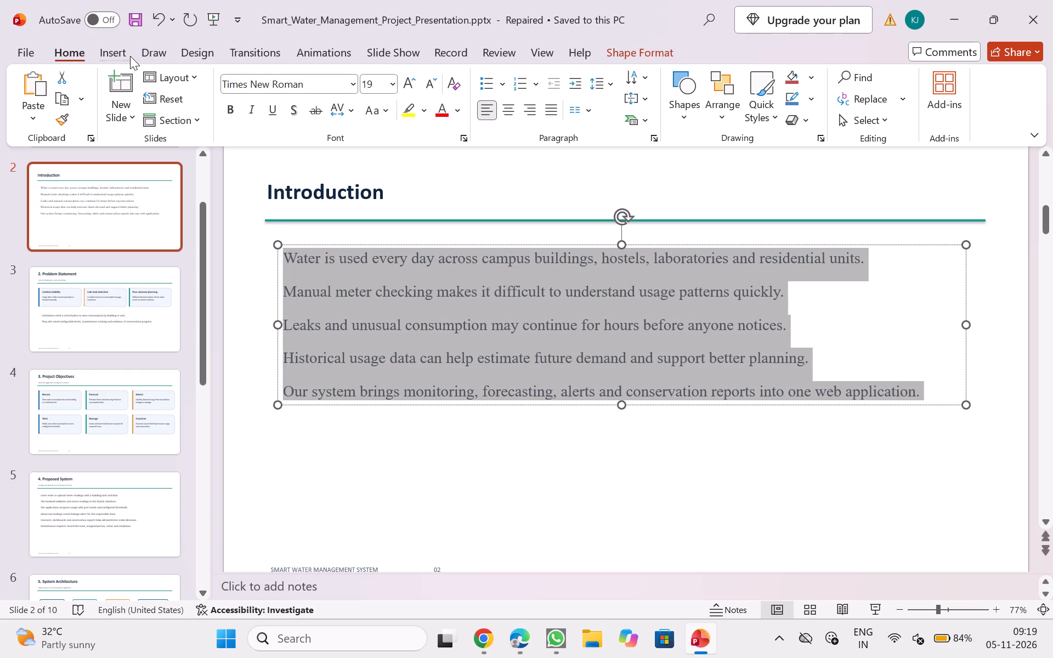
Apply arrow-style bullets to the five lines of body text on the Introduction slide.
click(497, 84)
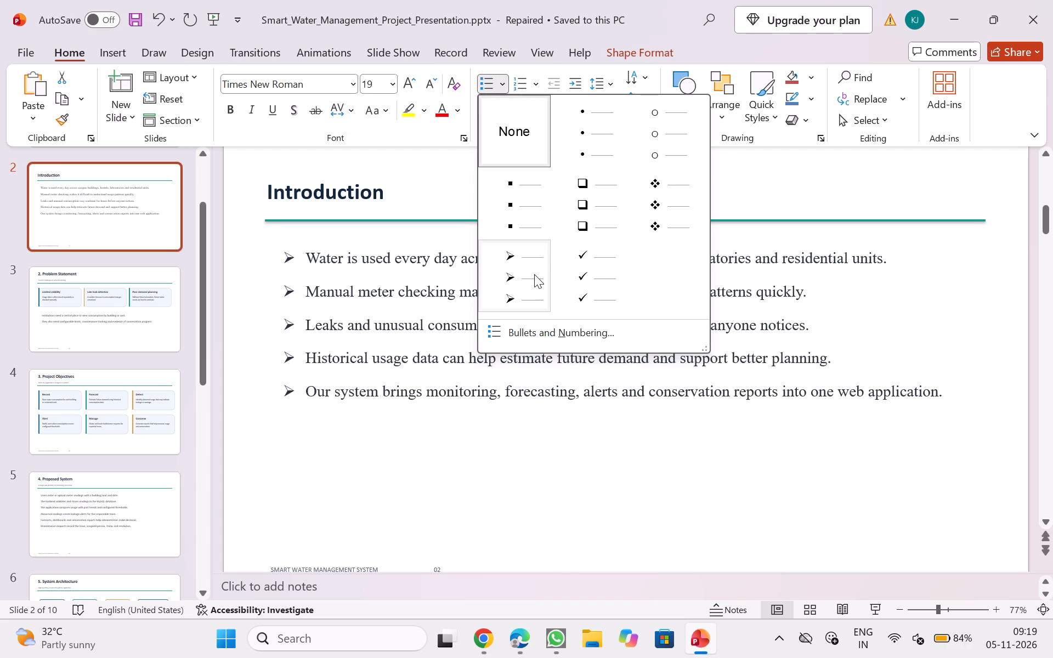
click(534, 274)
click(547, 492)
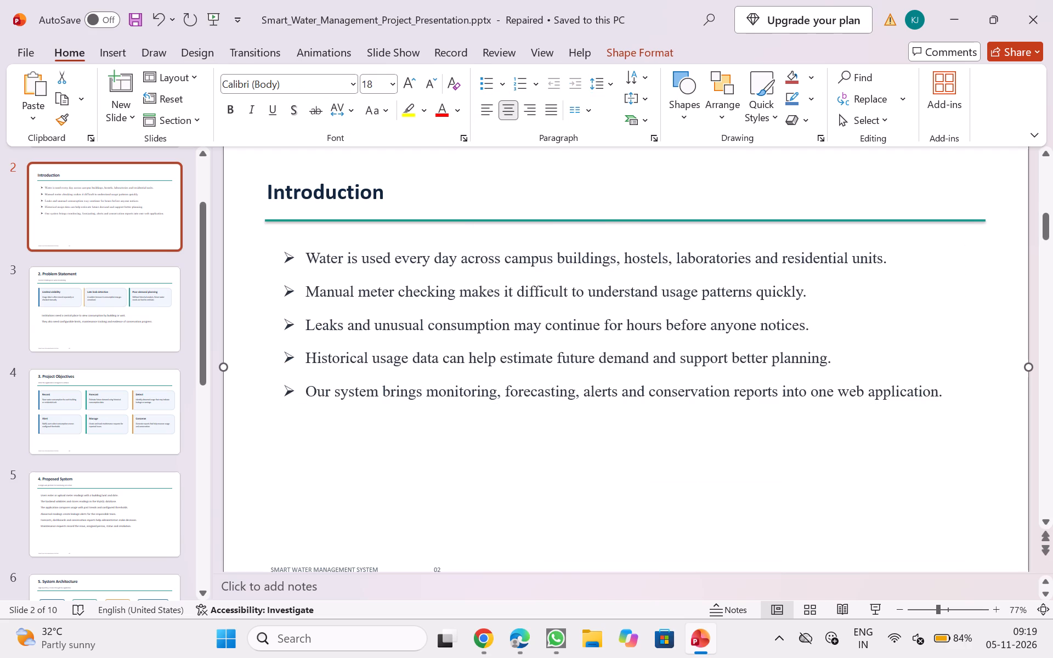
Move the Introduction slide's bulleted text box down to leave a wider gap below the green divider line.
click(520, 332)
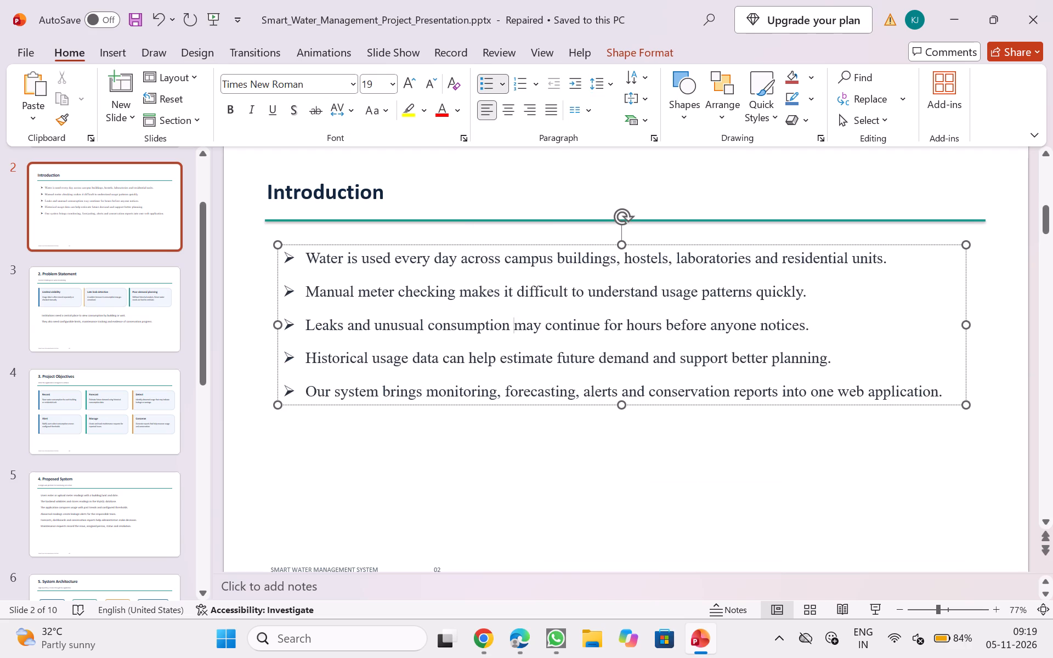
drag(519, 246, 517, 268)
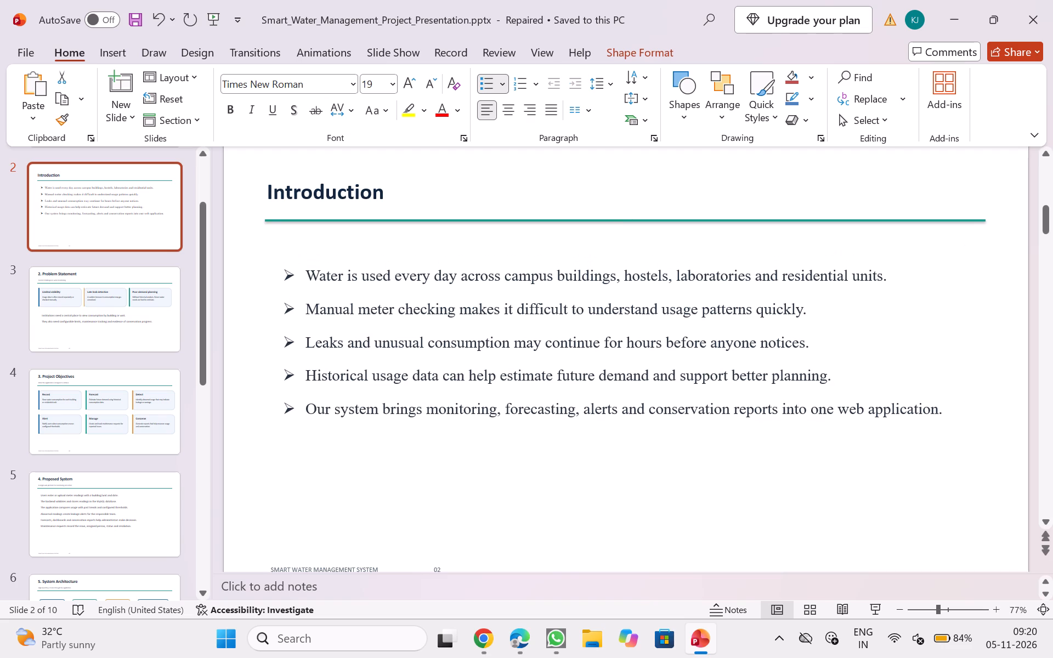
drag(517, 268, 511, 276)
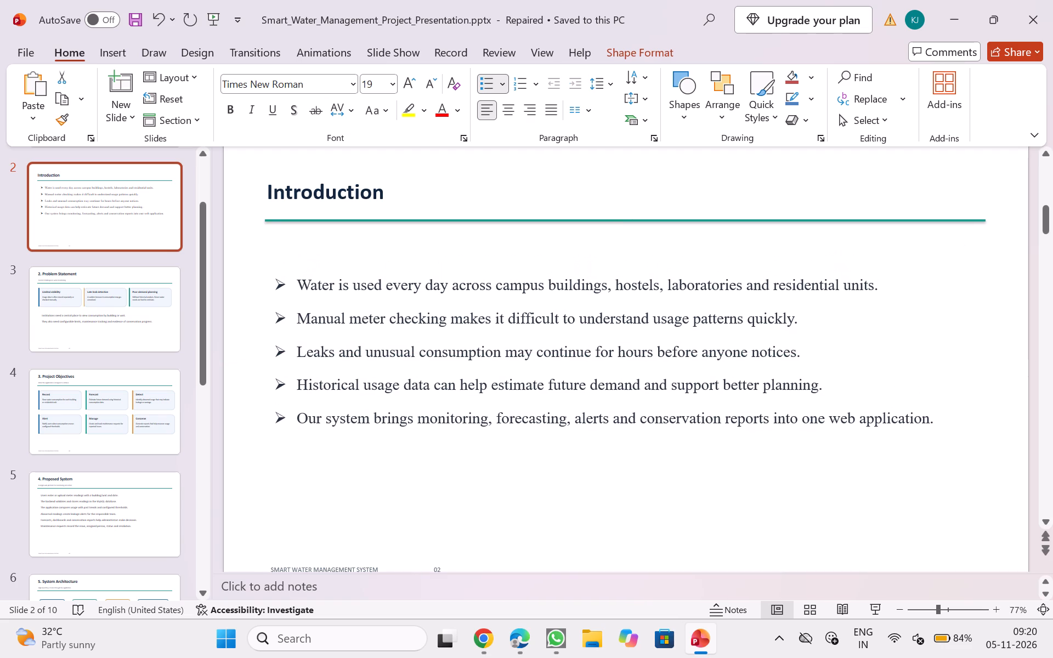
drag(511, 276, 511, 280)
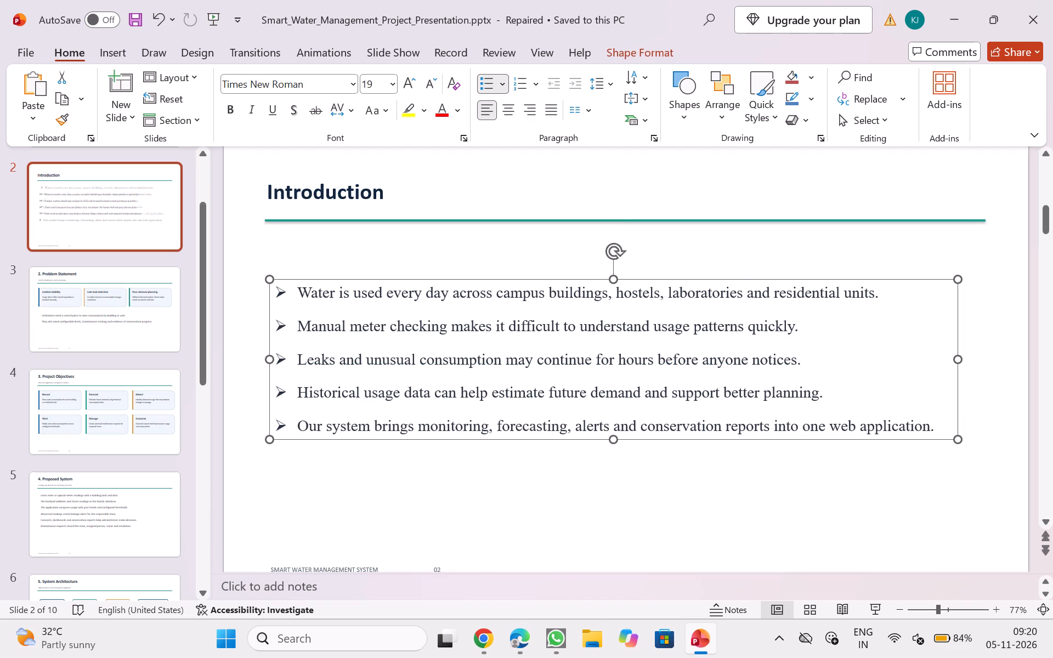
Move the green divider line on the Introduction slide down closer to the bulleted text.
click(501, 219)
click(501, 219)
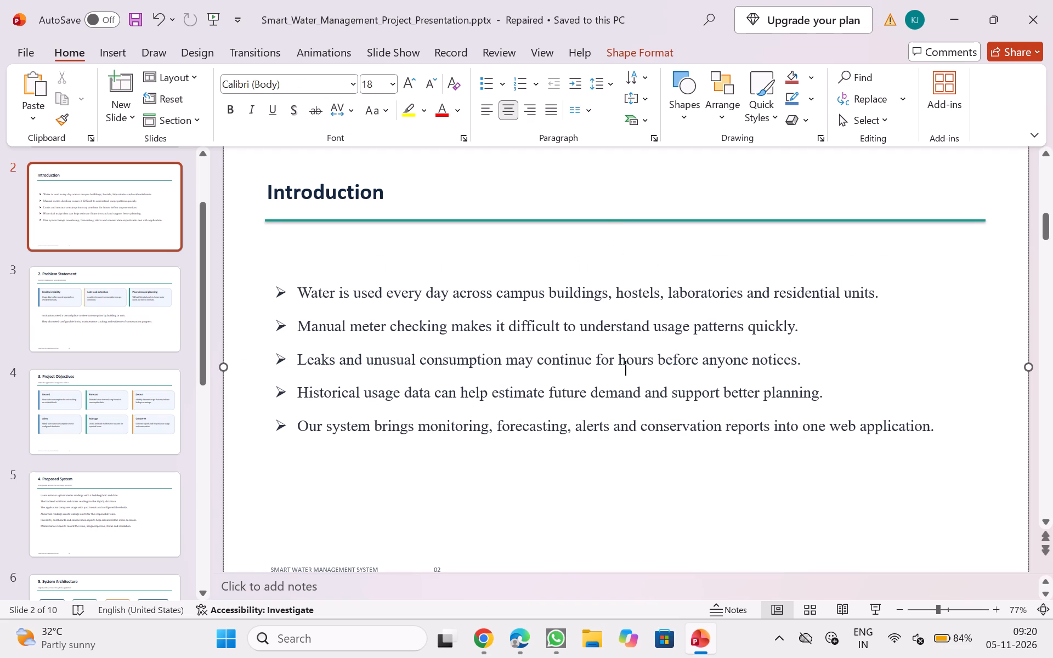
click(497, 223)
drag(499, 220, 492, 243)
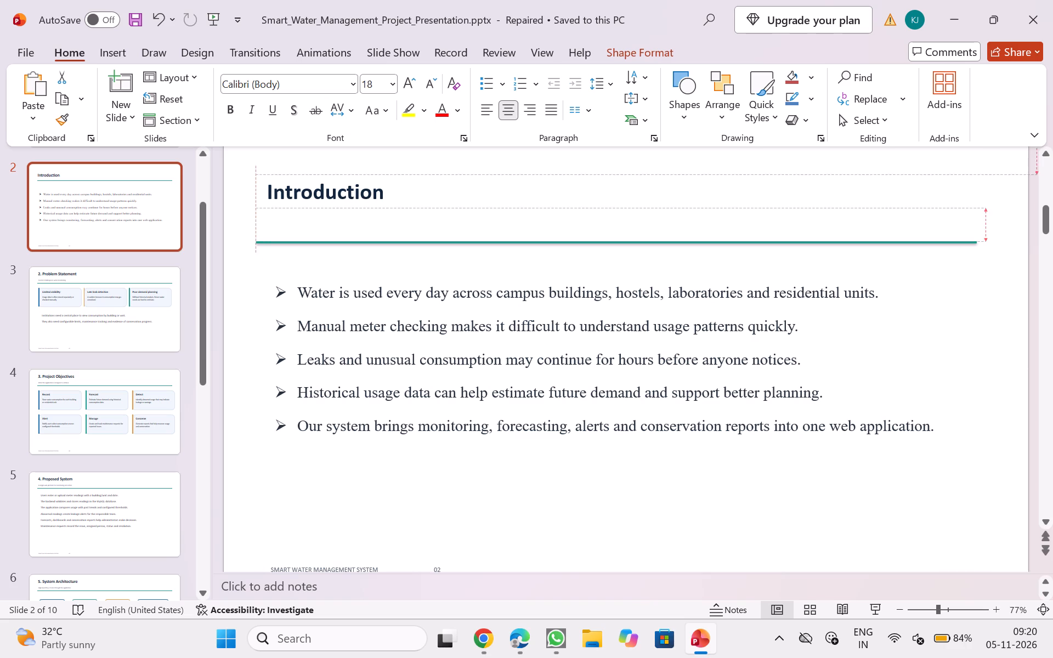
drag(492, 243, 489, 249)
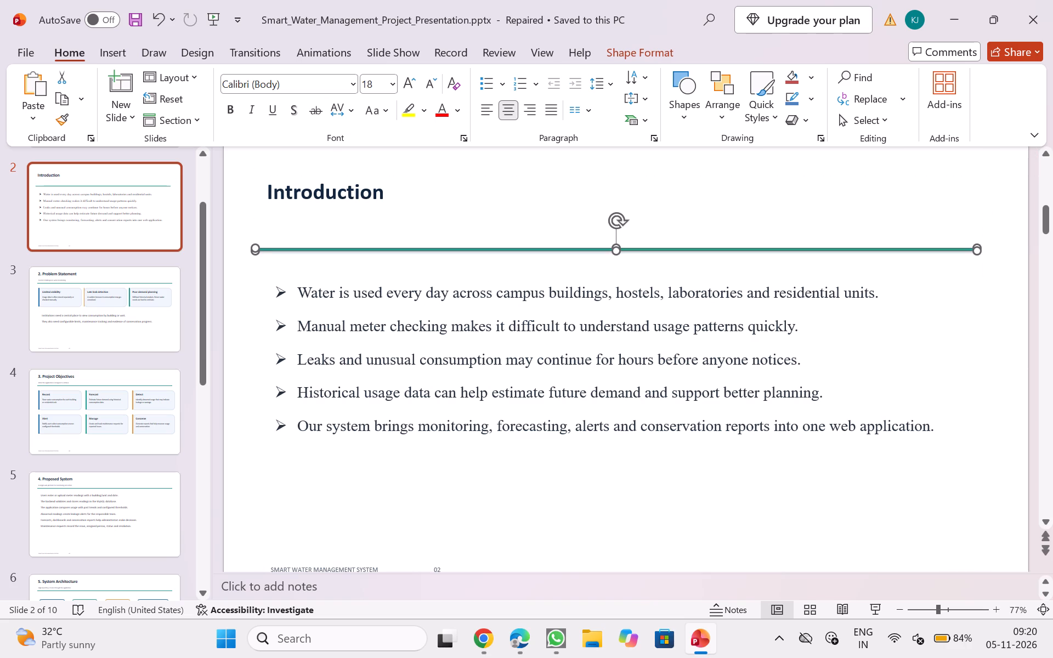
Move the Introduction heading down so it sits just above the green divider line.
click(362, 192)
drag(360, 167, 363, 186)
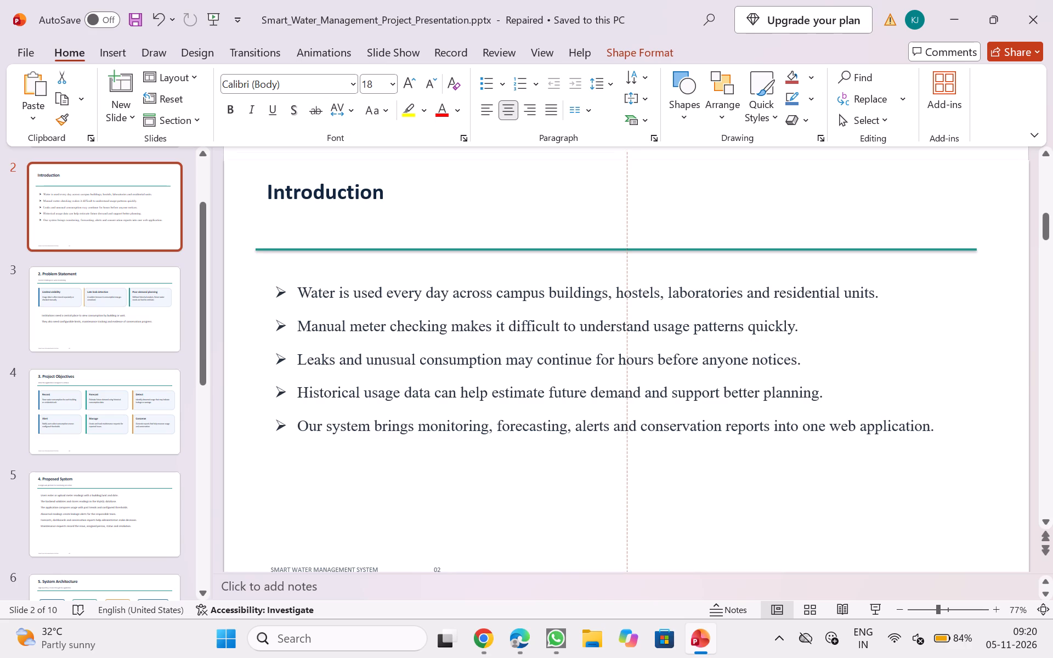
drag(363, 186, 363, 185)
click(358, 187)
drag(349, 174, 342, 200)
click(483, 198)
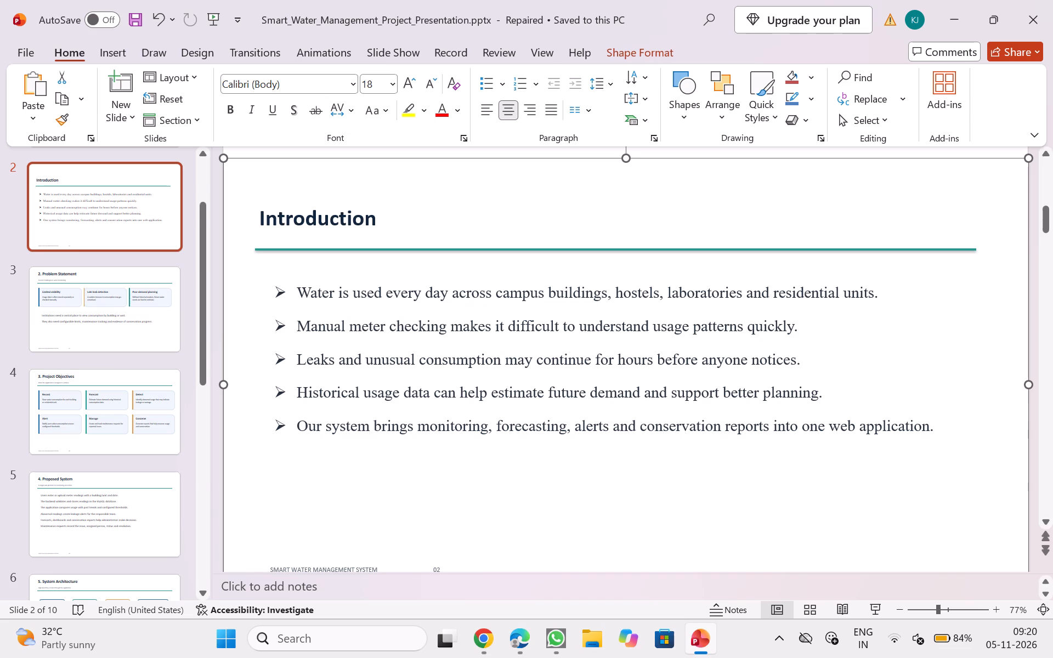
Delete the "SMART WATER MANAGEMENT SYSTEM 02" footer text box from the Introduction slide.
click(359, 566)
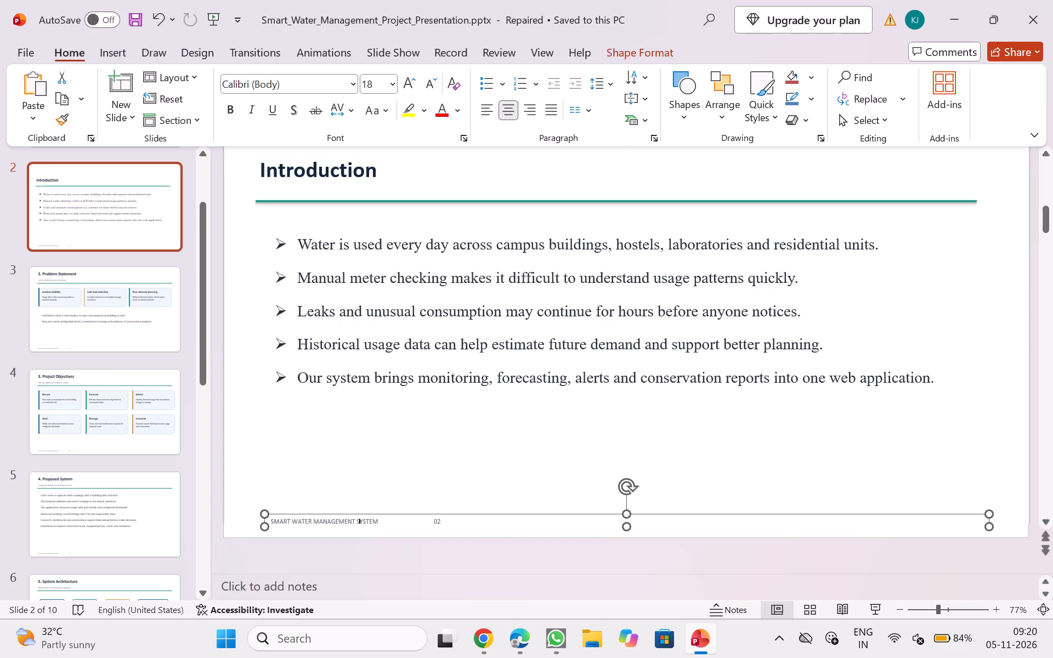
click(381, 517)
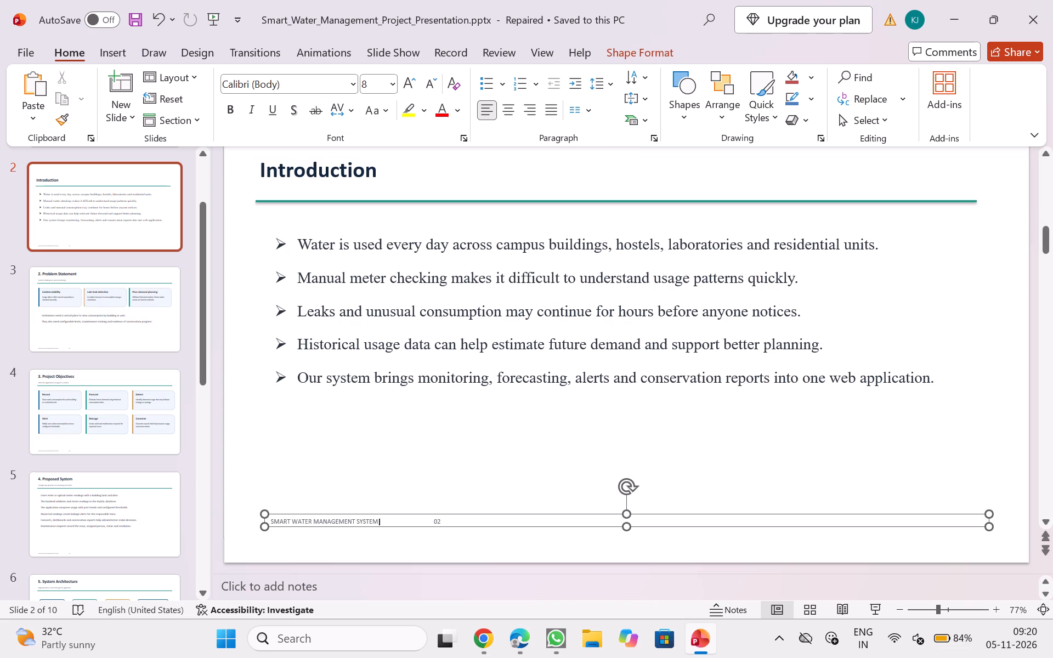
click(385, 514)
key(BackSpace)
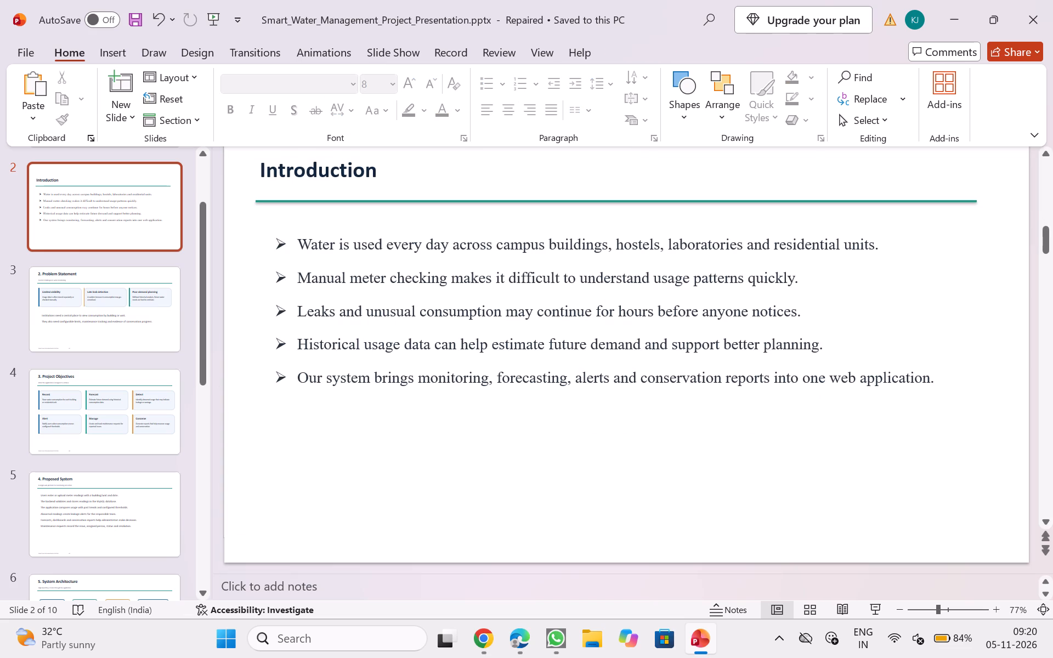
Move the Introduction slide's white background rectangle back up to align with the slide's top edge.
scroll(474, 439, up, 1)
scroll(474, 439, down, 1)
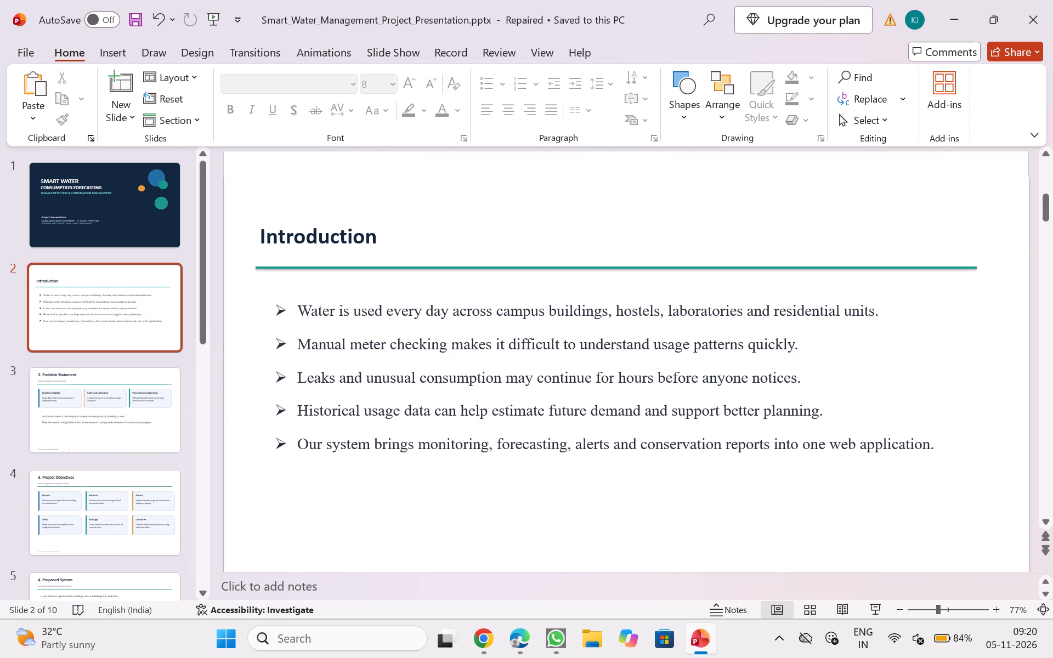
click(358, 178)
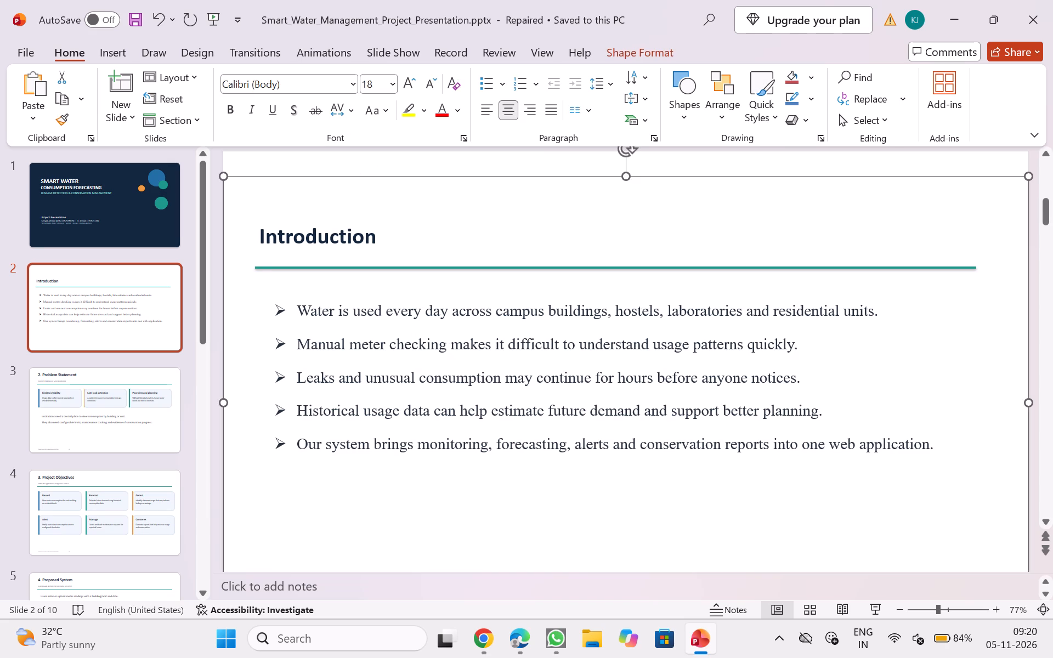
drag(365, 180, 371, 164)
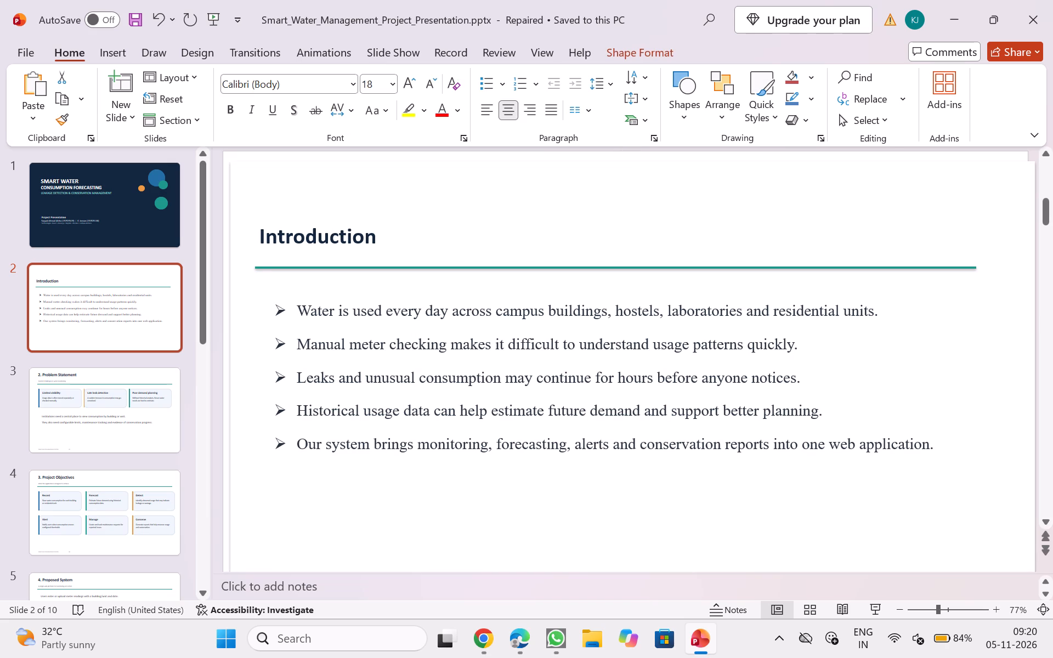
drag(371, 164, 365, 155)
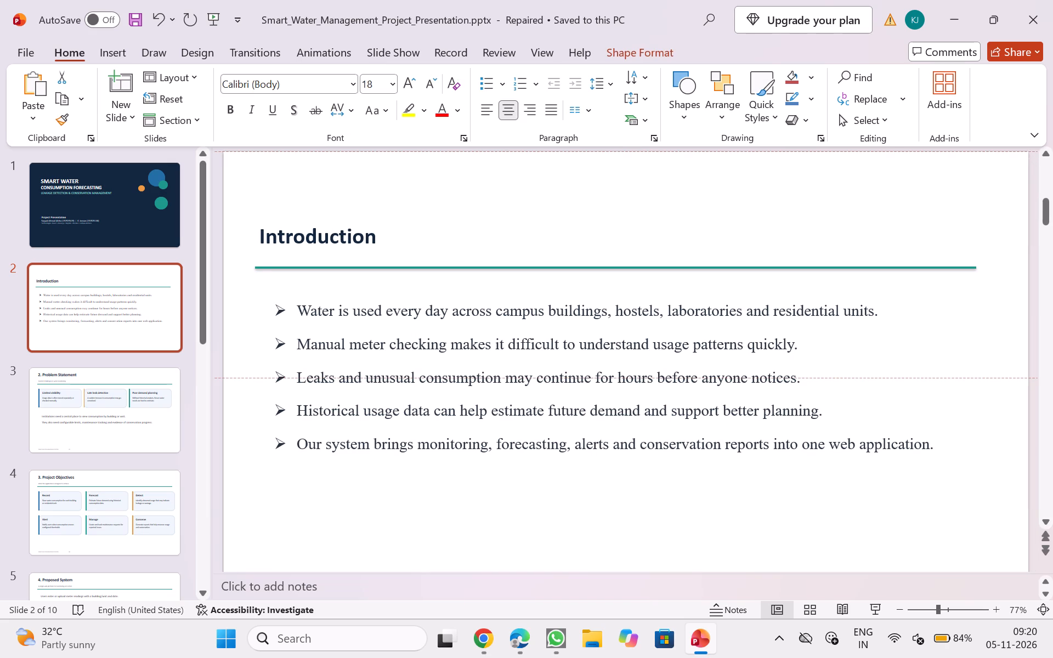
drag(365, 155, 365, 158)
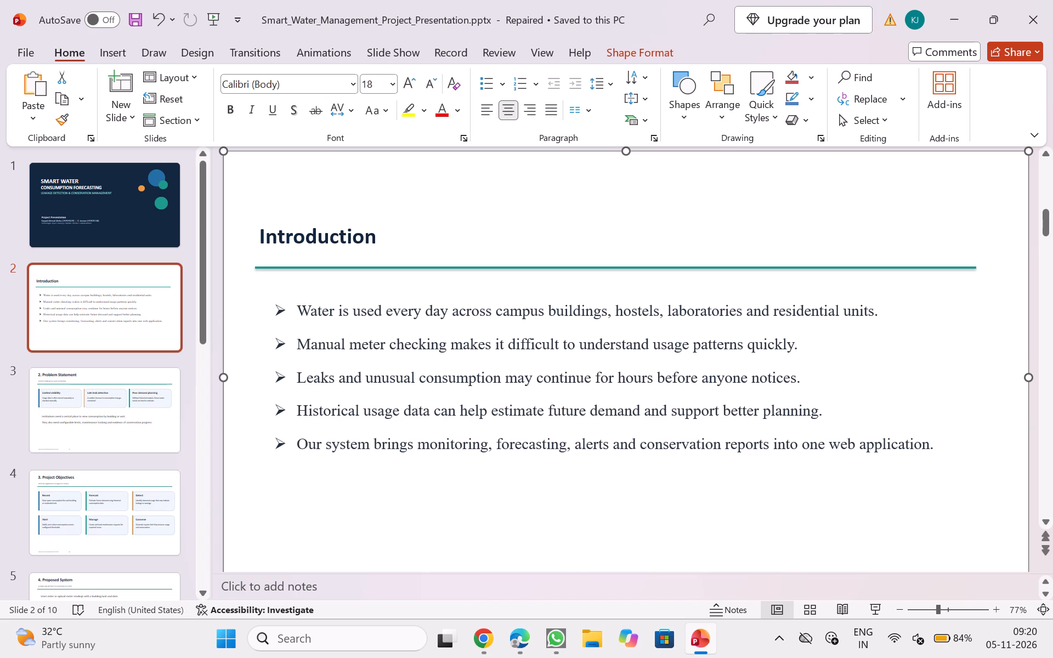
Move the Introduction heading up, farther above the green divider line.
click(312, 234)
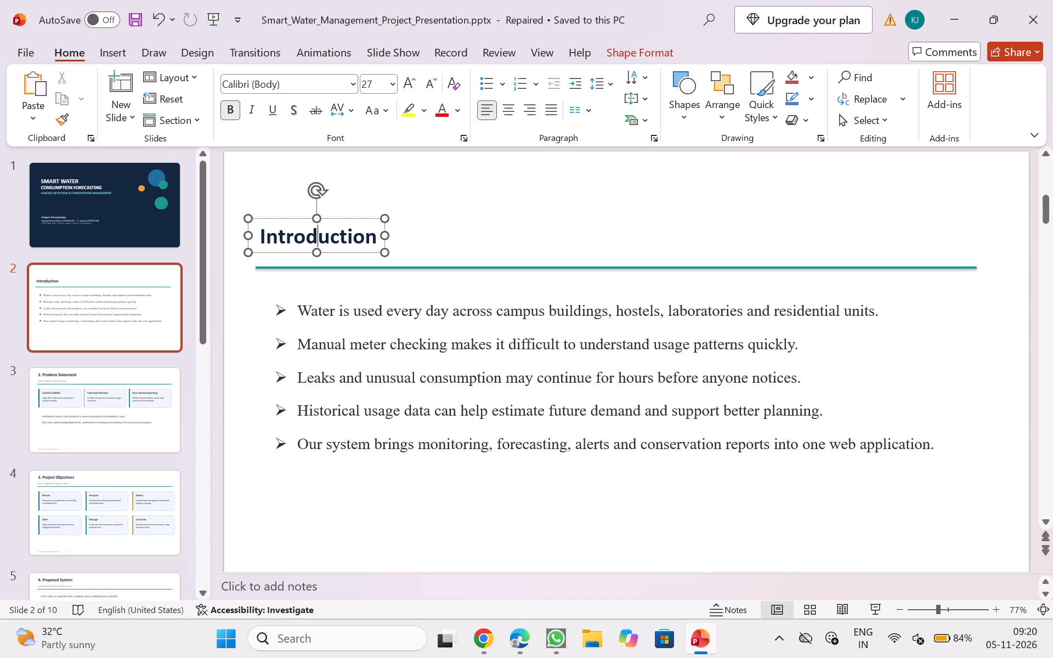
click(299, 215)
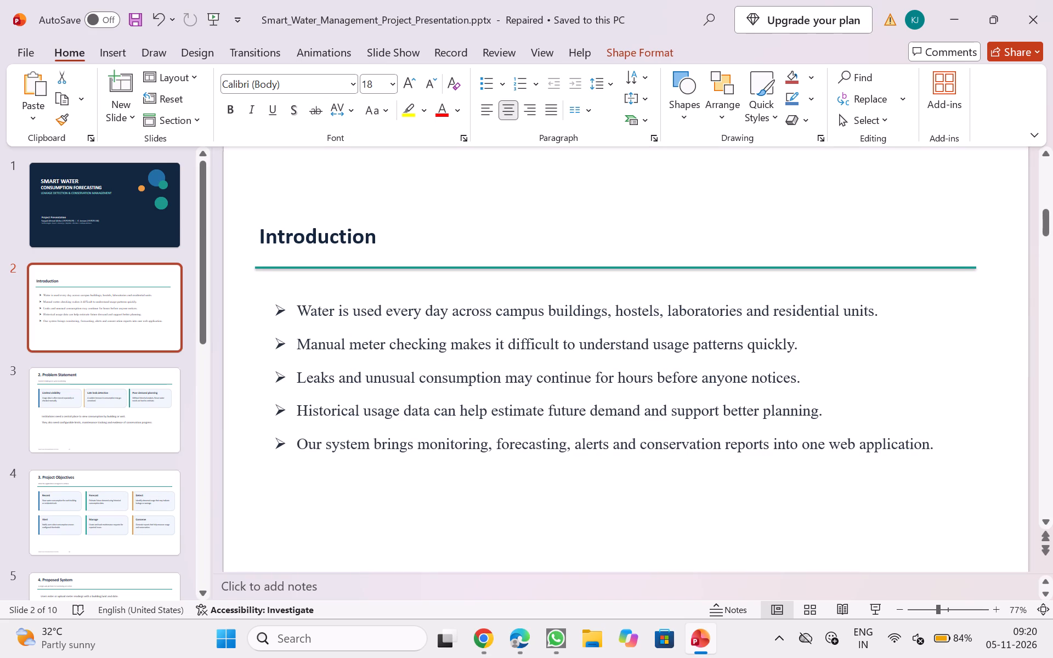
click(298, 238)
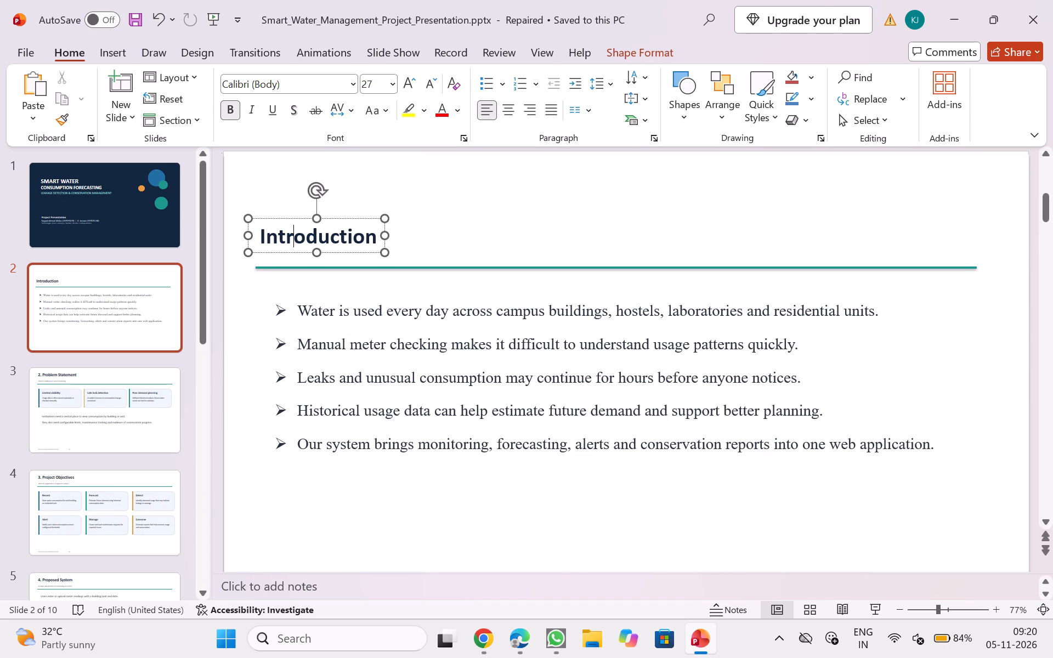
drag(299, 219, 299, 197)
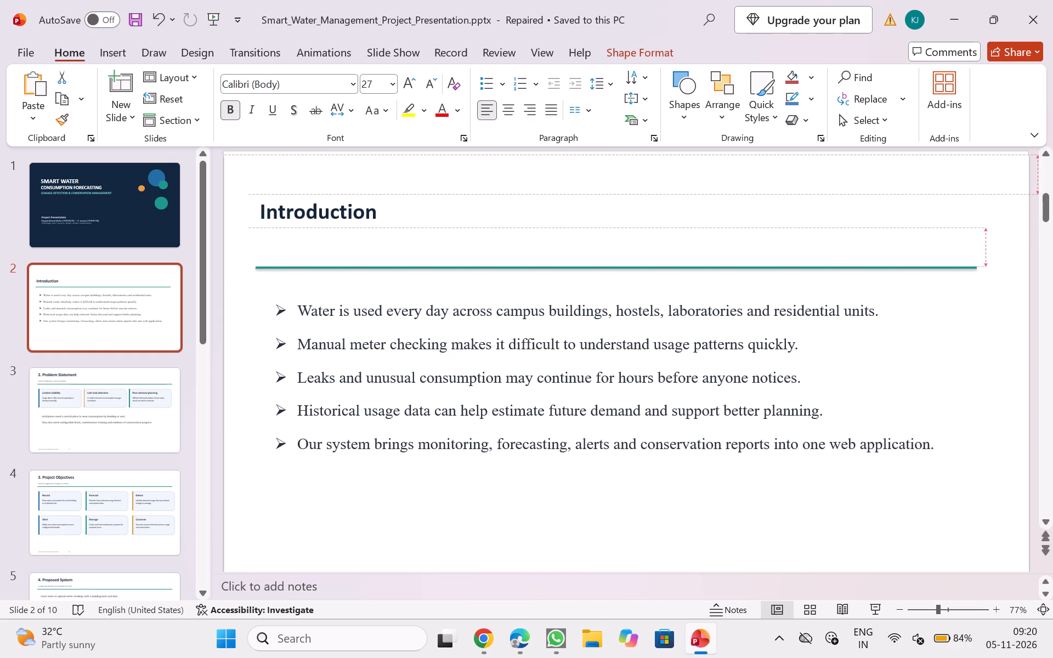
drag(299, 197, 299, 197)
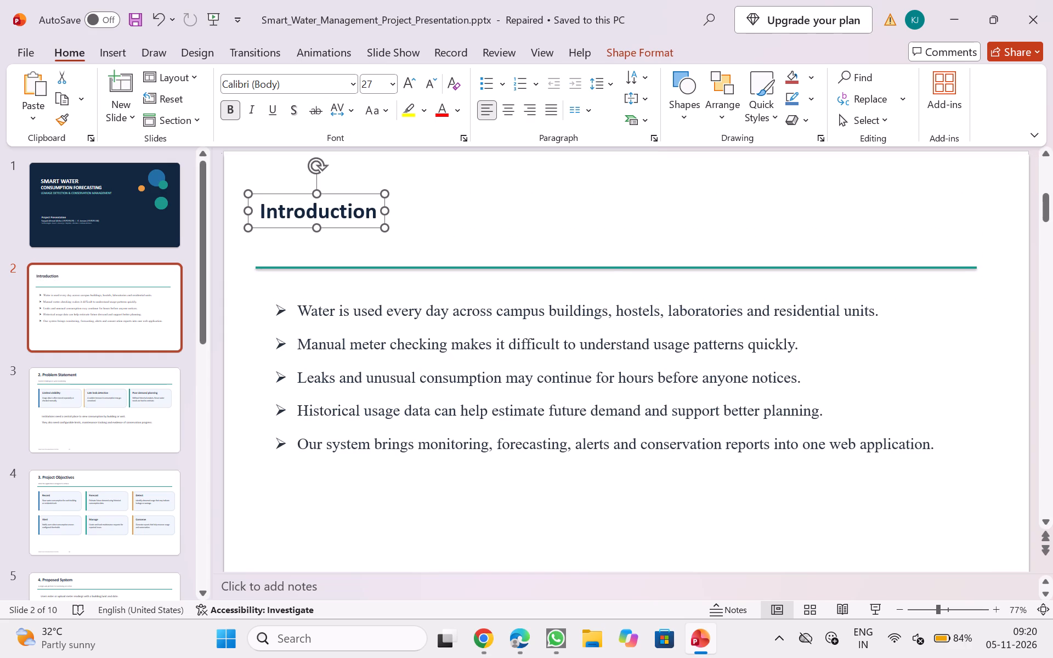
Move the green divider line up so it sits just below the Introduction heading.
click(311, 268)
drag(311, 268, 311, 242)
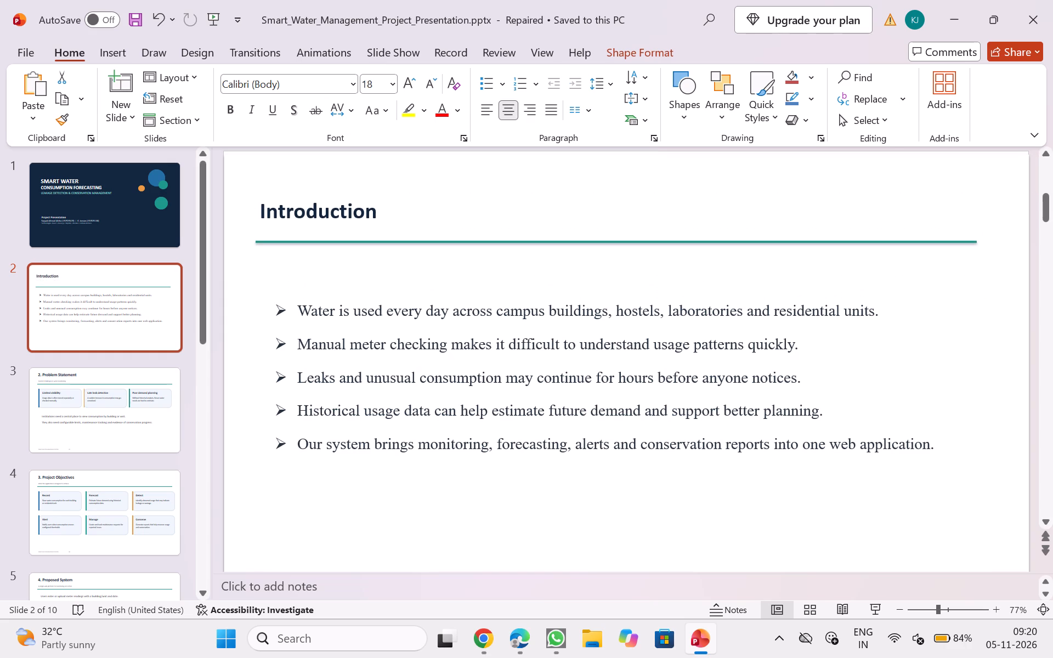
drag(311, 242, 311, 239)
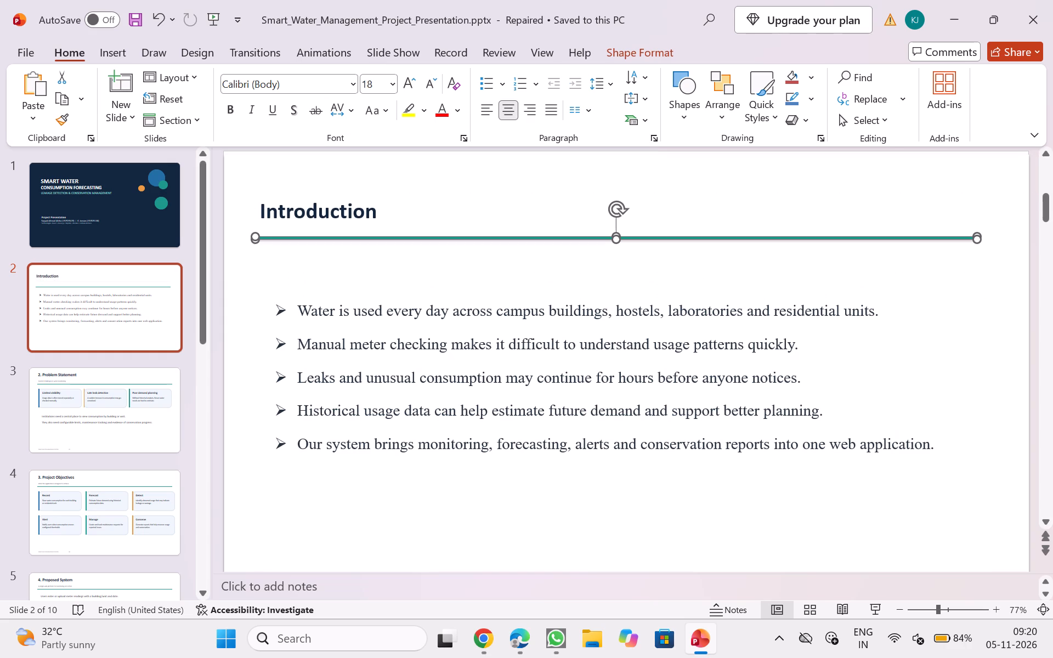
Move the Introduction slide's bulleted text box up so it sits closer beneath the green divider line.
click(365, 331)
drag(362, 297, 359, 268)
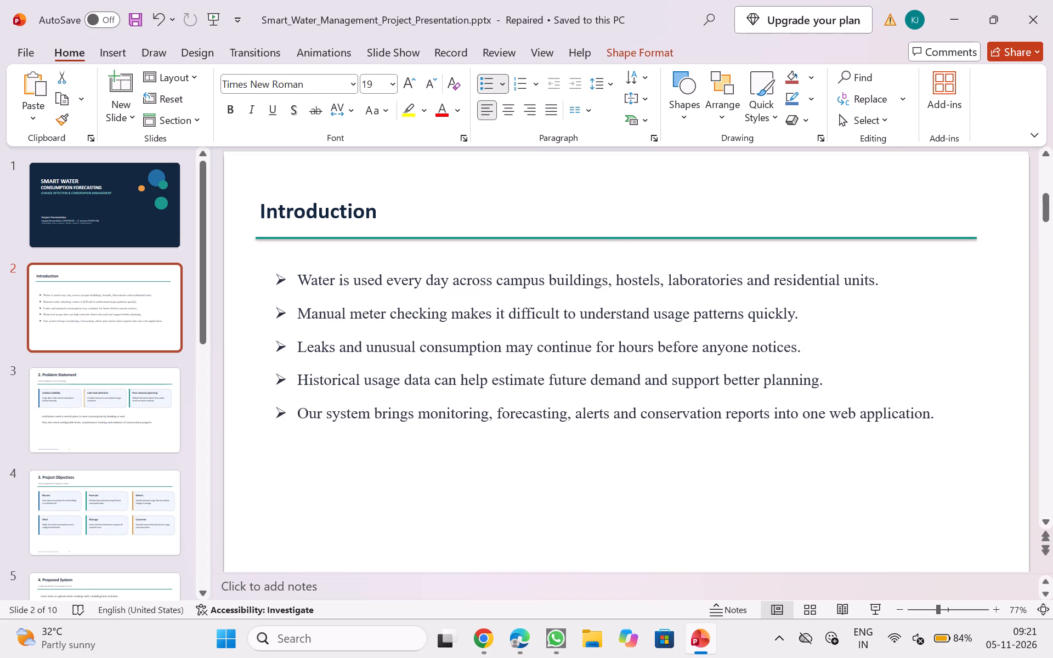
drag(359, 268, 359, 268)
click(417, 464)
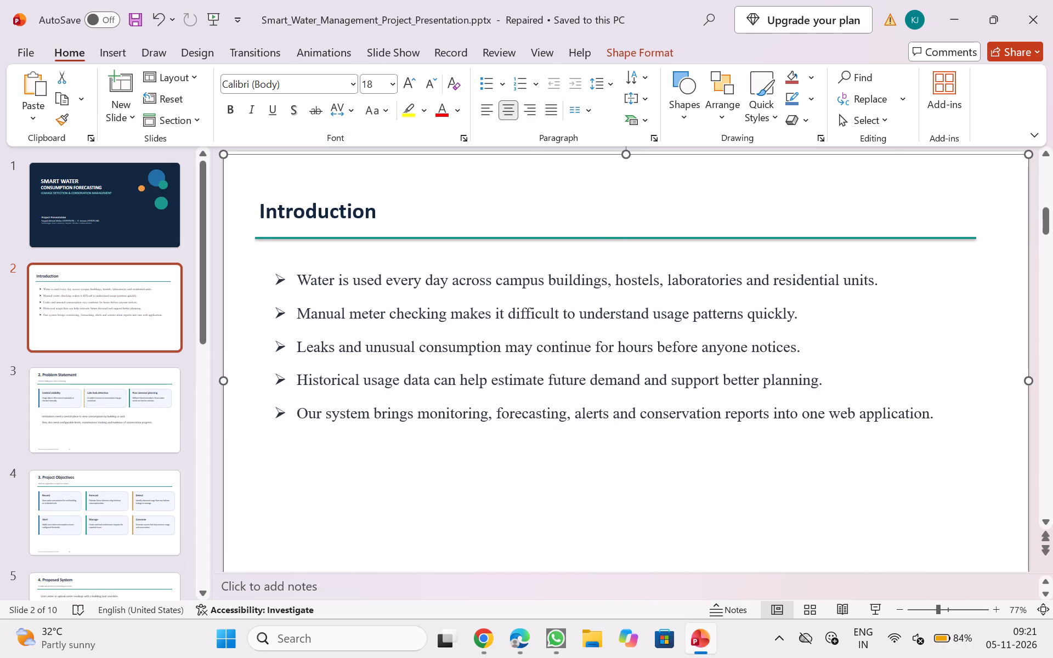
click(438, 502)
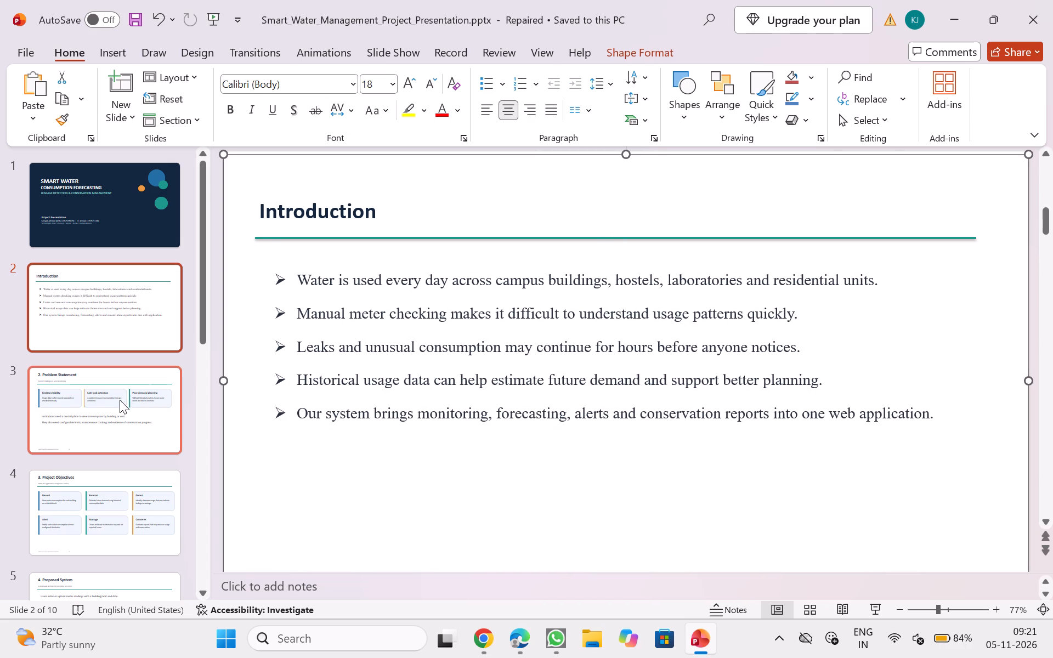
On the Problem Statement slide, delete the subtitle text box "Current challenges in water monitoring".
click(123, 403)
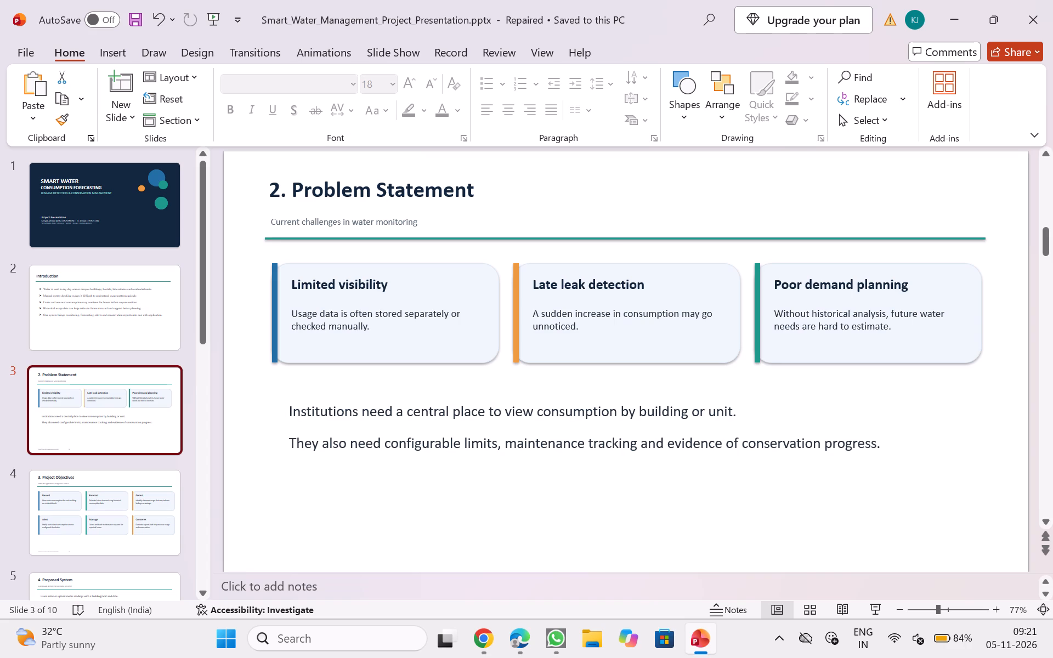
click(401, 222)
click(414, 214)
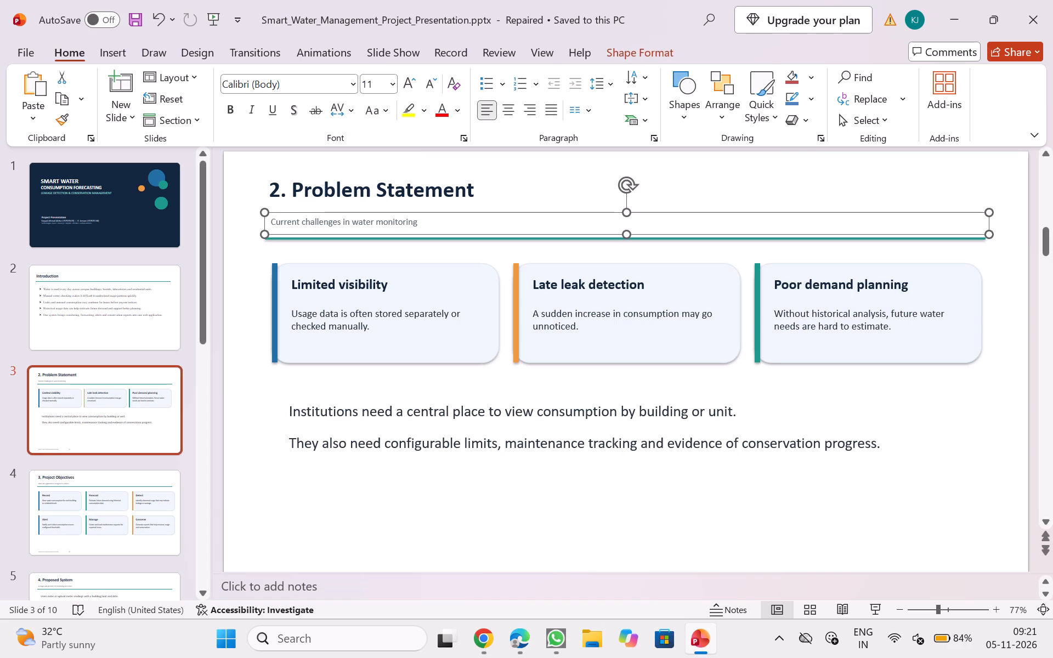
key(Delete)
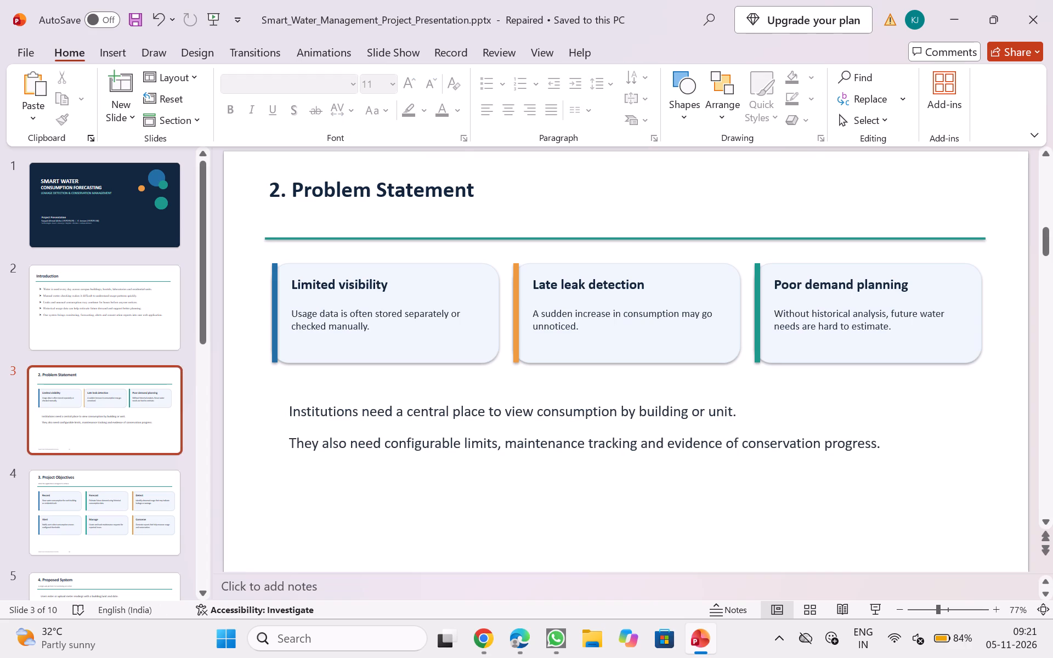
Remove the number "2." from the Problem Statement slide's heading.
click(286, 192)
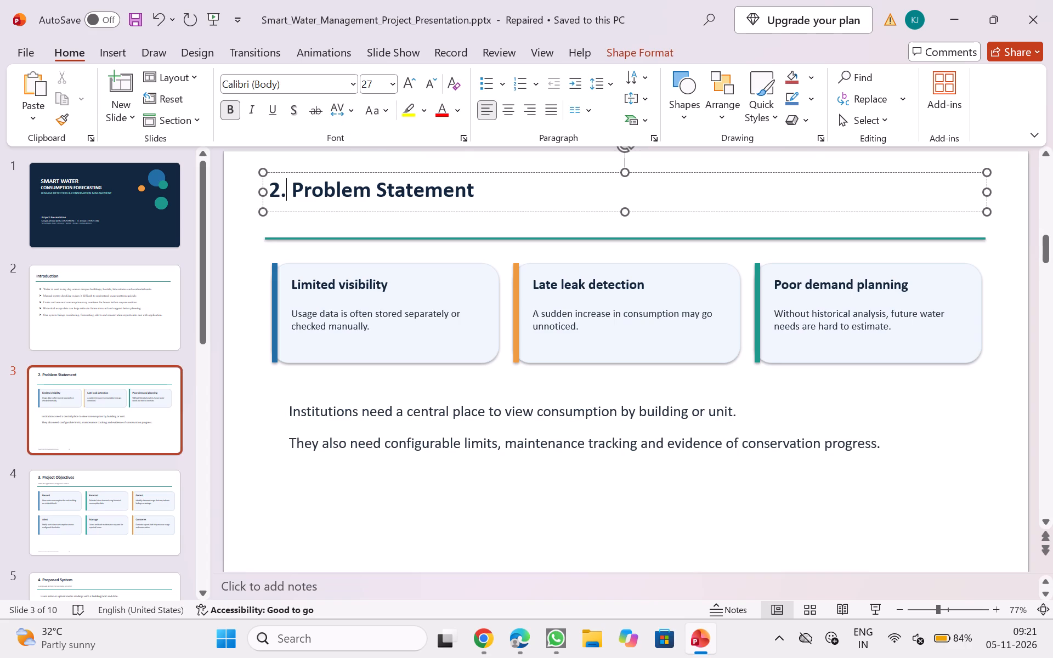
key(BackSpace)
key(BackSpace)
click(304, 169)
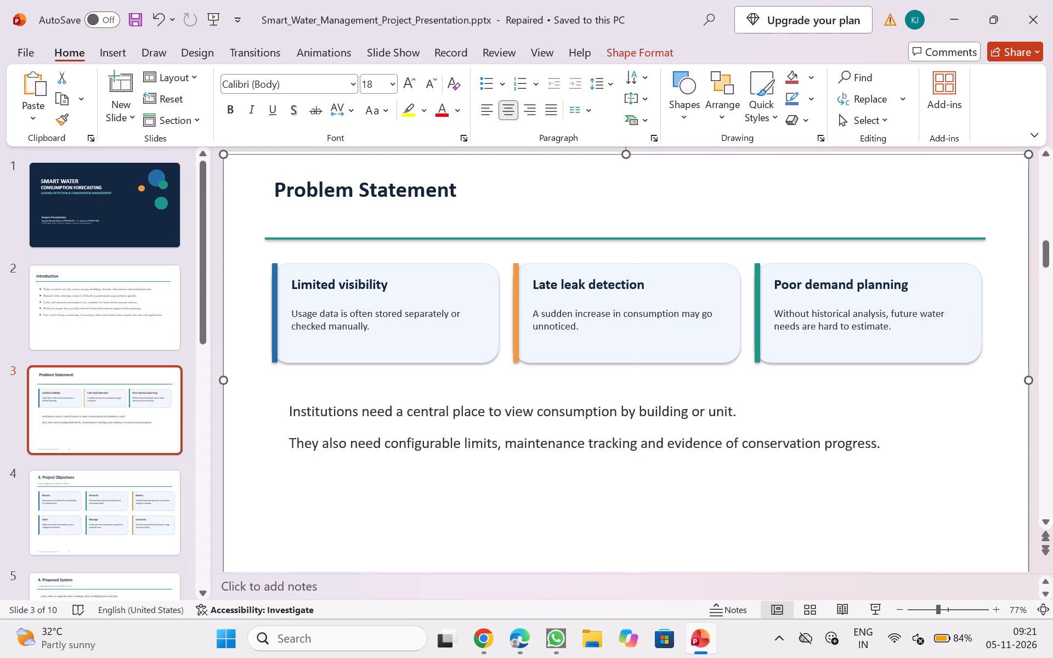
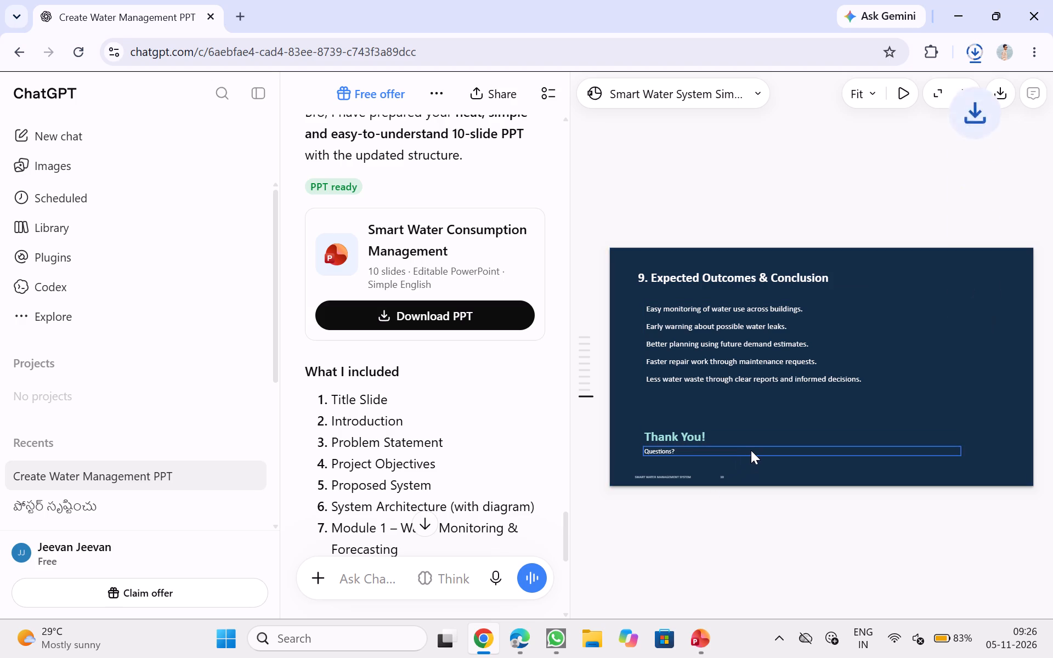
Switch to PowerPoint and close the old Smart_Water_Management_Project_Presentation without saving it.
click(694, 641)
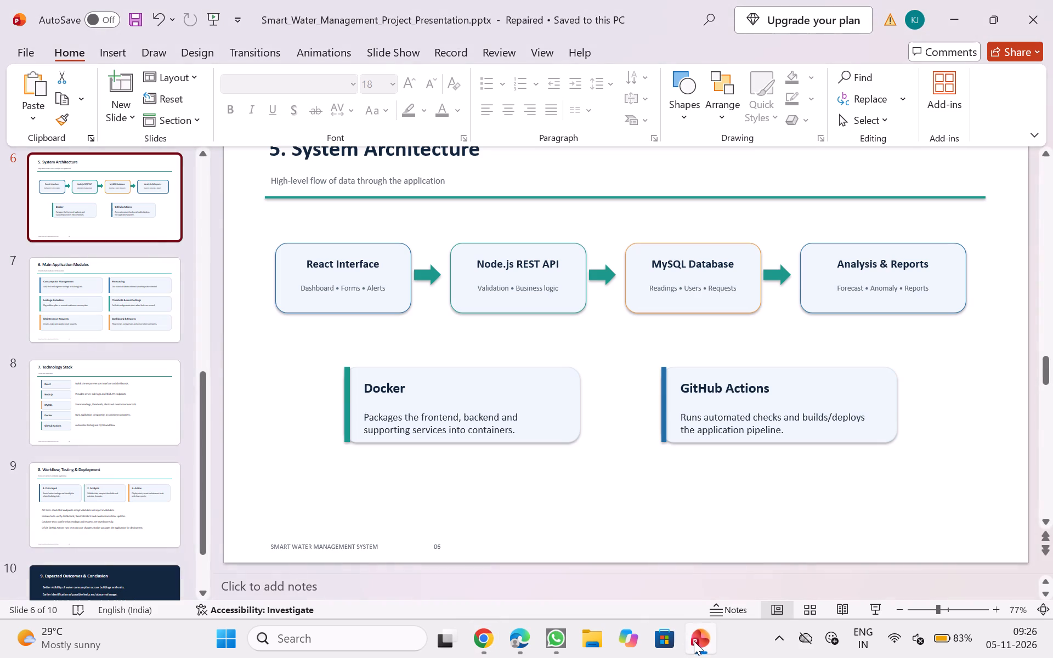
click(1043, 4)
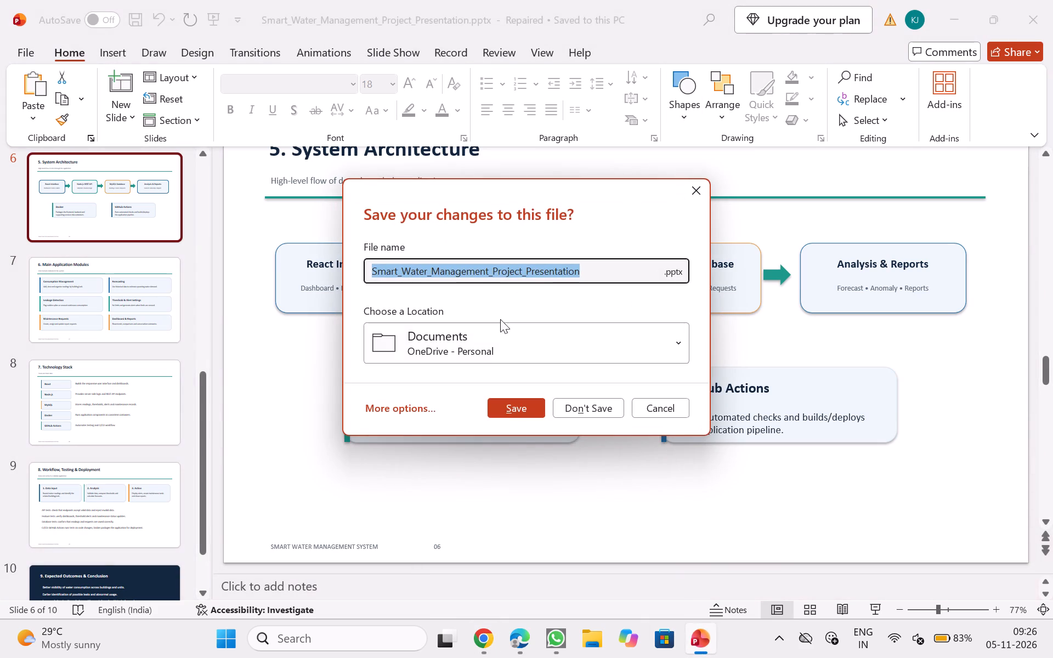
click(586, 410)
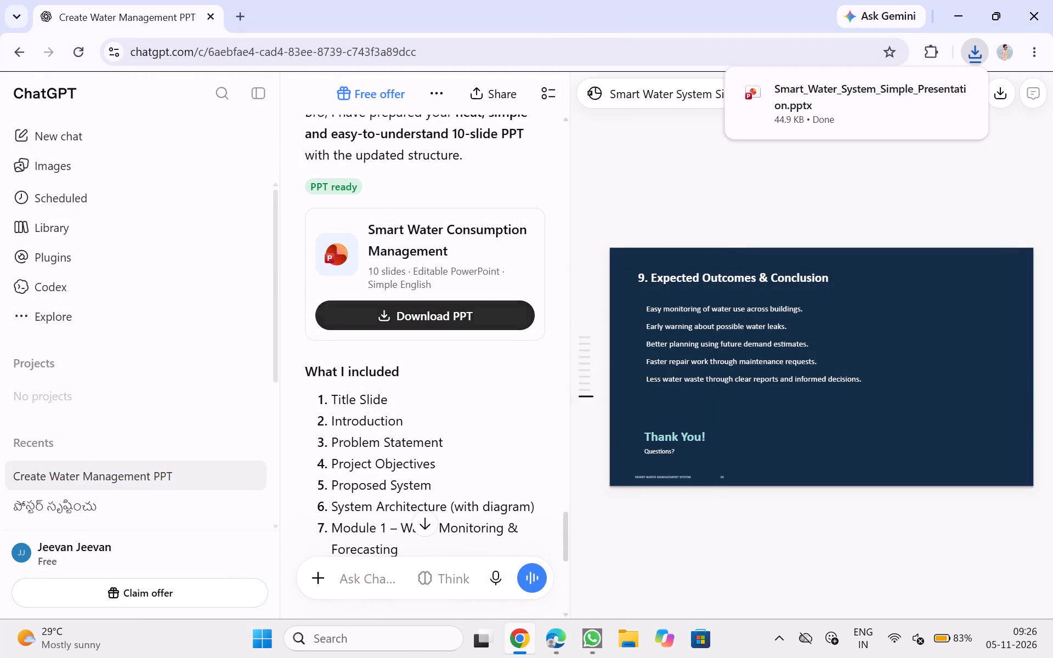
Open the downloaded Smart_Water_System_Simple_Presentation.pptx in PowerPoint and enable editing.
double_click(802, 115)
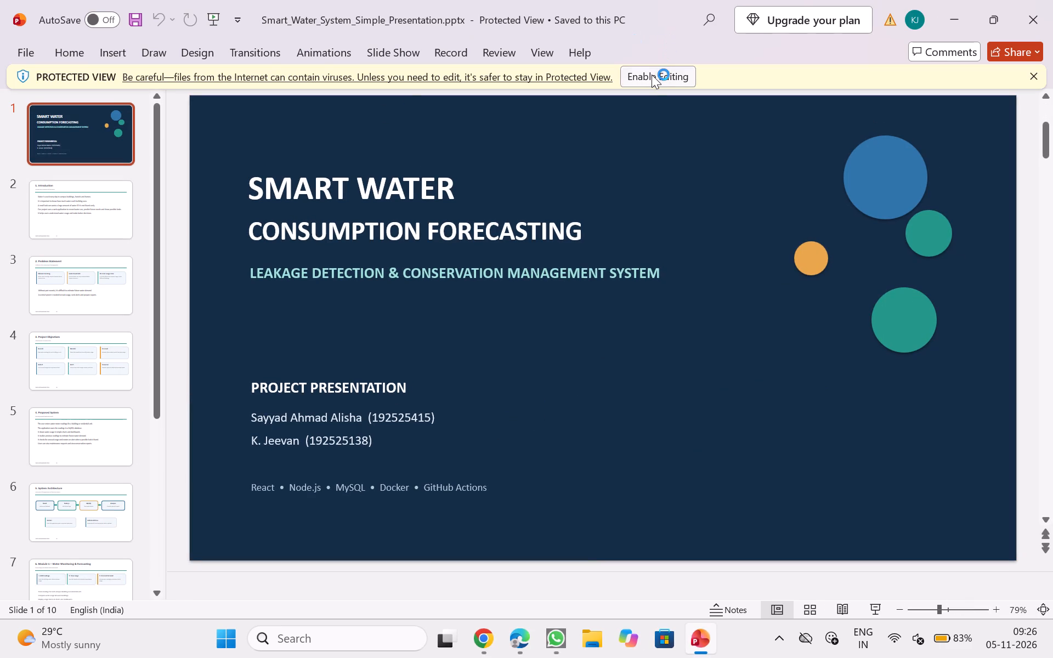
click(652, 75)
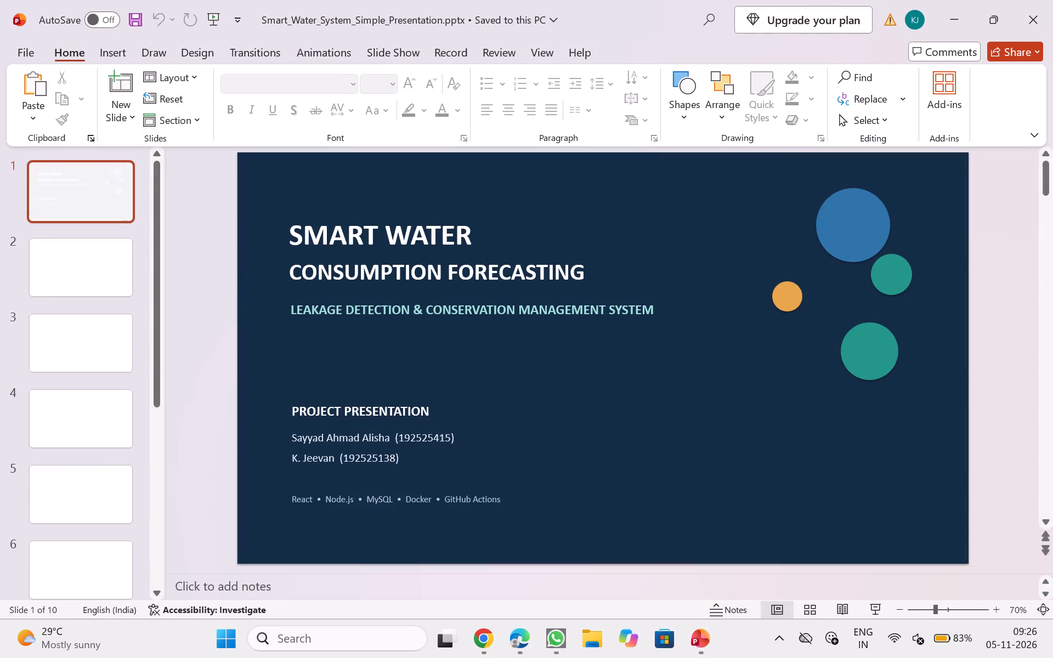
On slide 2, delete the small subtitle "A simple way to monitor and save water" under the Introduction heading.
key(Down)
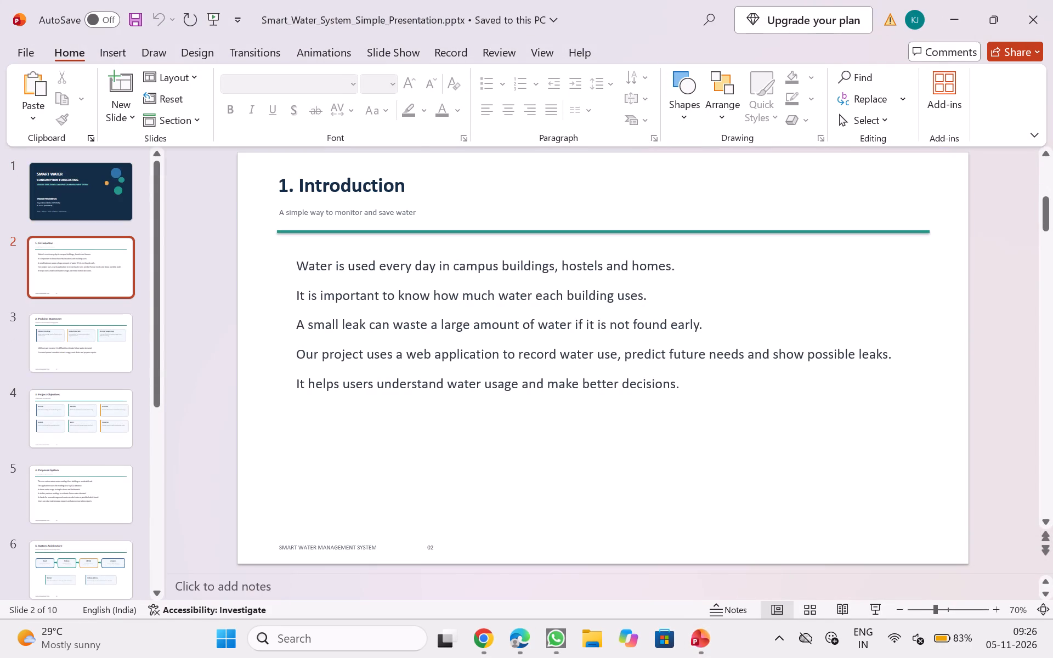
click(350, 207)
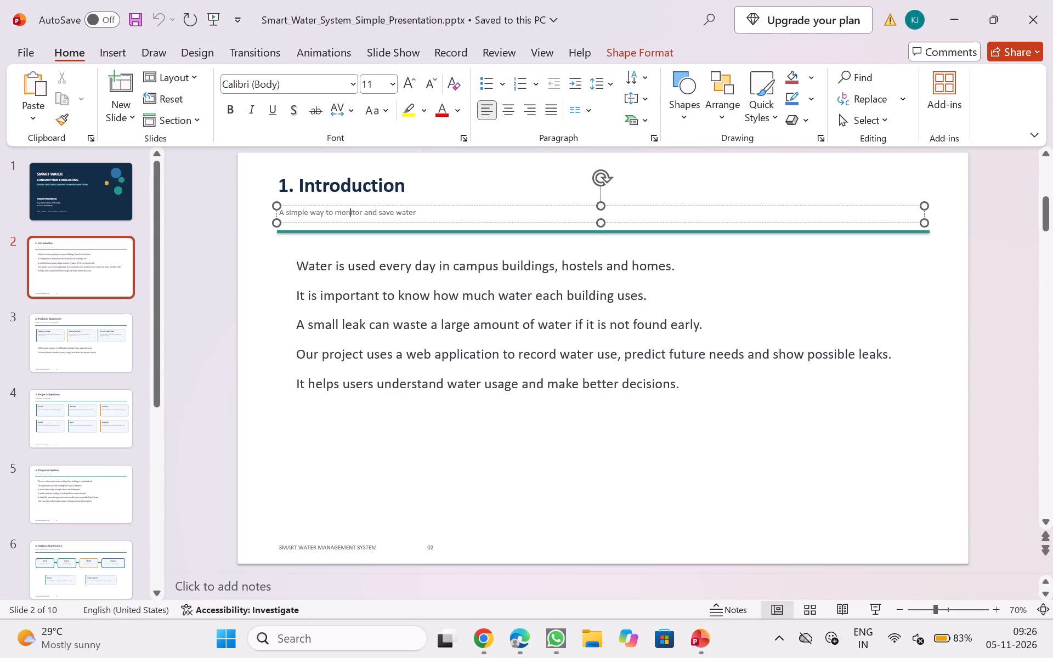
key(Delete)
key(Delete)
key(Delete)
click(350, 207)
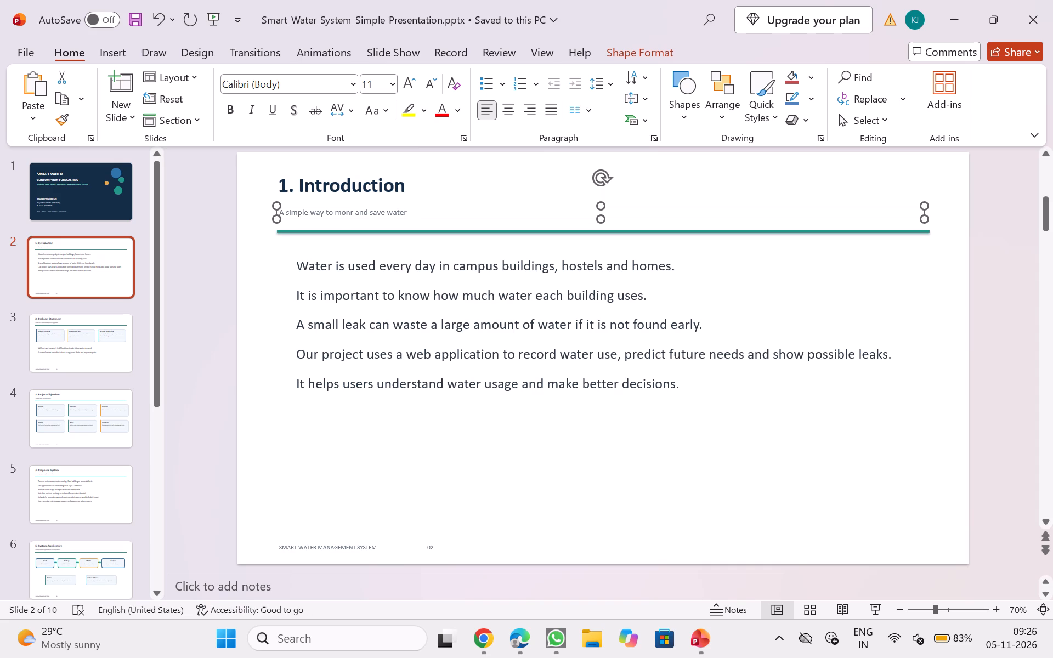
key(Delete)
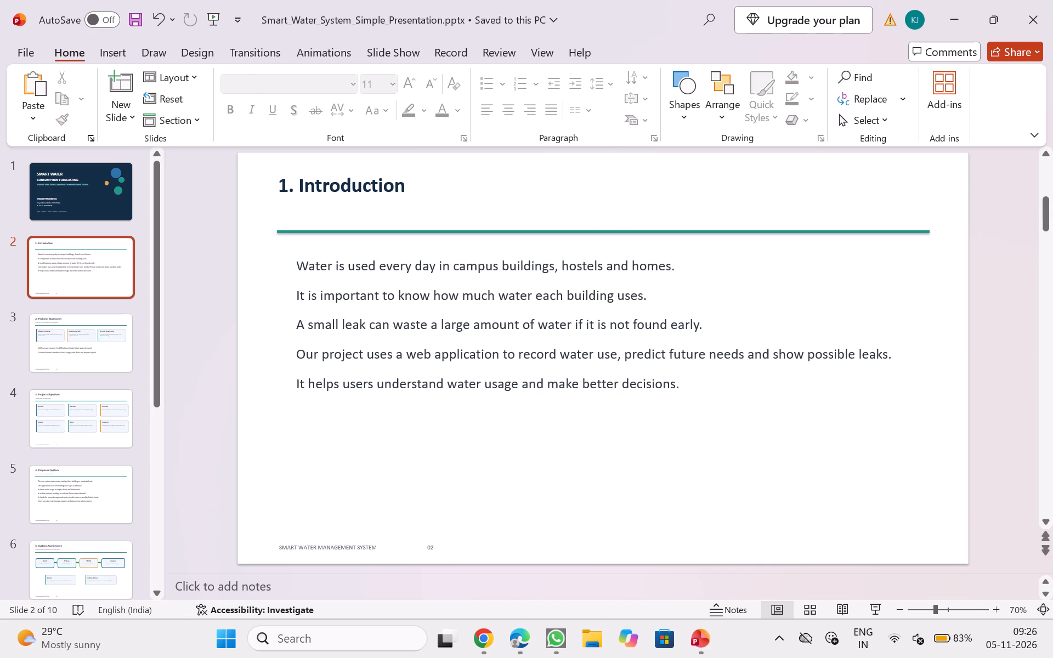
Remove the number "1." from the slide 2 heading so that it reads "Introduction".
click(297, 192)
key(BackSpace)
key(BackSpace)
key(BackSpace)
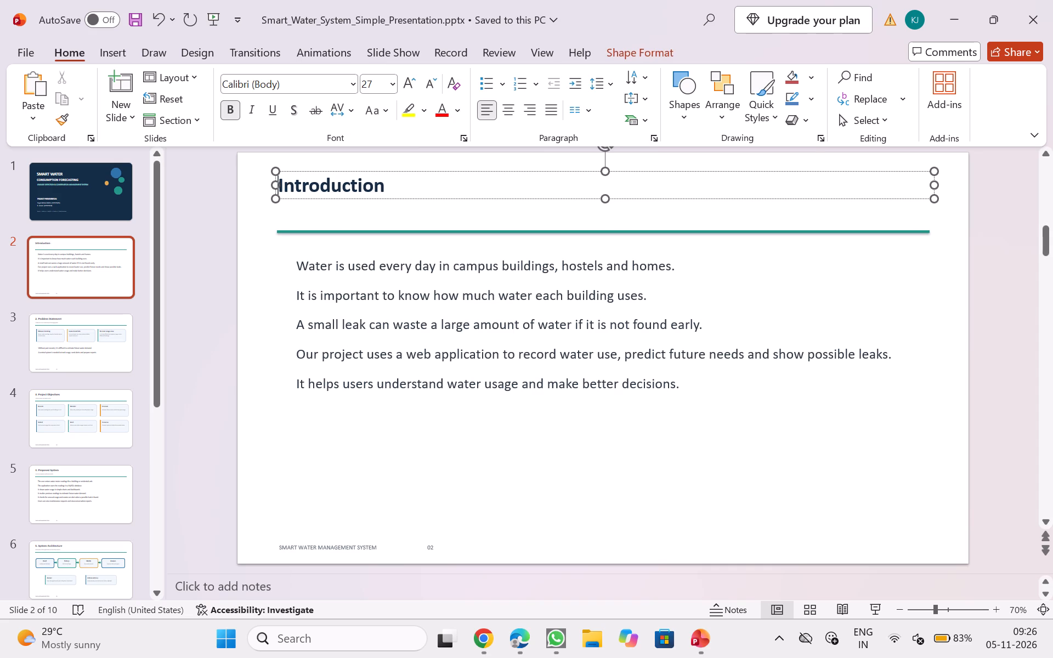
Apply arrow bullets to all the body text lines on the Introduction slide.
click(346, 308)
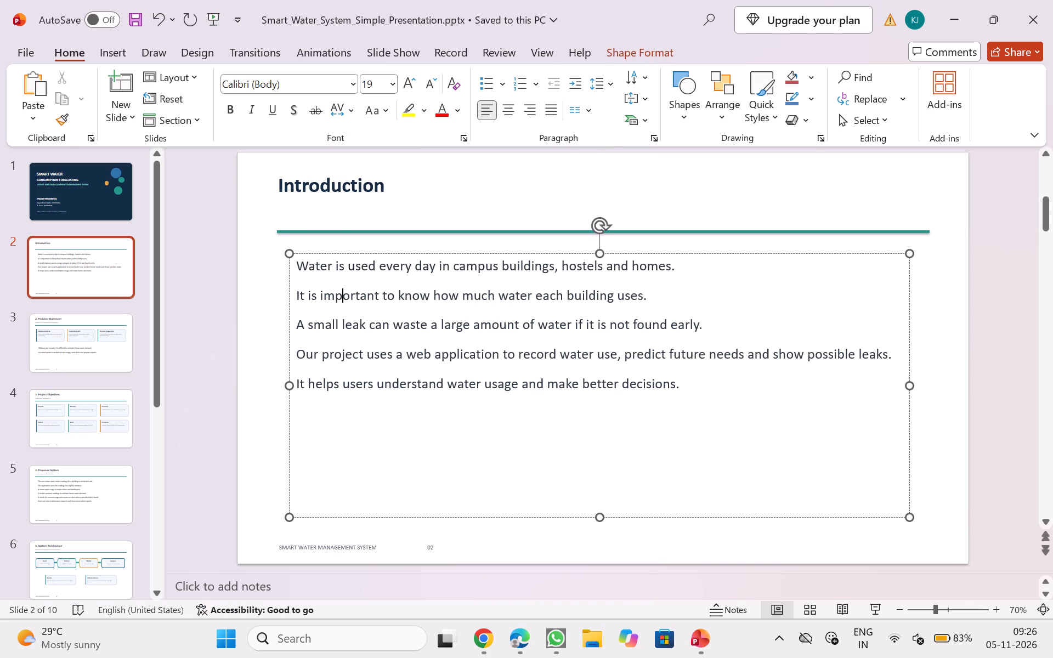
key(ctrl+a)
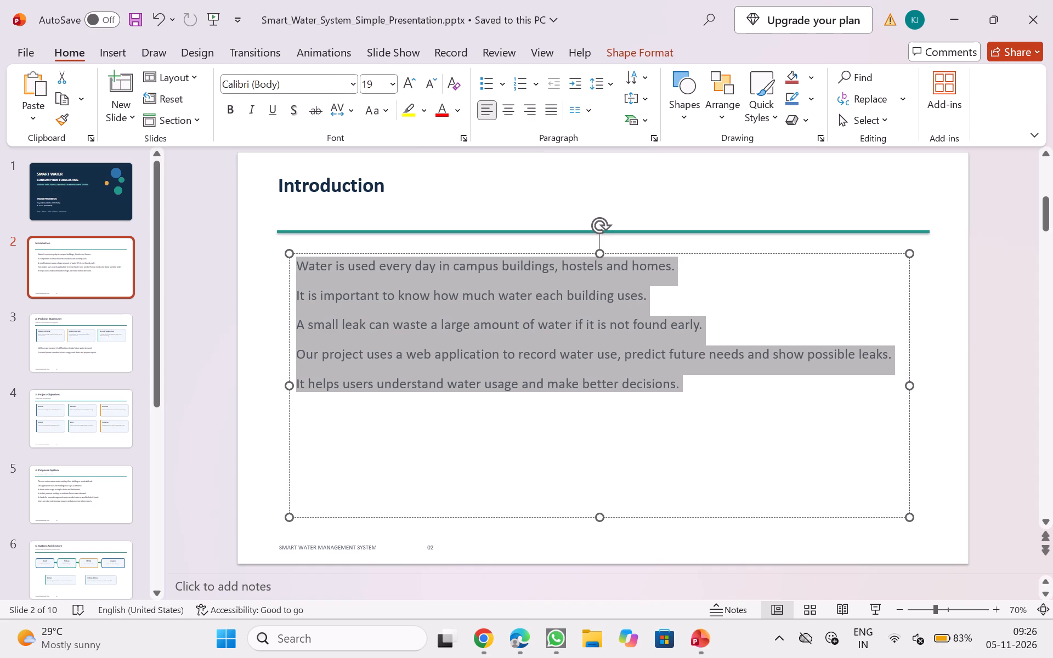
click(502, 82)
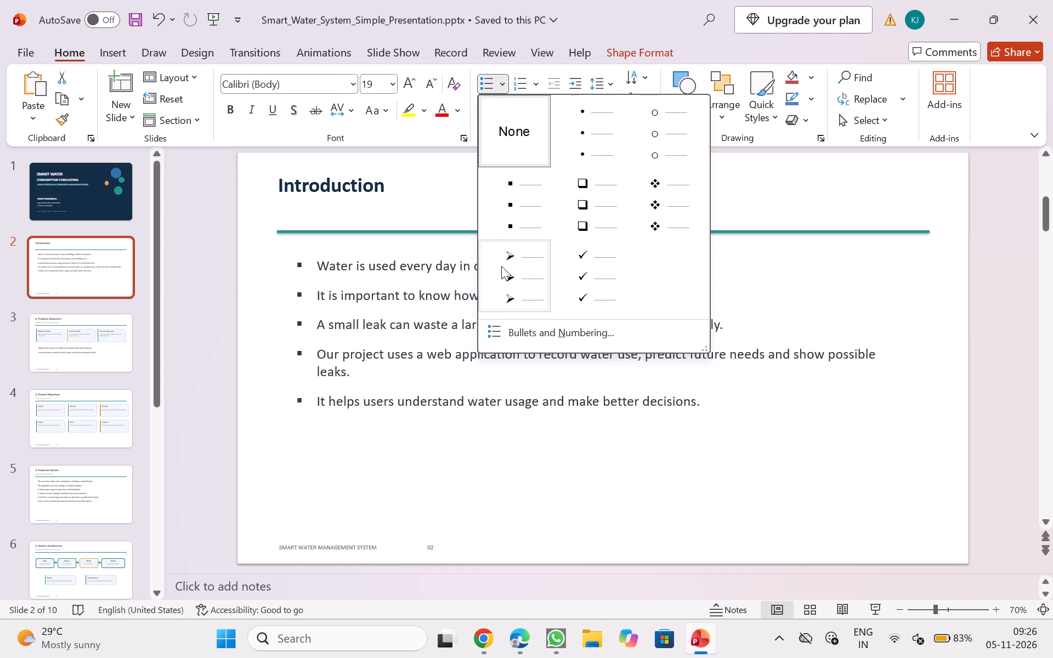
click(501, 266)
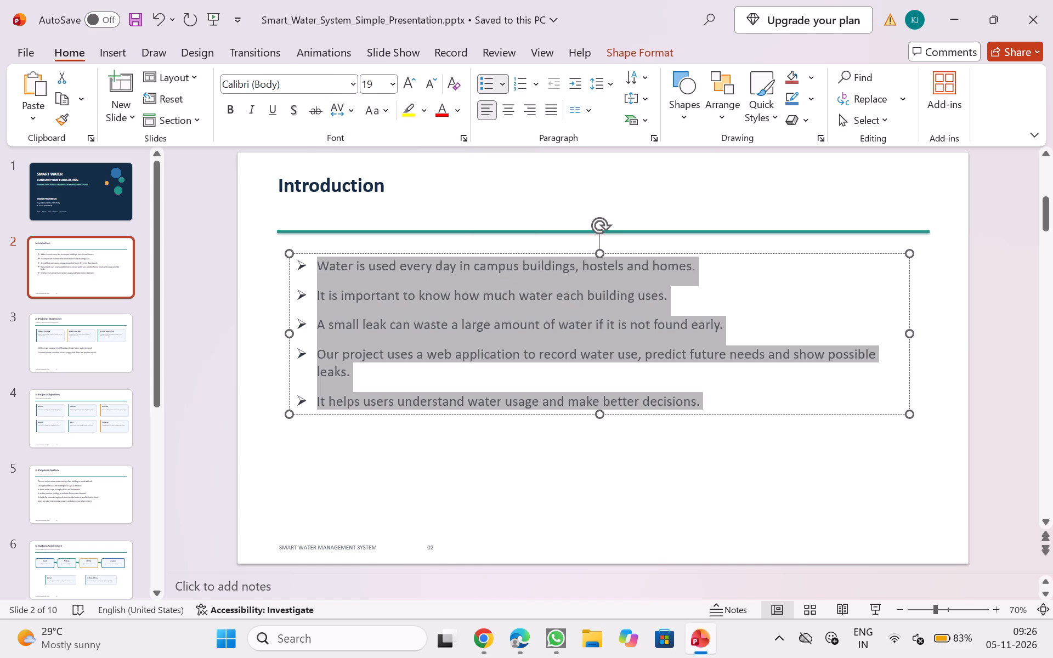
Set the font of the Introduction slide's body text to Times New Roman.
click(273, 83)
text(ti)
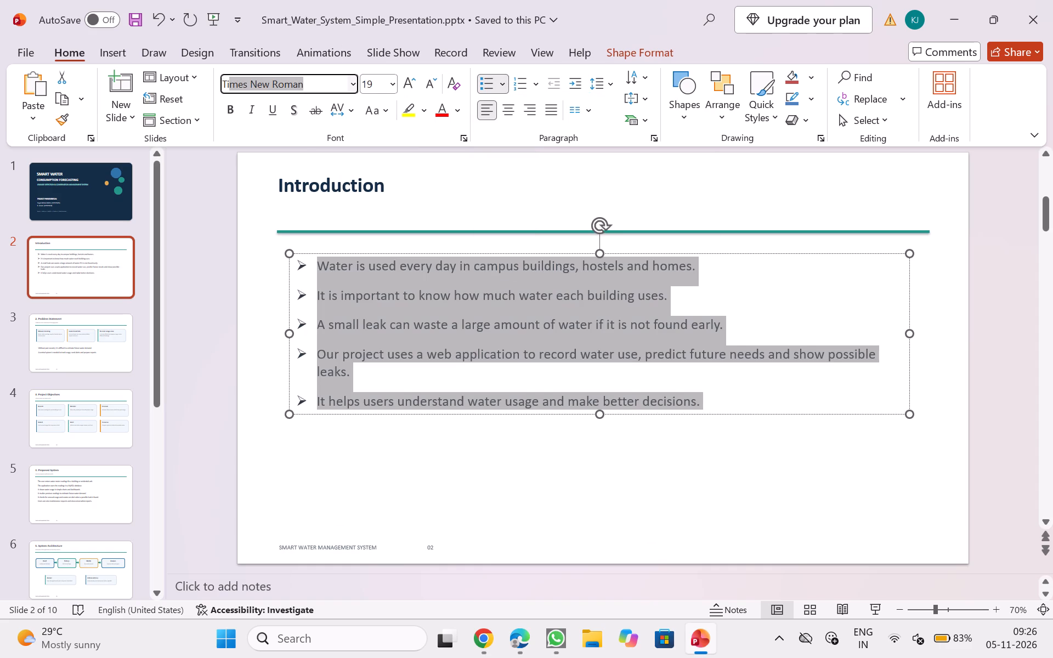
key(Return)
Move the bulleted text box on the Introduction slide slightly down and left, aligning it with the start of the divider line.
drag(520, 253, 507, 276)
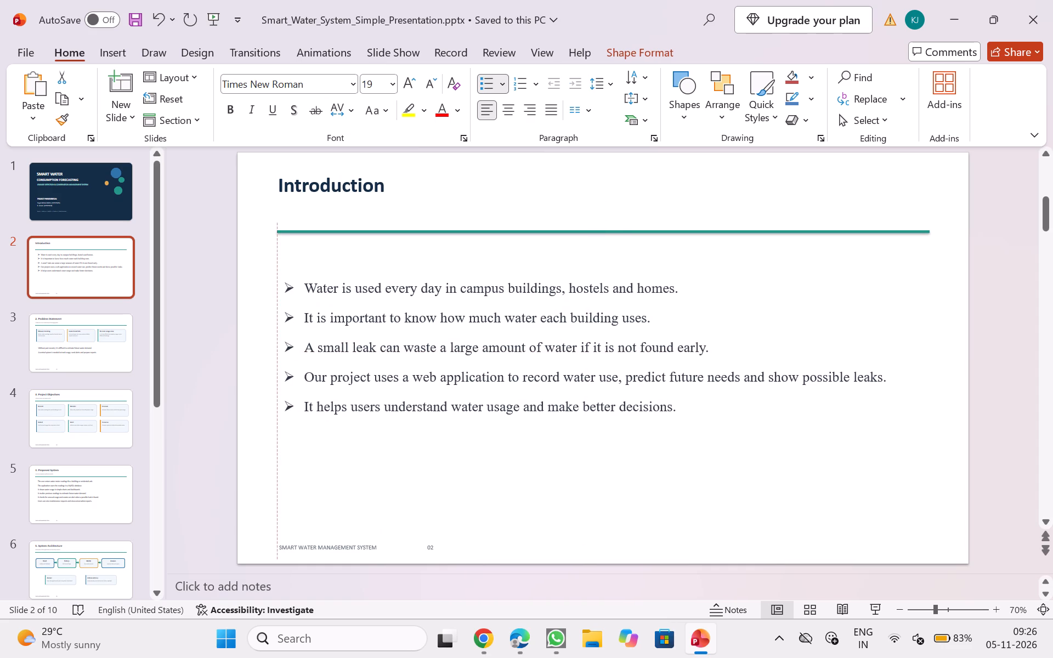
drag(507, 276, 508, 275)
click(529, 508)
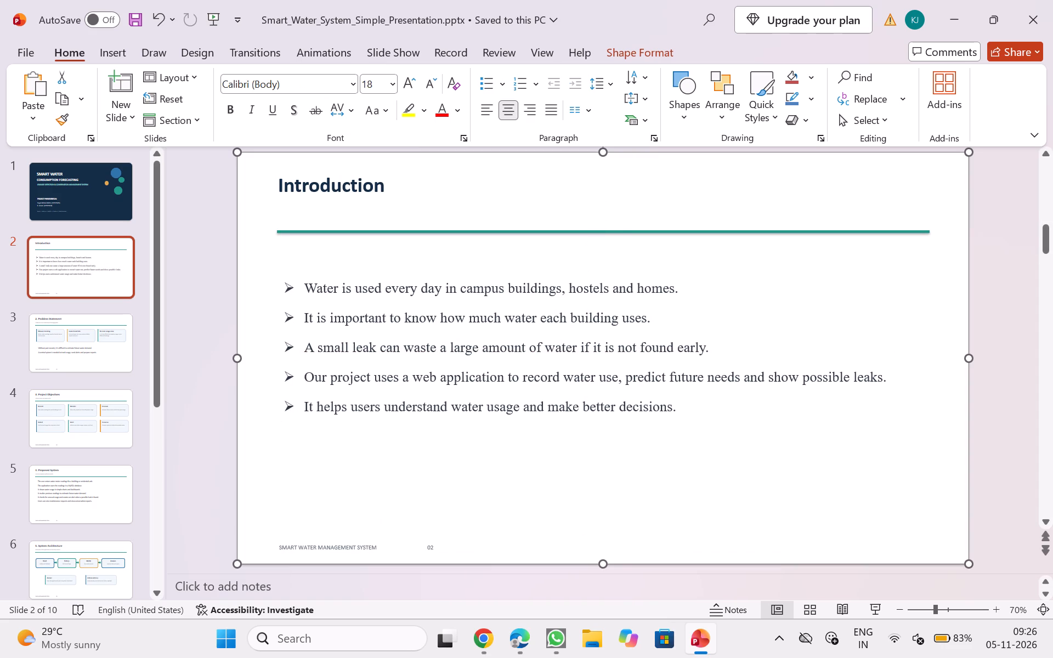
Move the Introduction heading down, closer to the teal divider line, keeping it aligned with the line's left end.
click(347, 193)
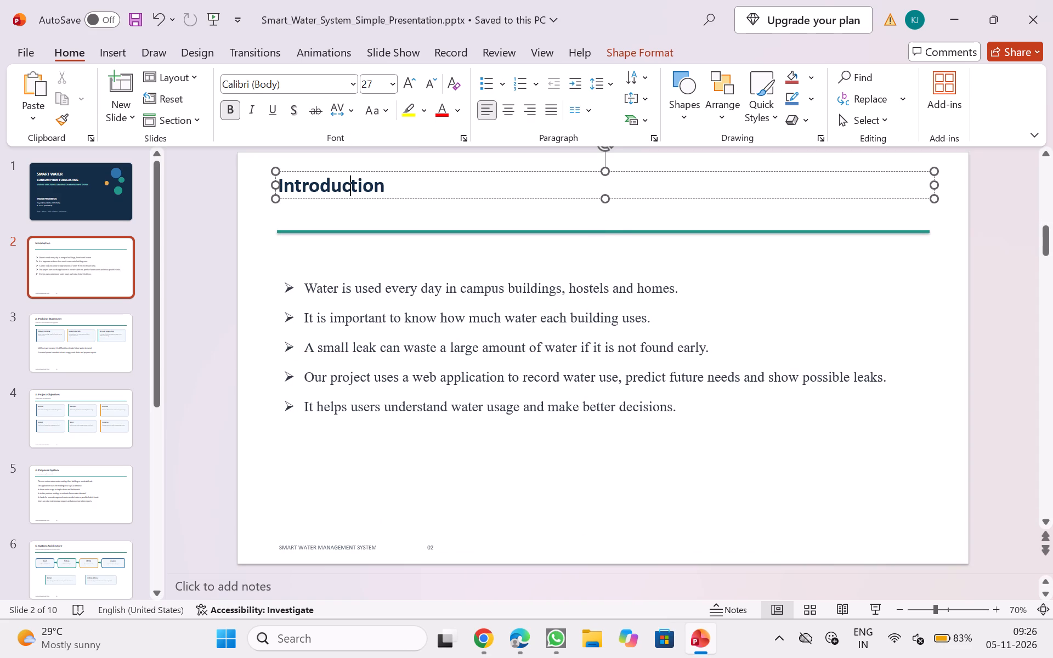
click(339, 172)
drag(339, 172, 343, 178)
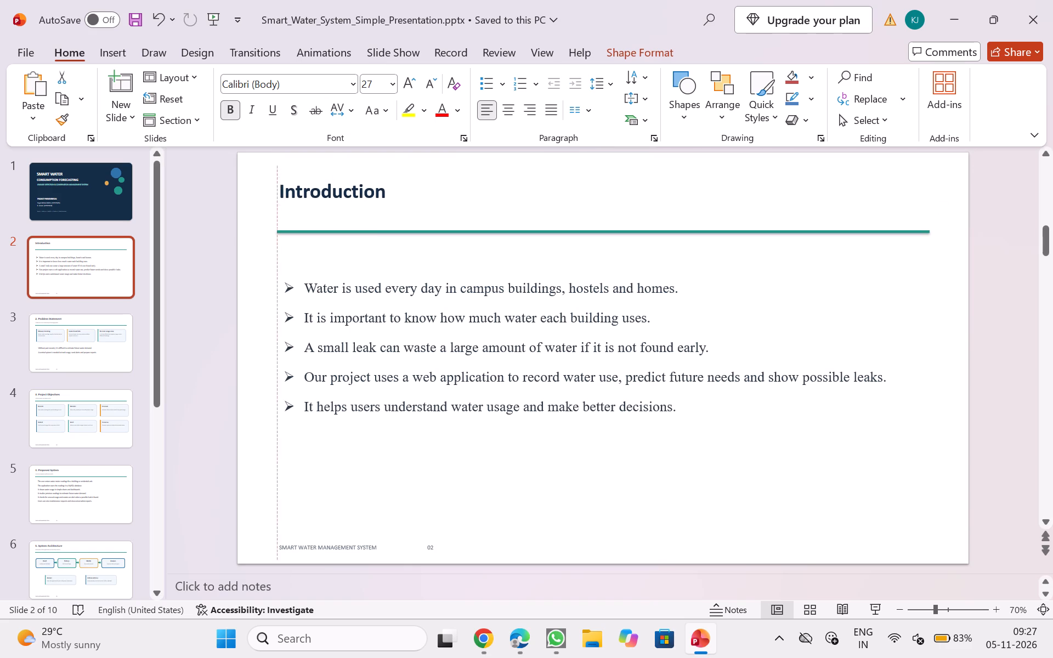
drag(343, 178, 341, 189)
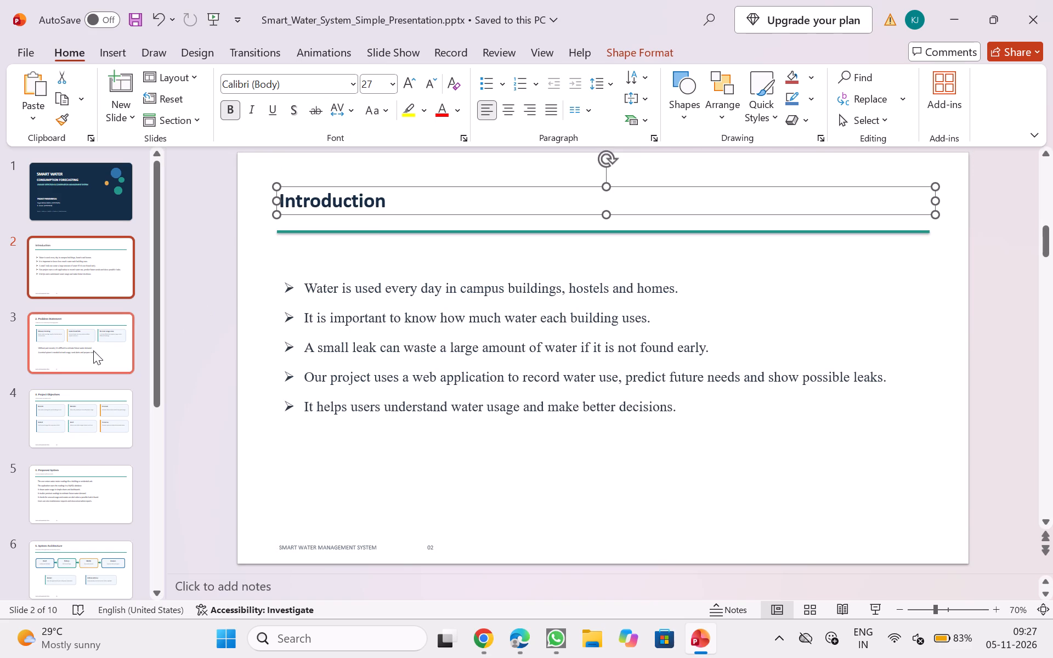
Delete the subtitle text box "Problems in the current way of managing water" from the Problem Statement slide.
click(92, 348)
click(339, 203)
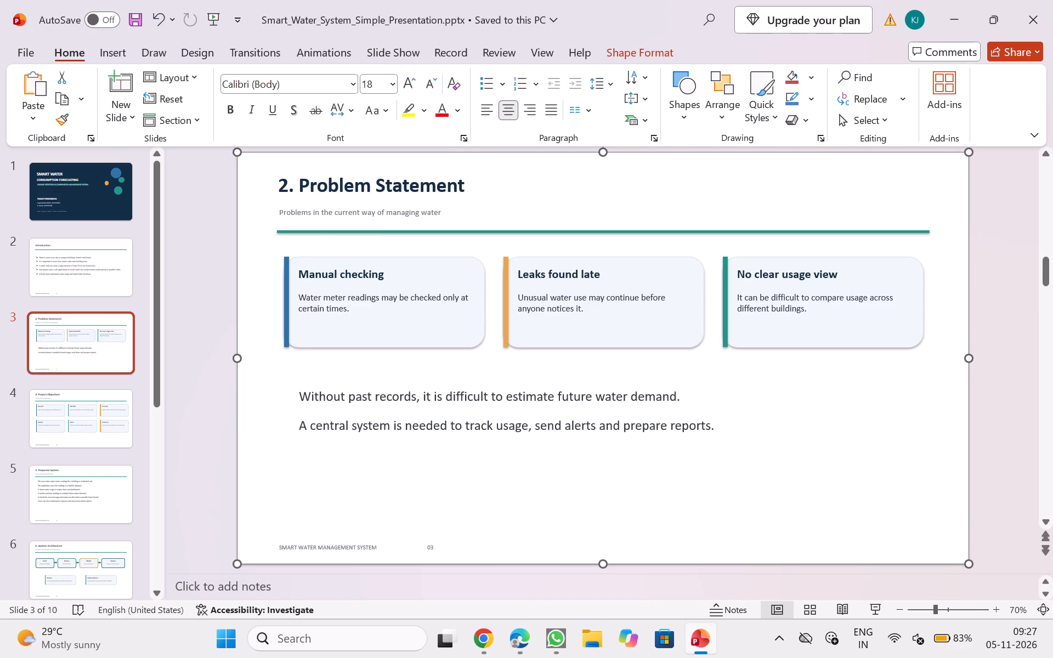
click(339, 212)
click(337, 201)
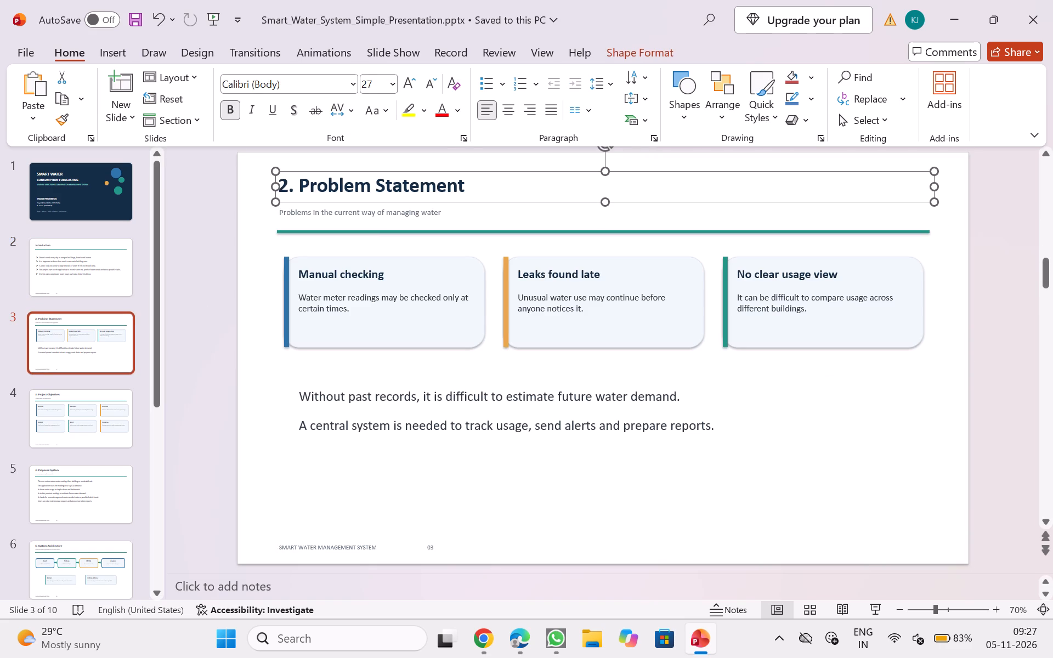
click(339, 211)
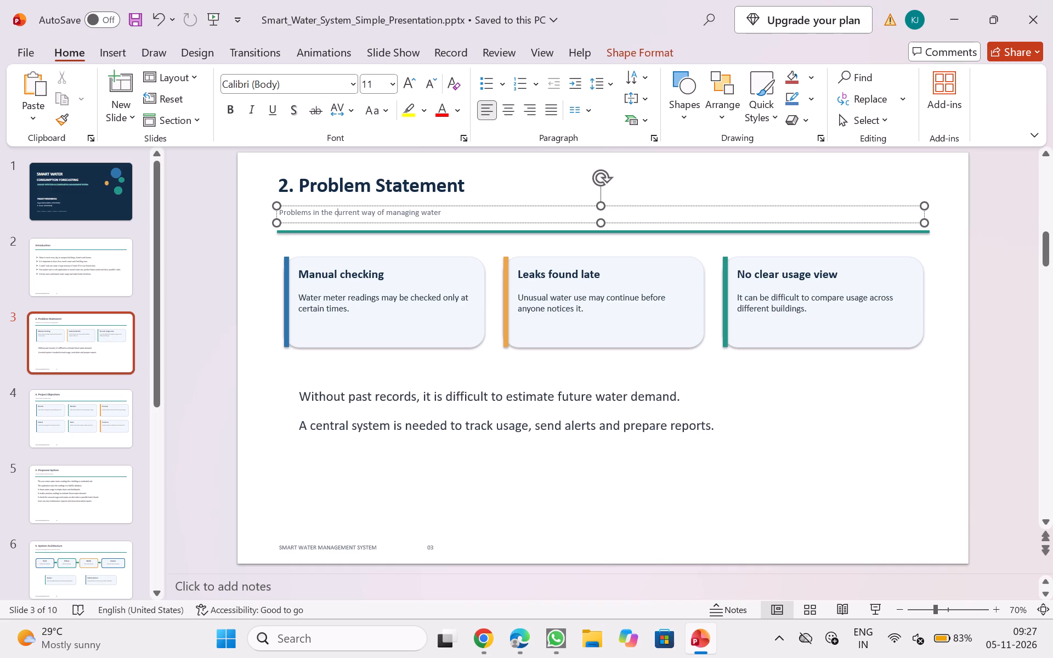
click(330, 203)
click(330, 213)
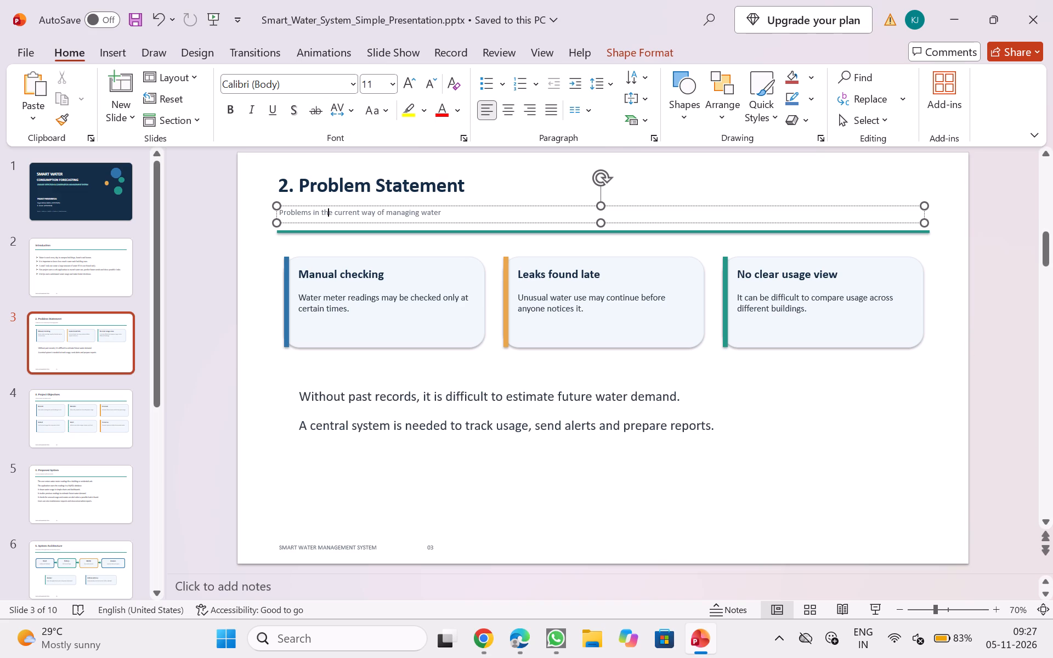
key(Delete)
click(322, 205)
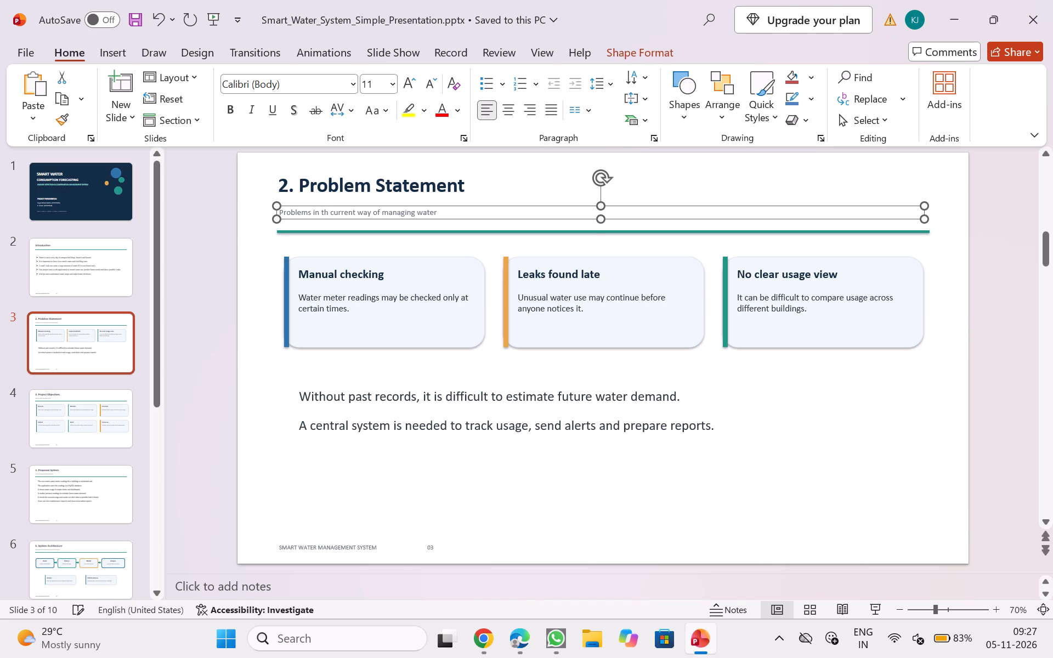
key(Delete)
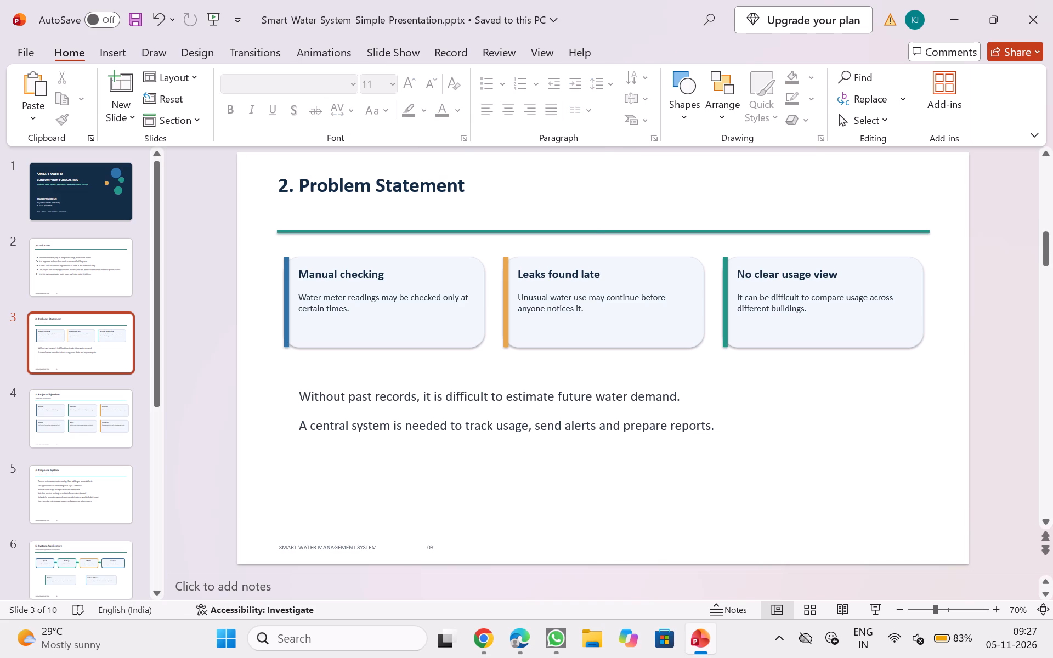
Remove the "2." number prefix from the Problem Statement heading.
click(297, 191)
key(BackSpace)
key(BackSpace)
key(BackSpace)
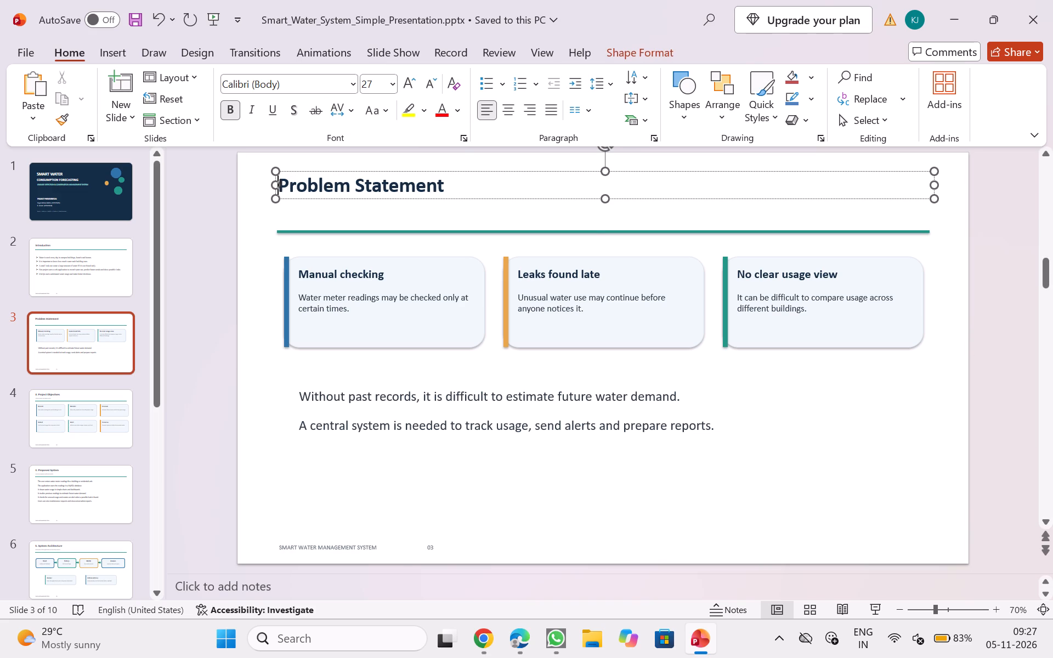
Move the Problem Statement heading straight down, closer to the teal divider line.
drag(314, 198, 314, 202)
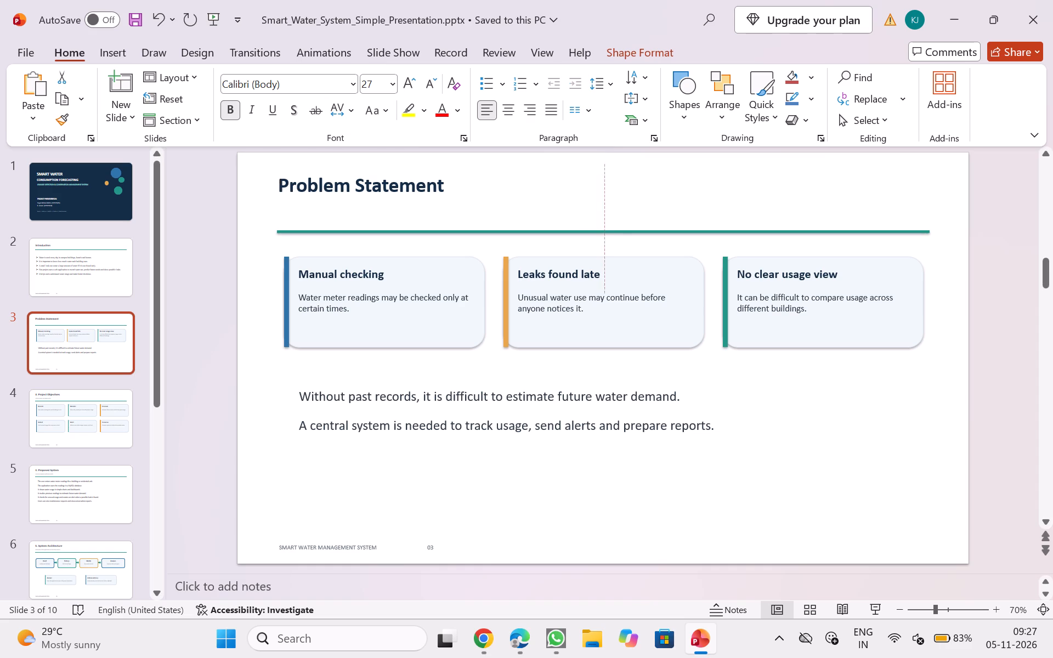
drag(314, 202, 314, 213)
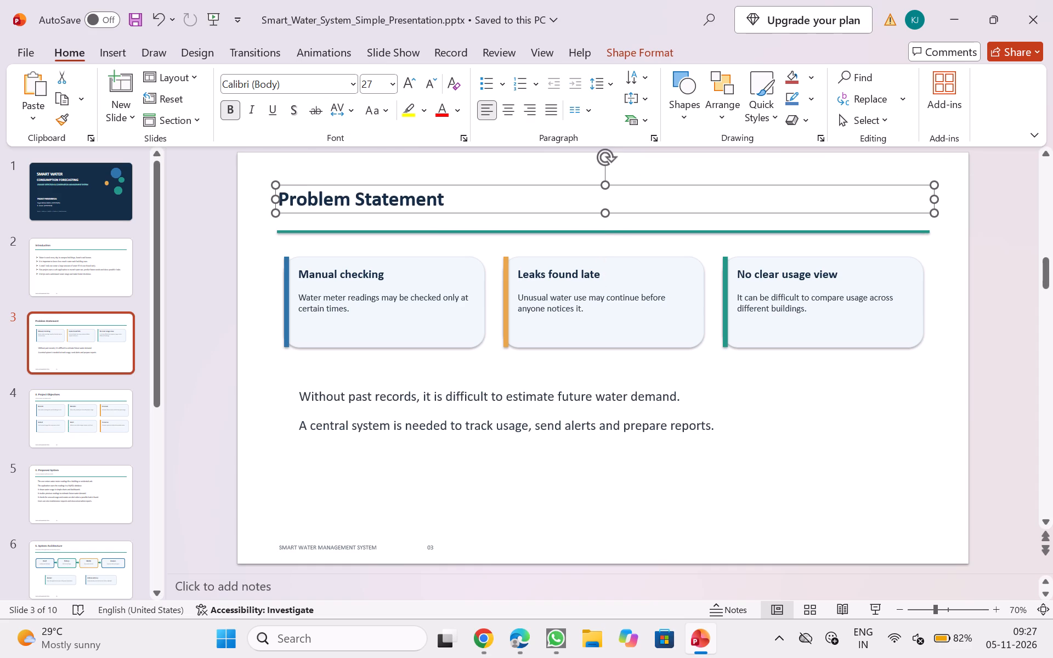
Set the font of the two body lines below the cards on the Problem Statement slide to Times New Roman.
click(434, 435)
click(436, 429)
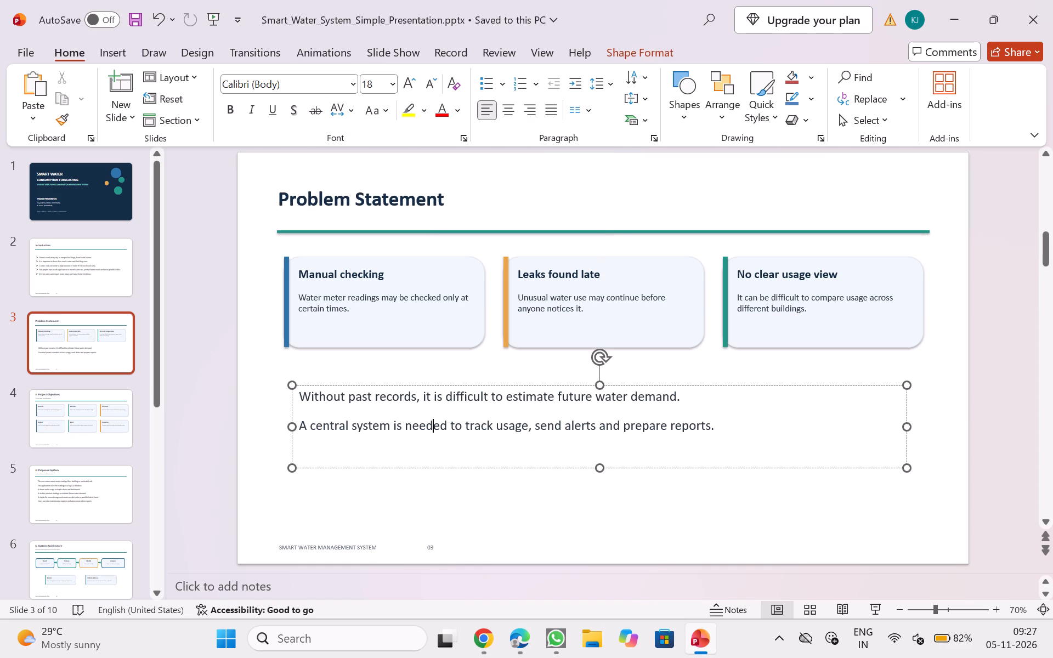
key(ctrl+a)
click(324, 90)
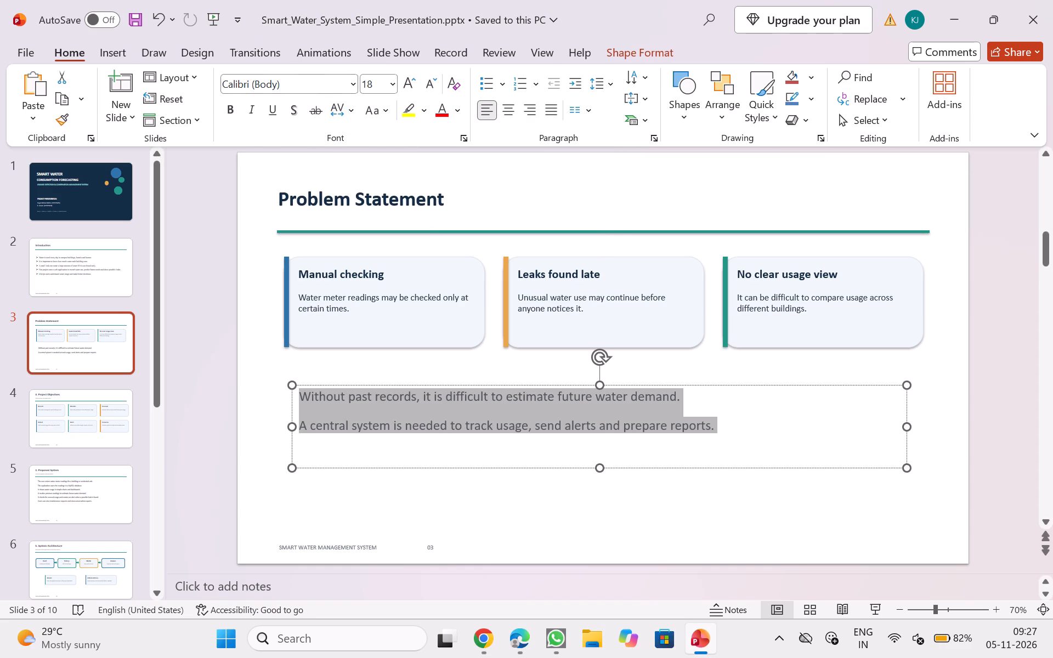
click(307, 81)
text(ti)
key(Return)
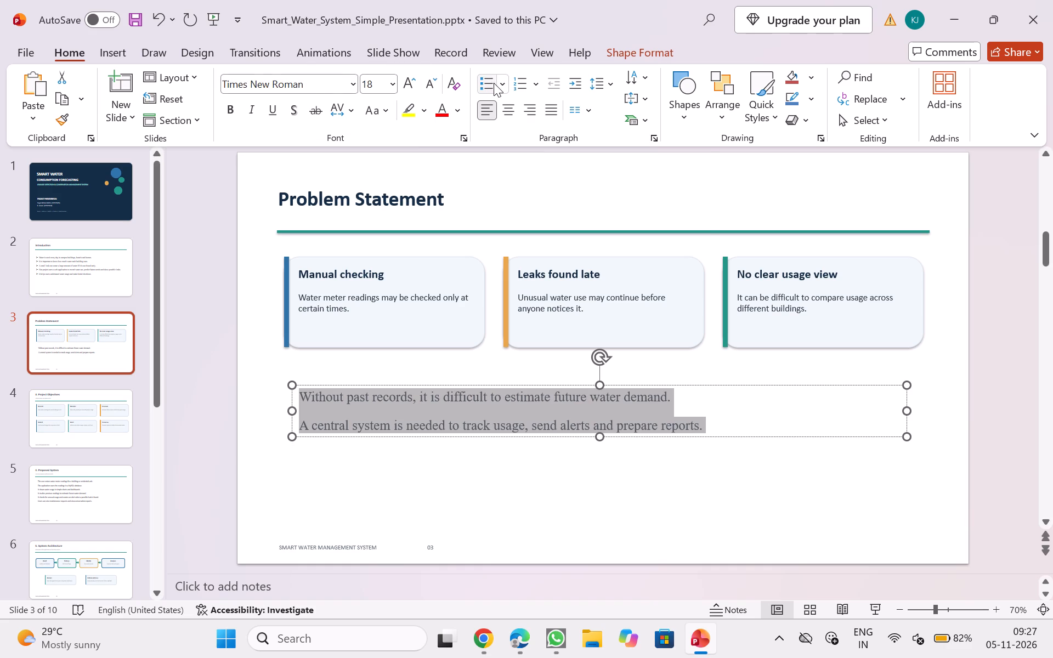
Apply checkmark bullets to the two body lines below the cards on the Problem Statement slide.
drag(502, 83, 580, 279)
click(580, 279)
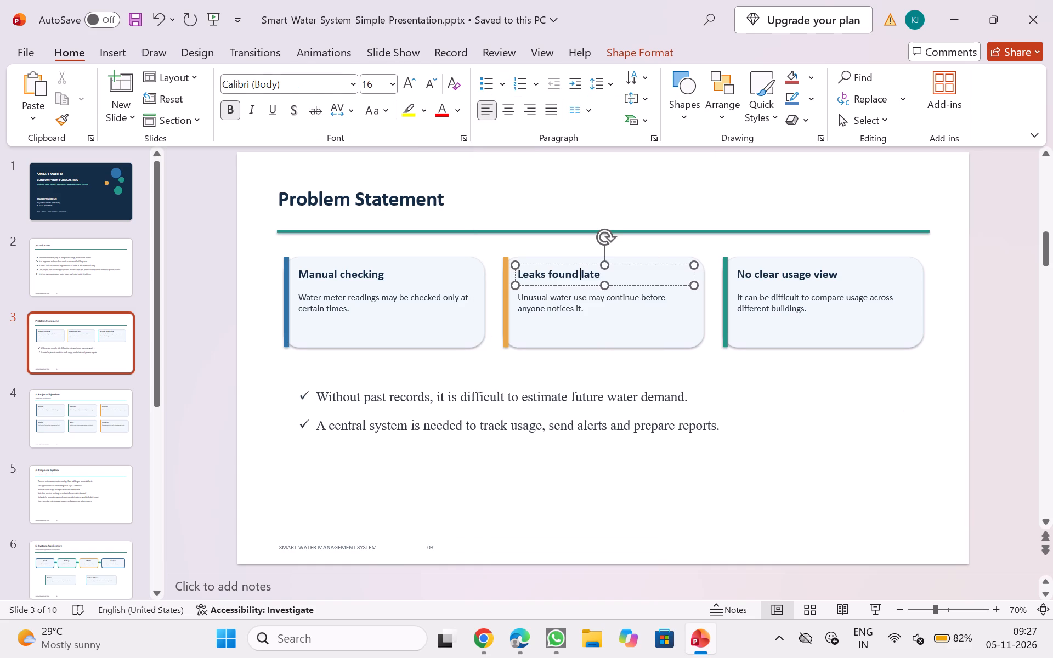
Format the Manual checking card's description as 16 pt Times New Roman.
click(366, 299)
key(ctrl+a)
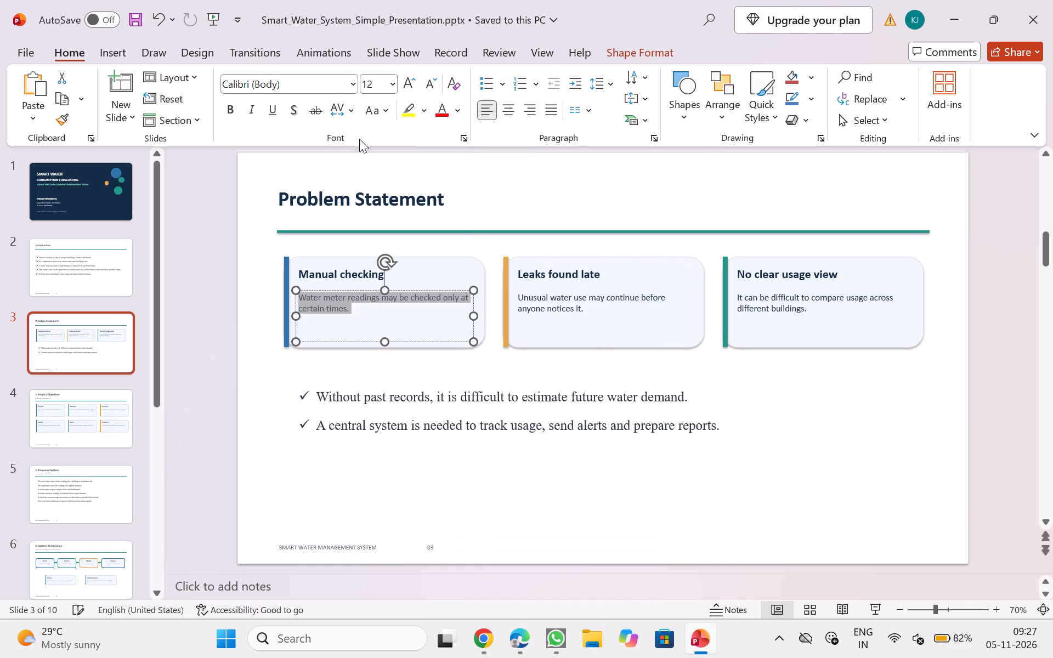
click(366, 84)
text(16)
key(Return)
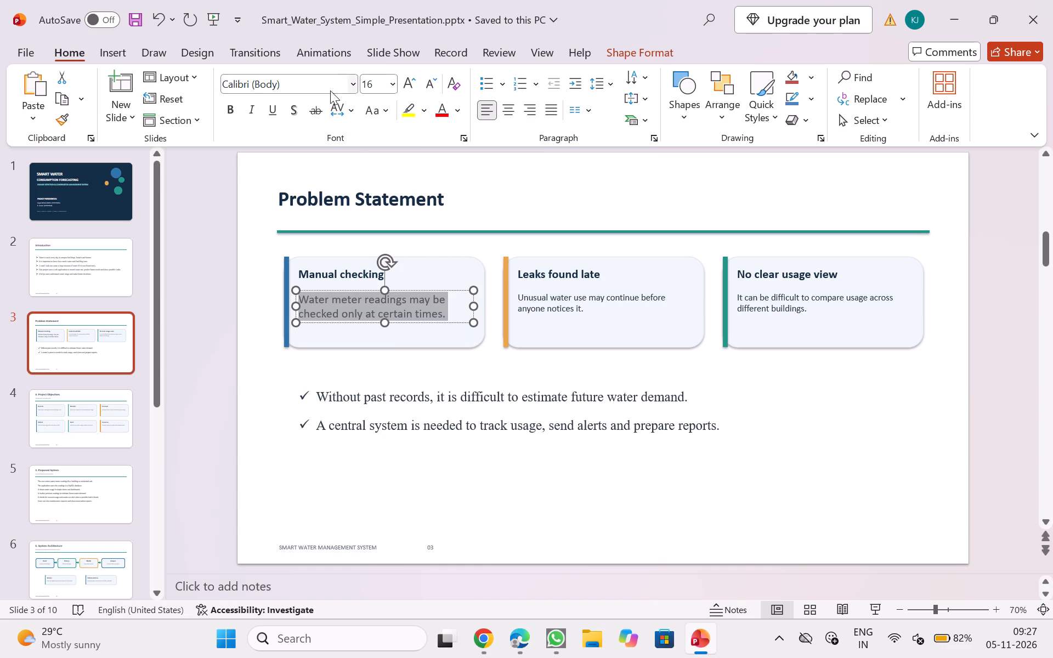
click(297, 81)
text(ti)
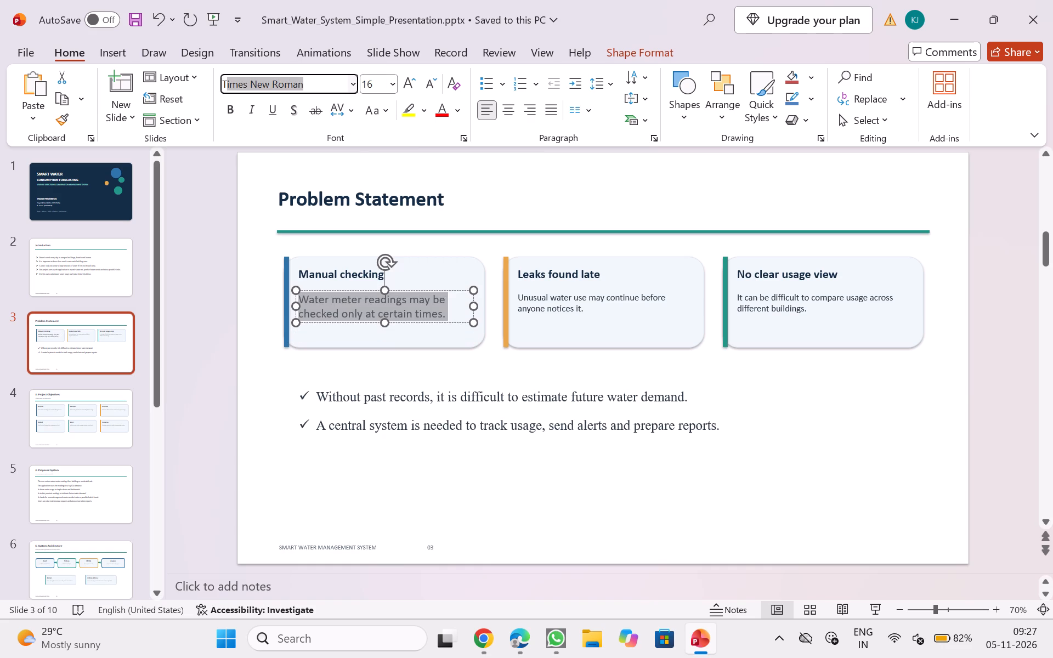
key(Return)
Format the Leaks found late card's description as 16 pt Times New Roman.
click(564, 307)
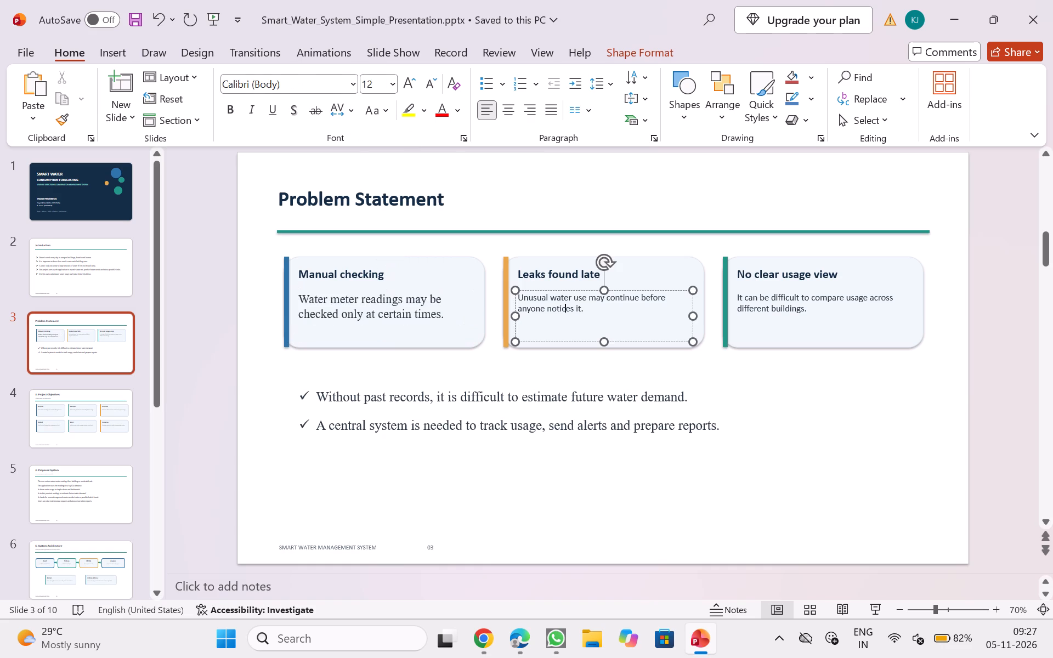
key(ctrl+a)
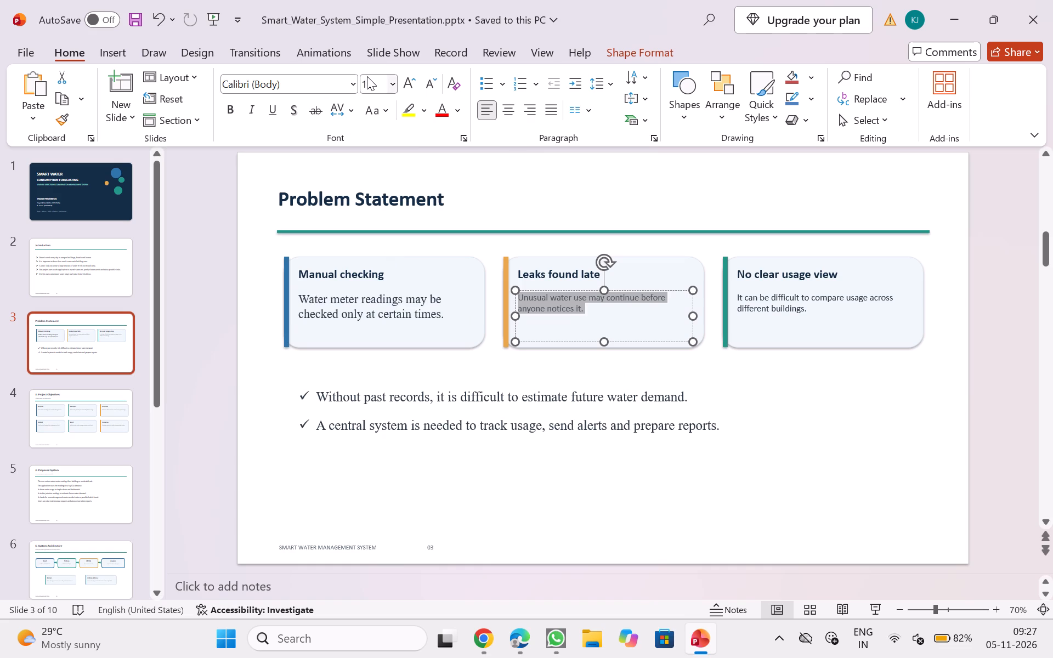
click(367, 76)
click(369, 84)
text(16)
key(Return)
click(311, 85)
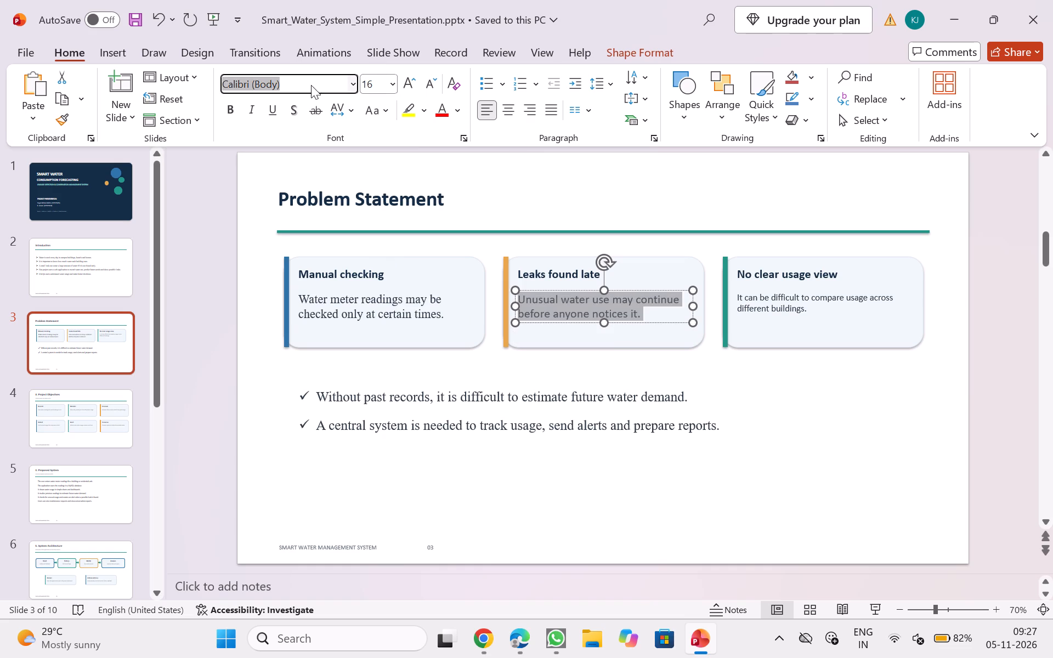
text(ti)
key(Return)
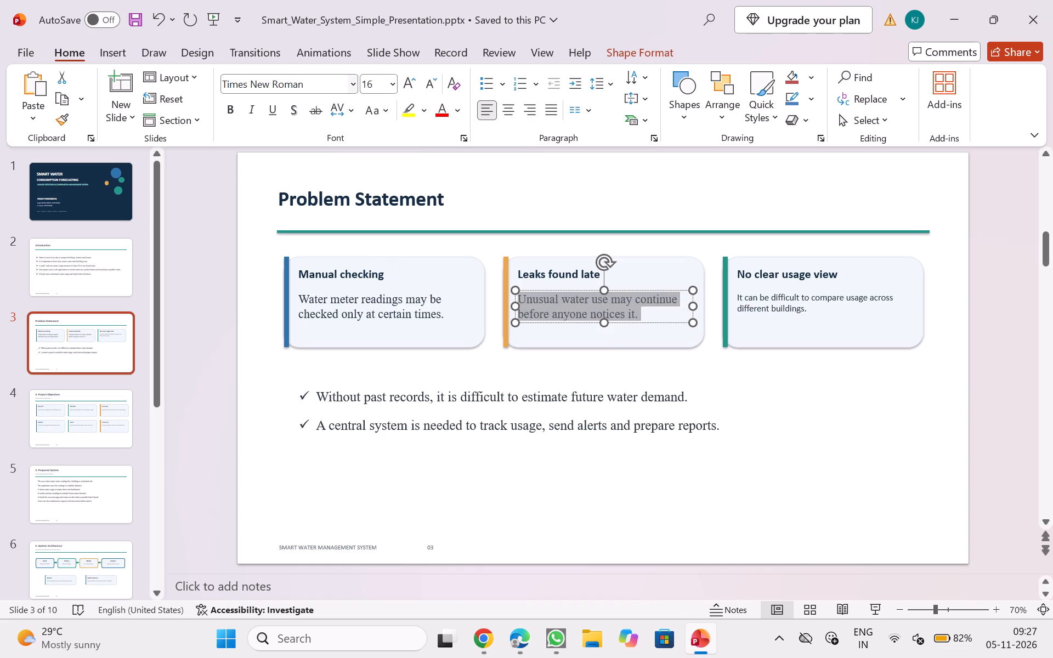
Format the No clear usage view card's description as 16 pt Times New Roman.
click(774, 307)
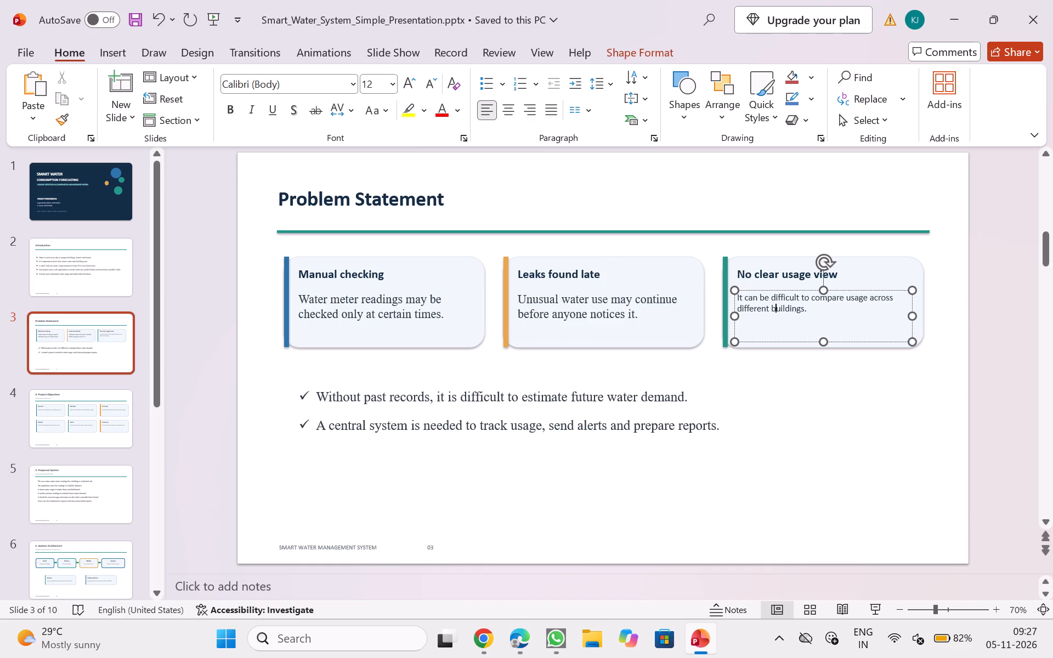
key(ctrl+a)
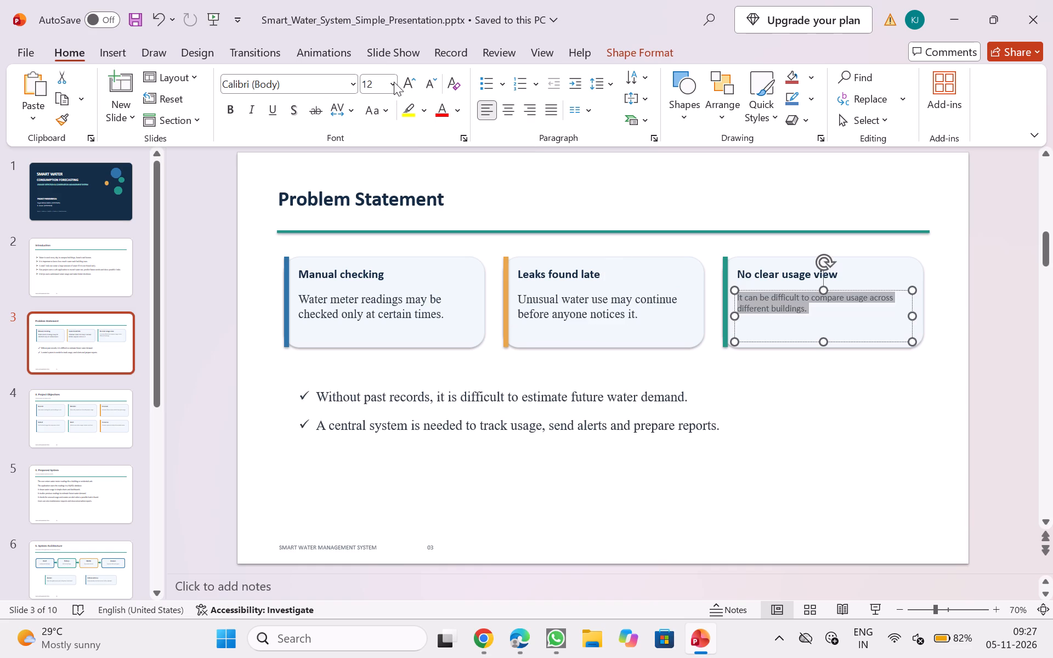
click(376, 82)
text(16)
key(Return)
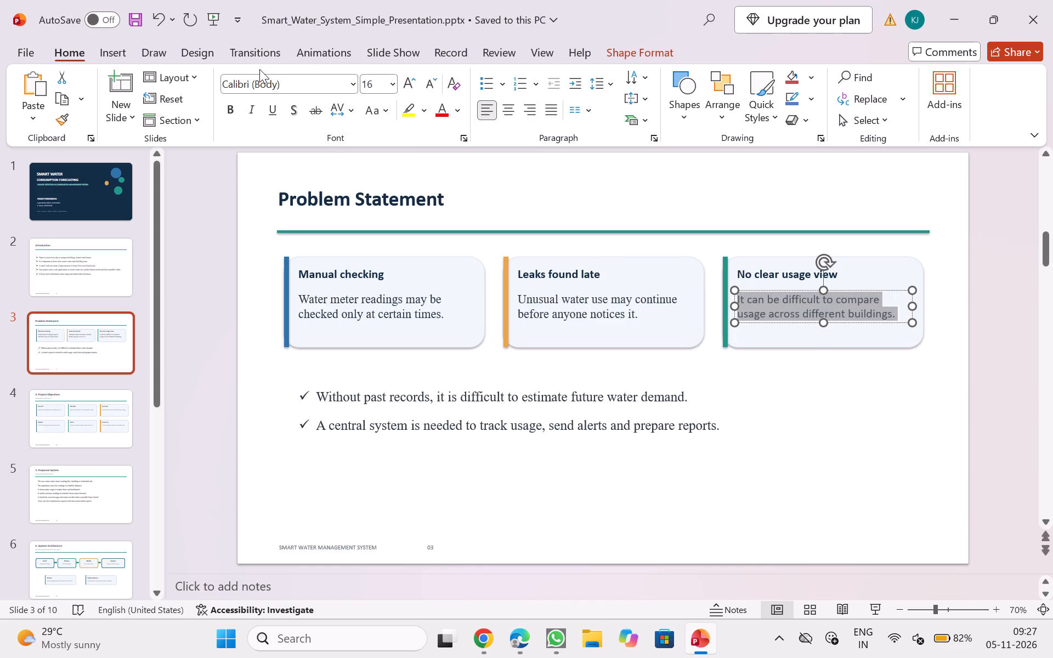
click(264, 79)
text(ti)
key(Return)
click(587, 457)
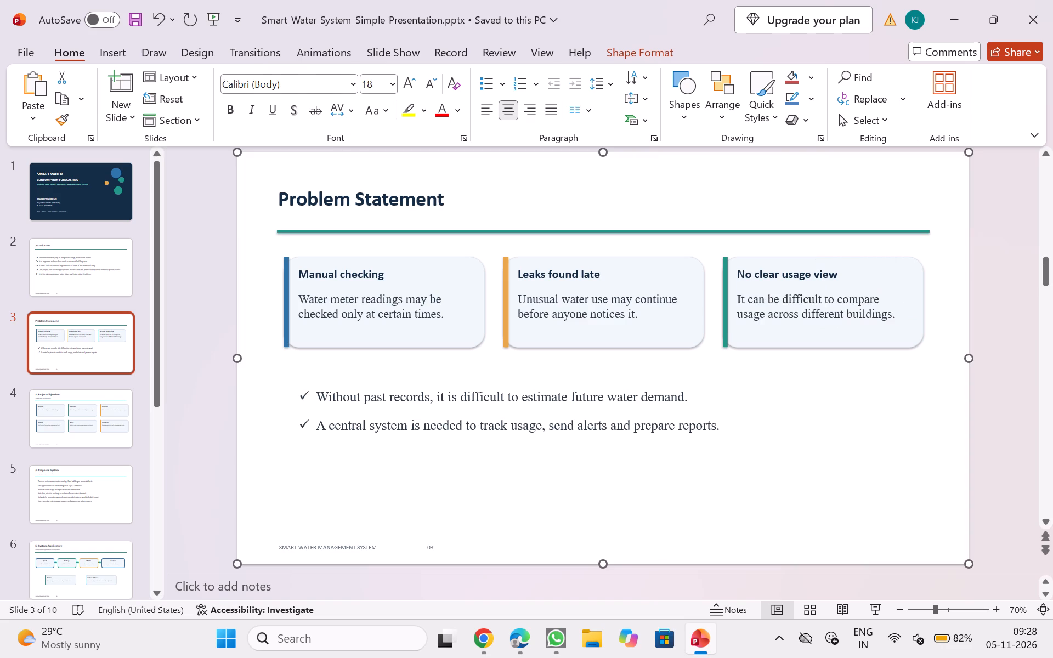
Delete the subtitle text box "What we want our system to do" from the Project Objectives slide.
click(87, 416)
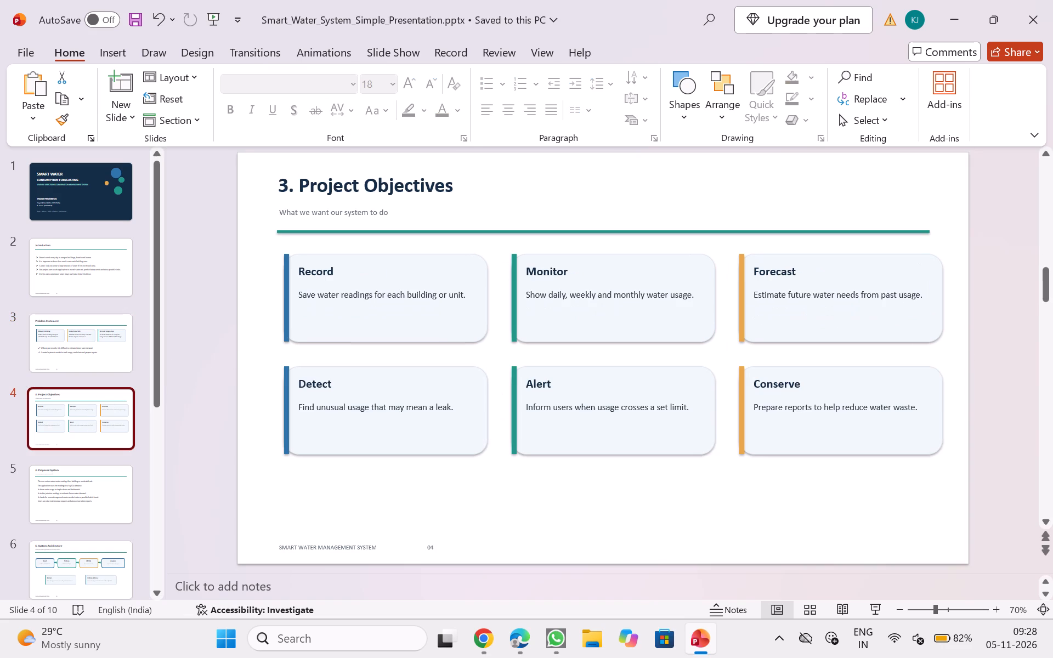
click(367, 212)
click(353, 207)
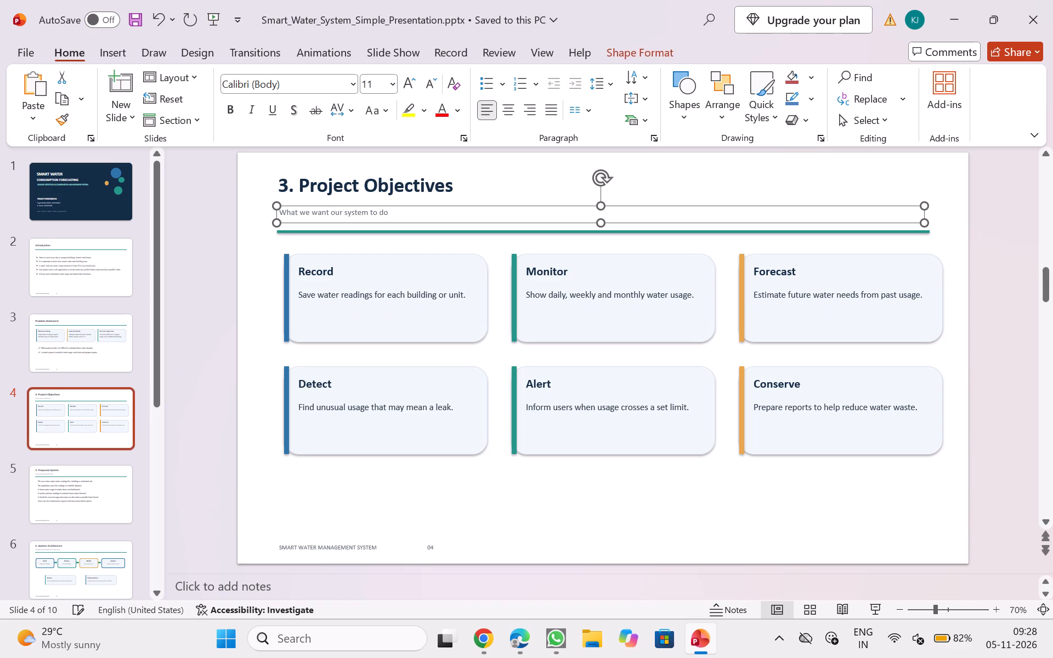
key(BackSpace)
Remove the "3." number prefix from the Project Objectives heading.
click(297, 183)
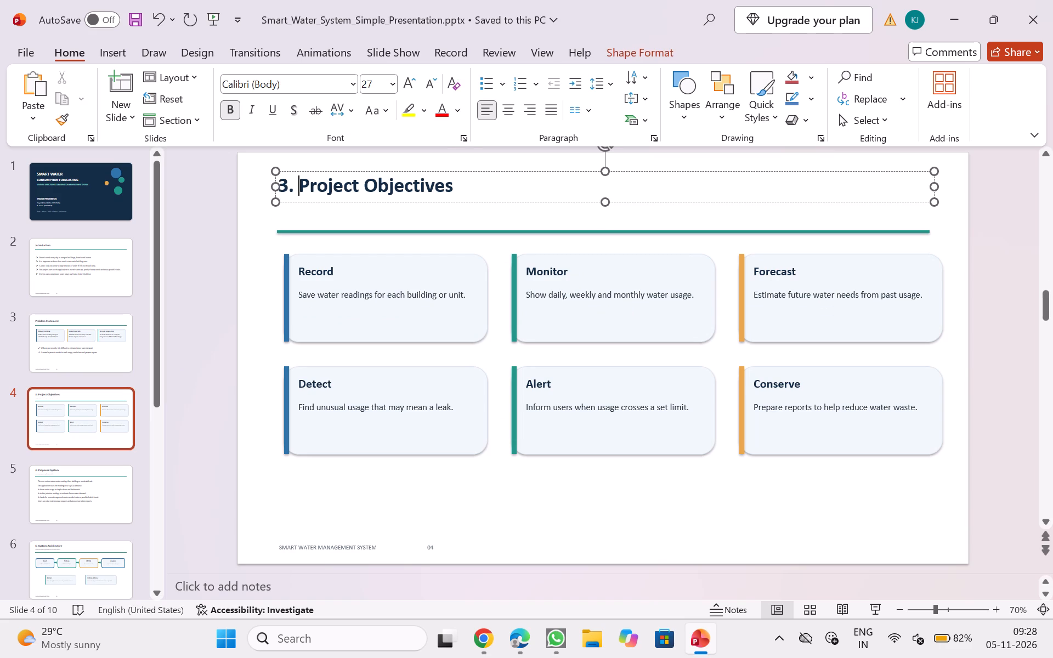
key(BackSpace)
key(BackSpace)
key(BackSpace)
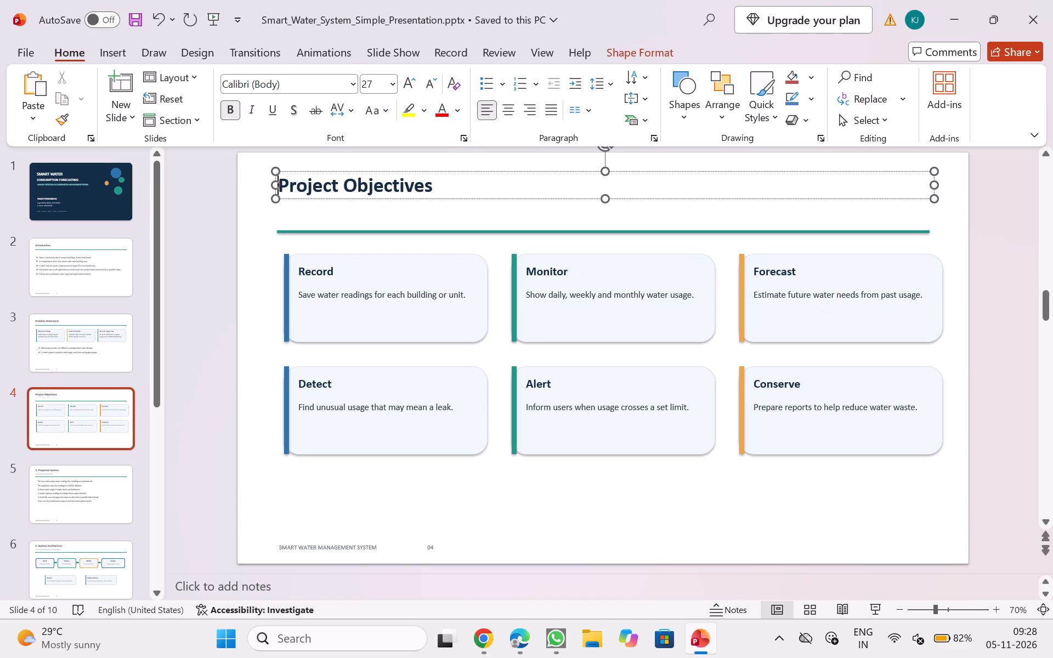
Format the Record card's description on the Project Objectives slide as Times New Roman, 16 pt.
click(371, 292)
key(ctrl+a)
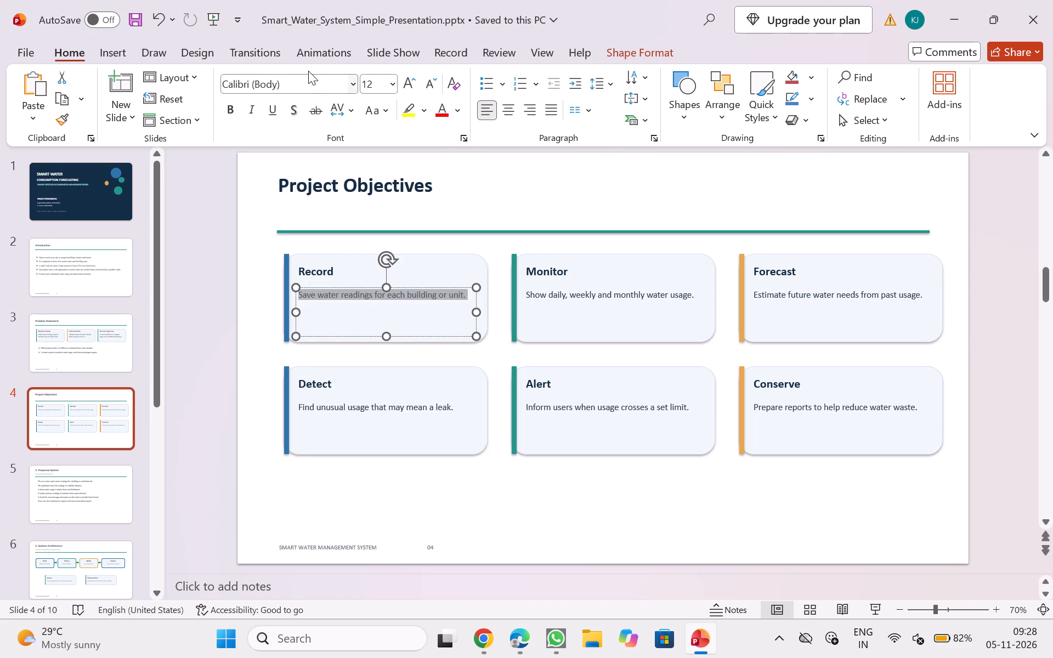
click(303, 84)
text(ti)
key(Return)
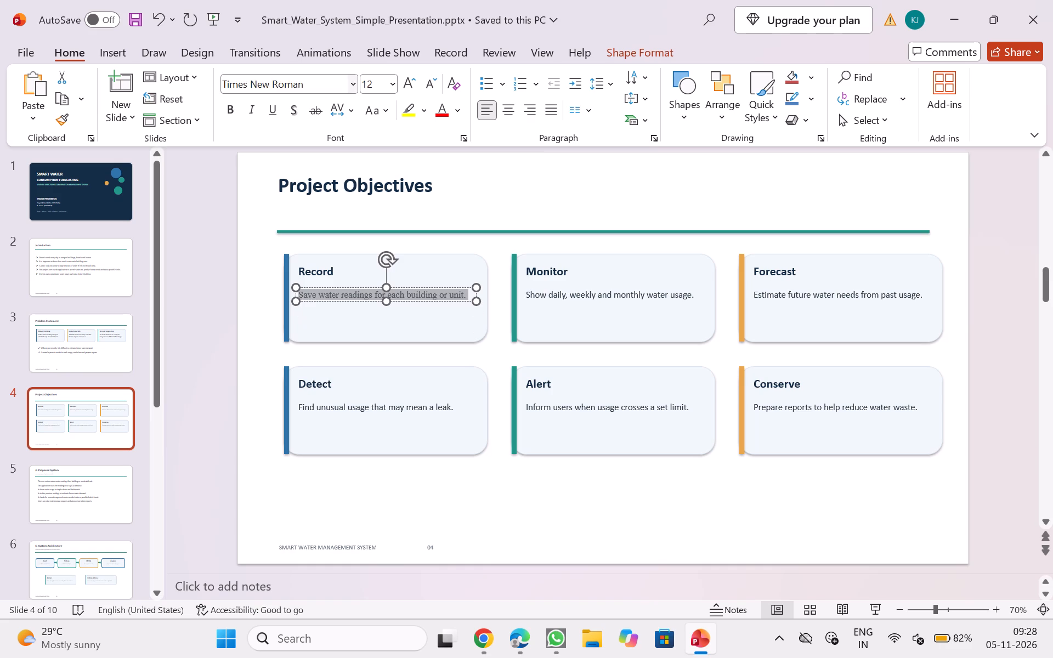
click(371, 83)
text(16)
key(Return)
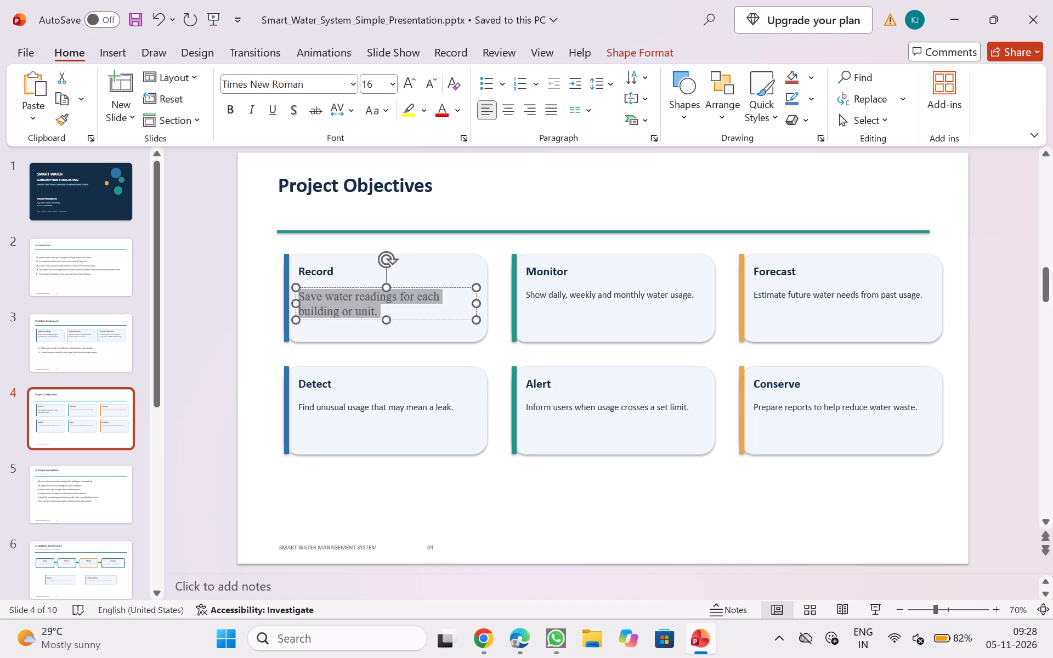
Format the Monitor card's description on the Project Objectives slide as Times New Roman, 16 pt.
click(552, 297)
key(ctrl+a)
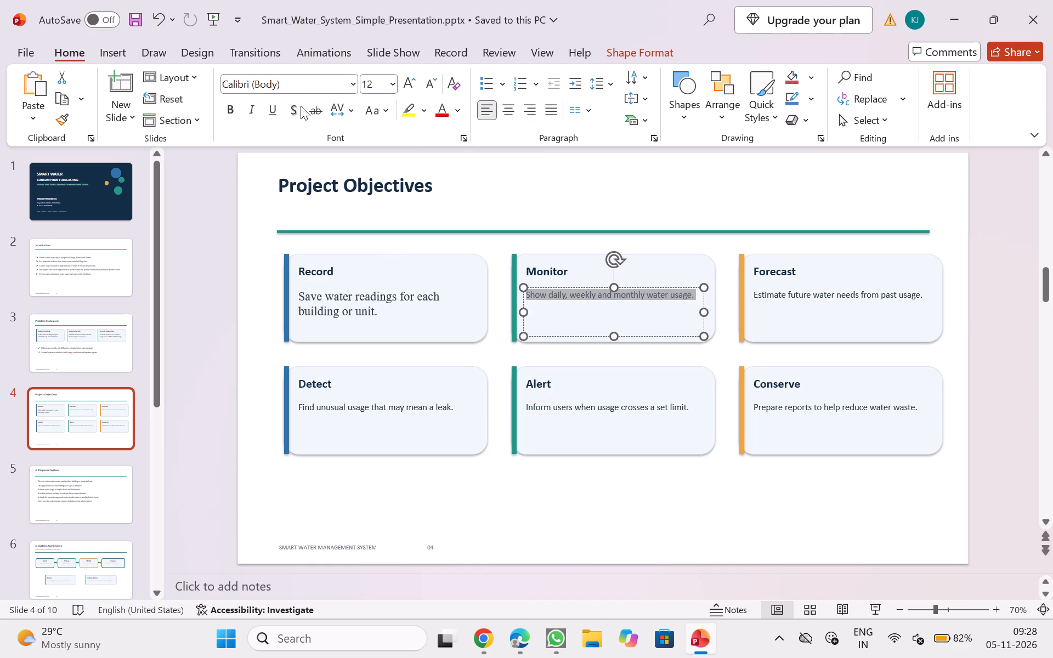
click(290, 82)
text(ti)
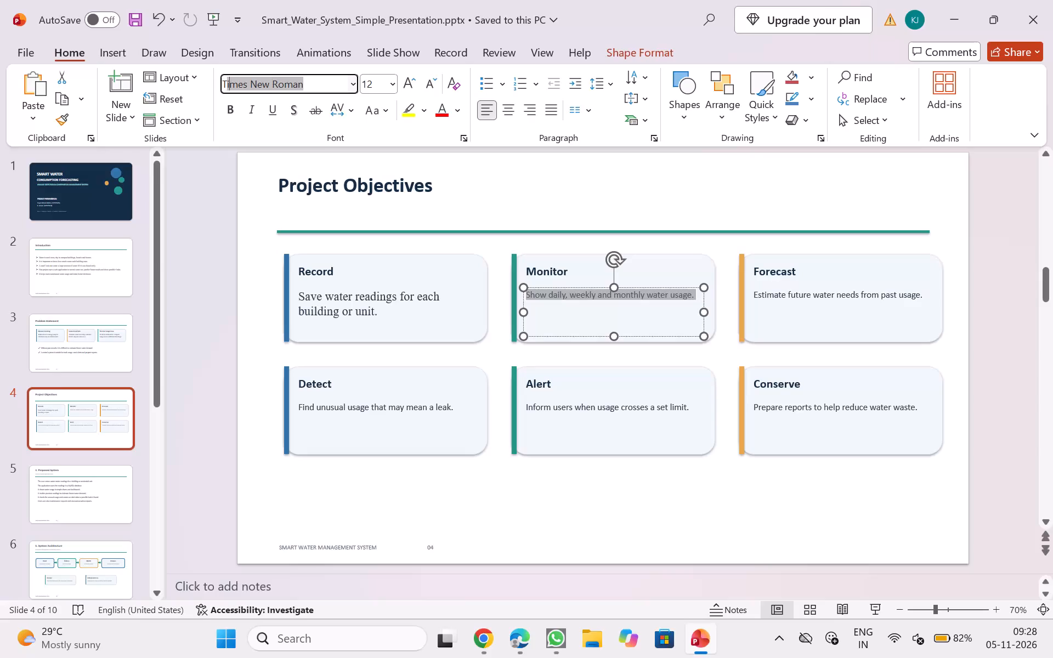
key(Return)
click(363, 83)
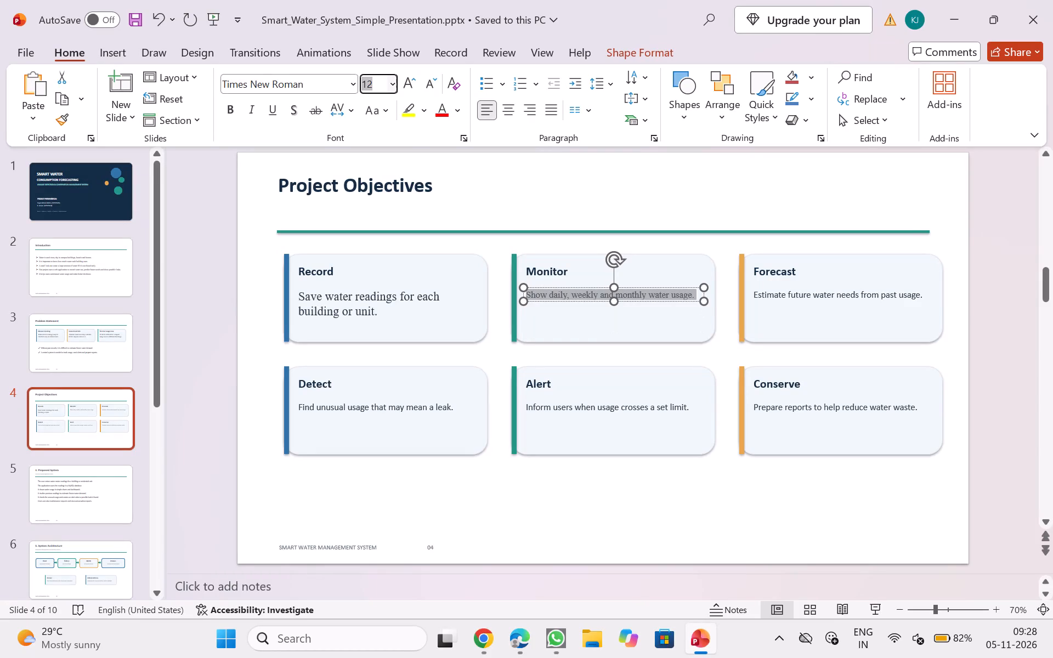
text(16)
key(Return)
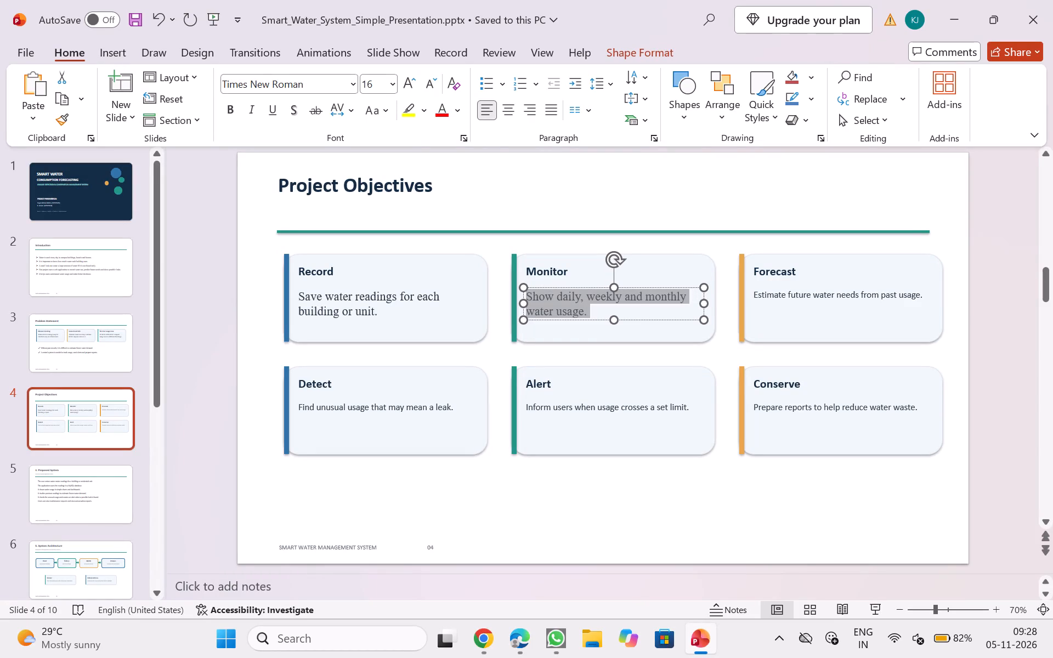
Format the Forecast card's description on the Project Objectives slide as Times New Roman, 16 pt.
click(784, 295)
key(ctrl+a)
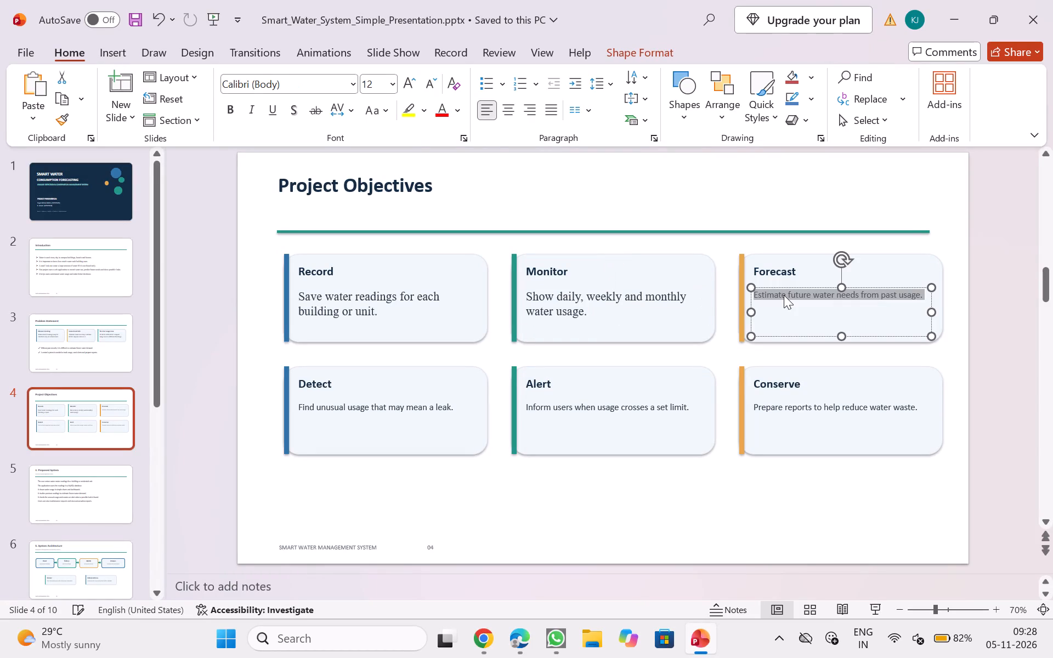
click(316, 76)
click(282, 87)
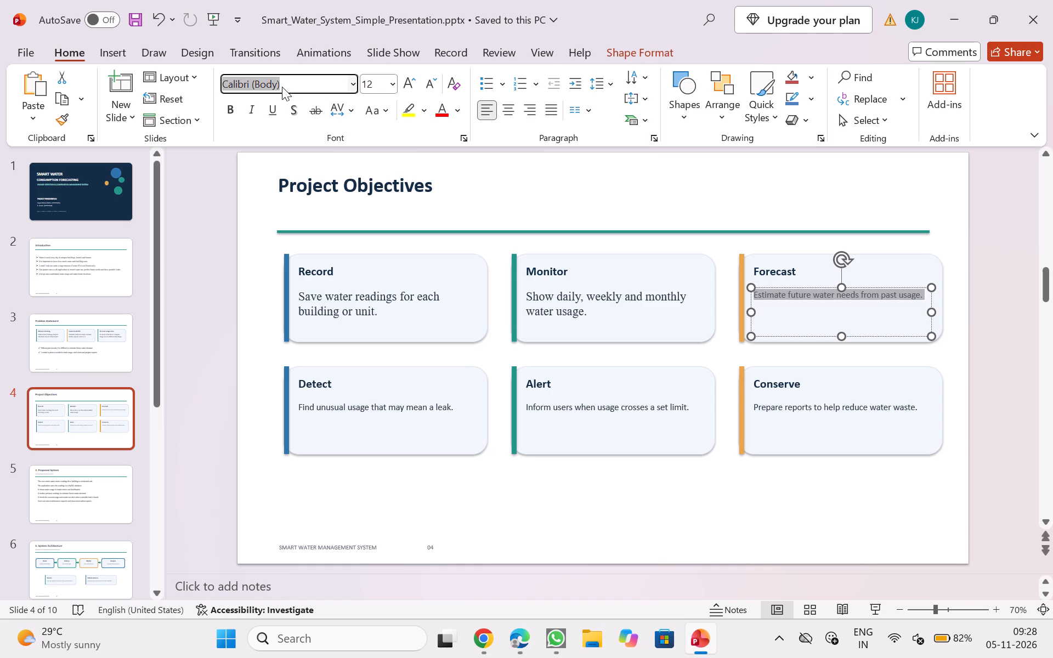
text(ti)
key(Return)
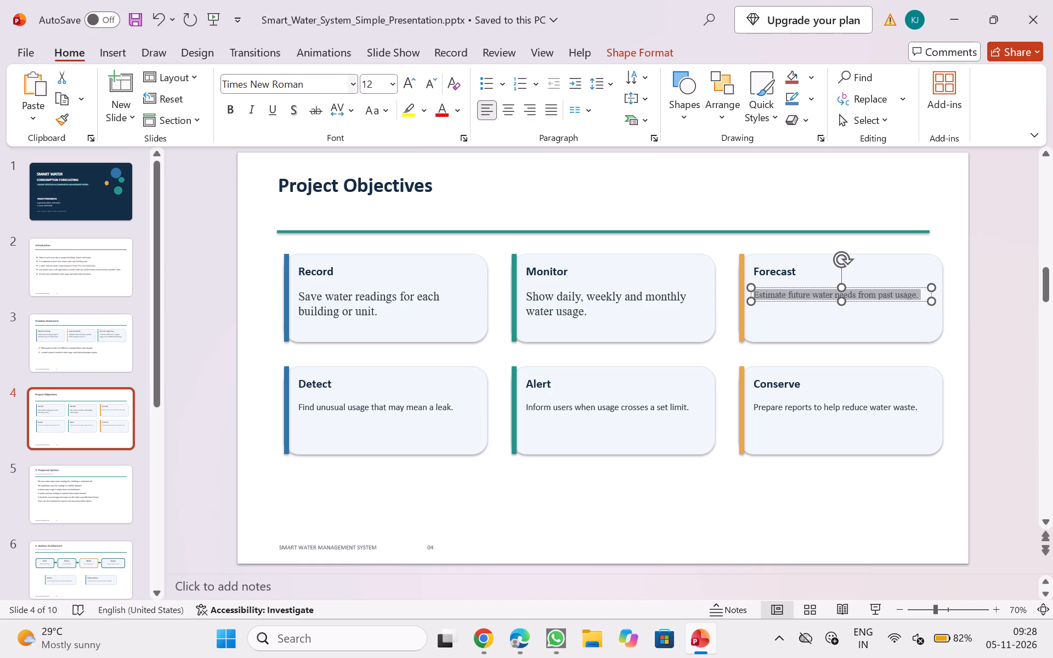
click(367, 82)
text(16)
key(Return)
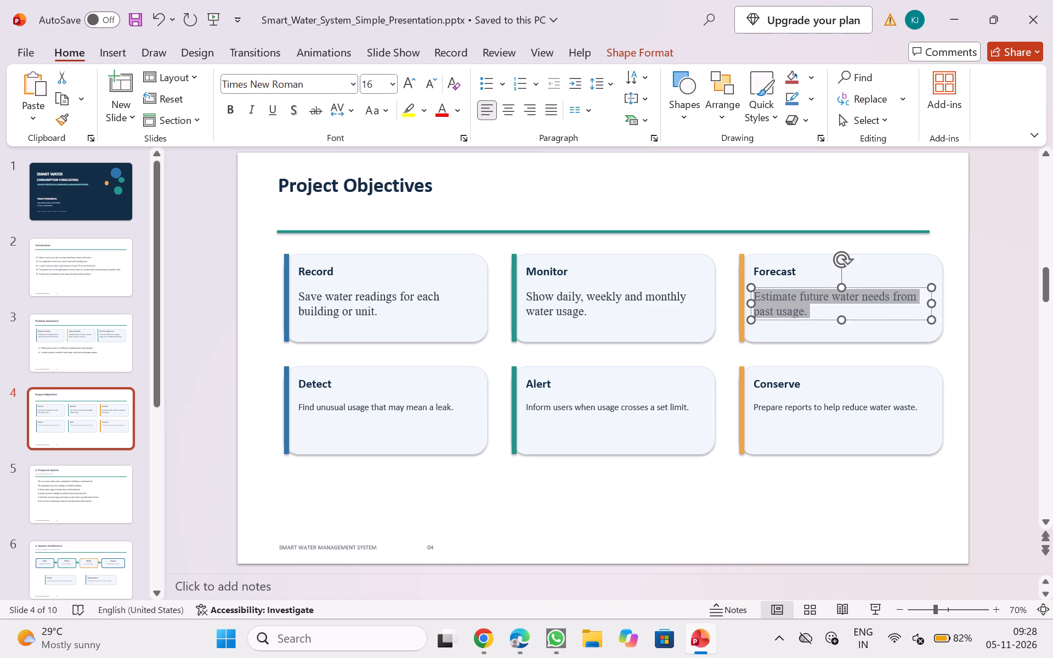
Format the Detect card's description on the Project Objectives slide as Times New Roman, 16 pt.
click(352, 409)
key(ctrl+a)
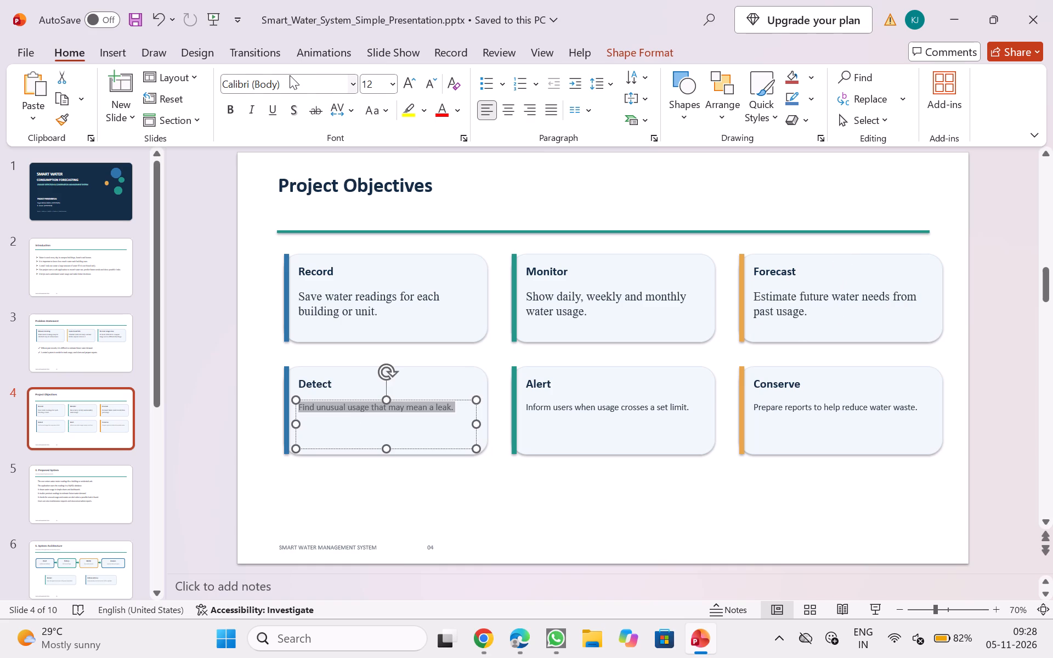
drag(290, 76, 285, 86)
click(285, 86)
click(285, 86)
drag(285, 86, 221, 87)
text(ti)
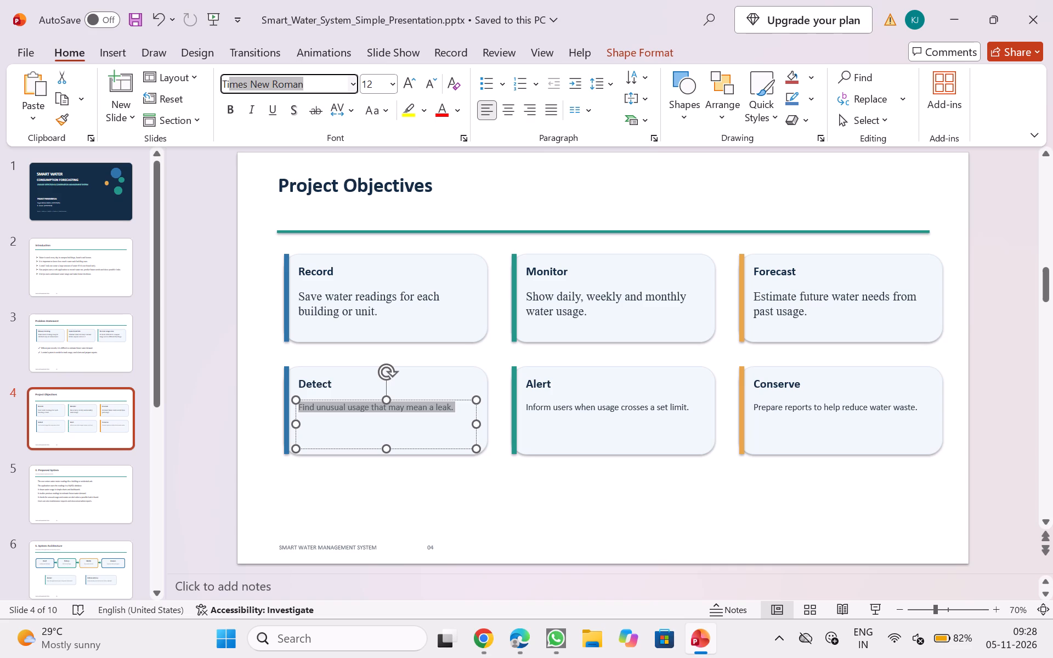
key(Return)
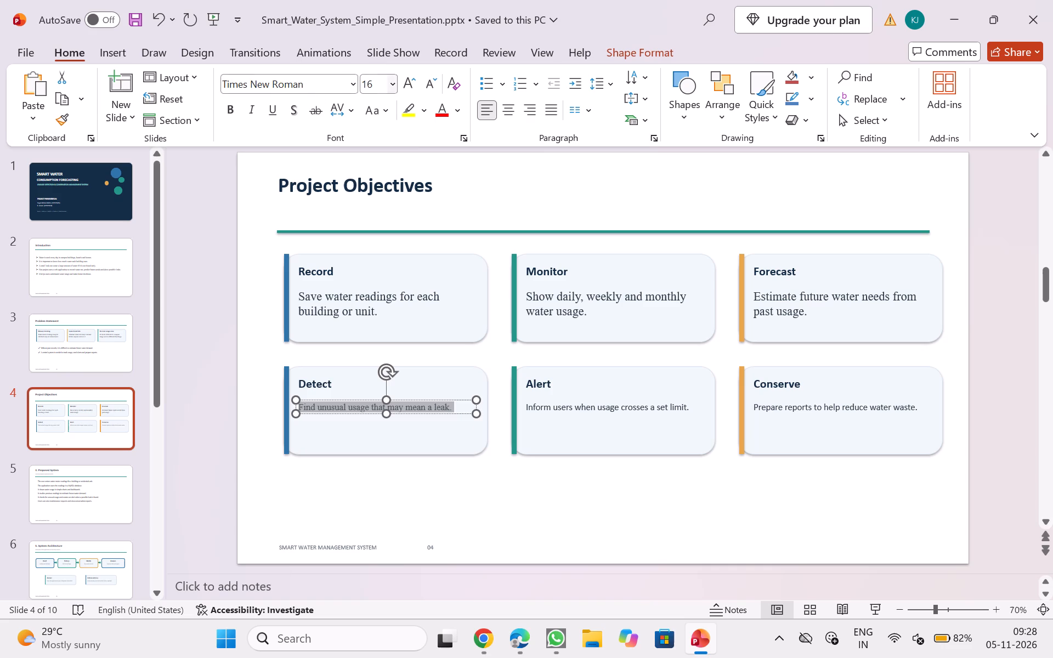
click(365, 80)
text(16)
key(Return)
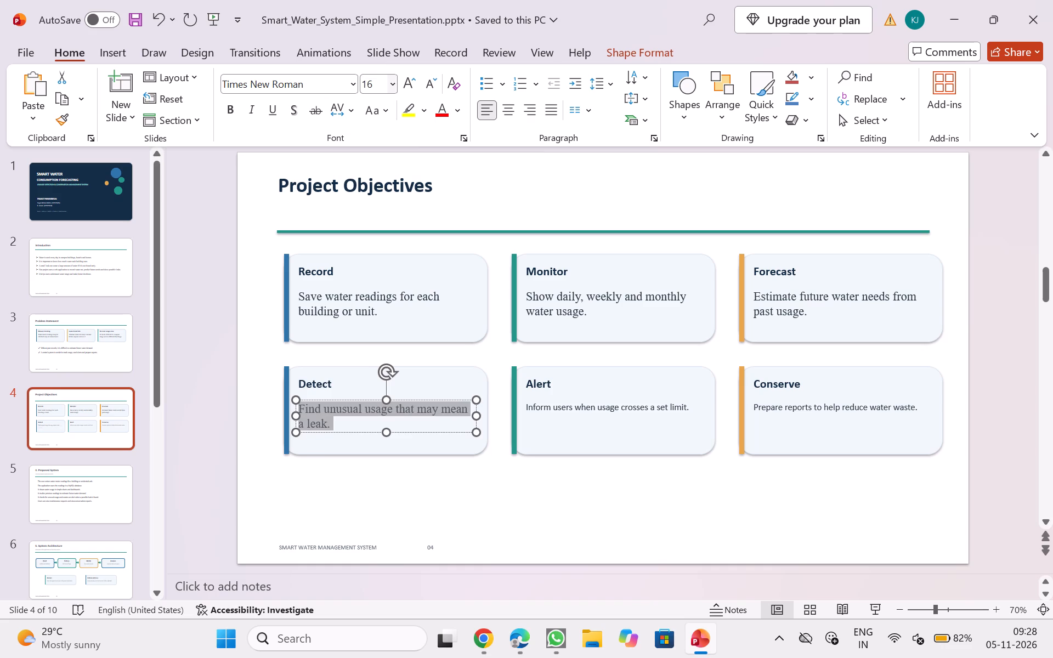
Format the Alert card's description on the Project Objectives slide as Times New Roman, 16 pt.
click(630, 405)
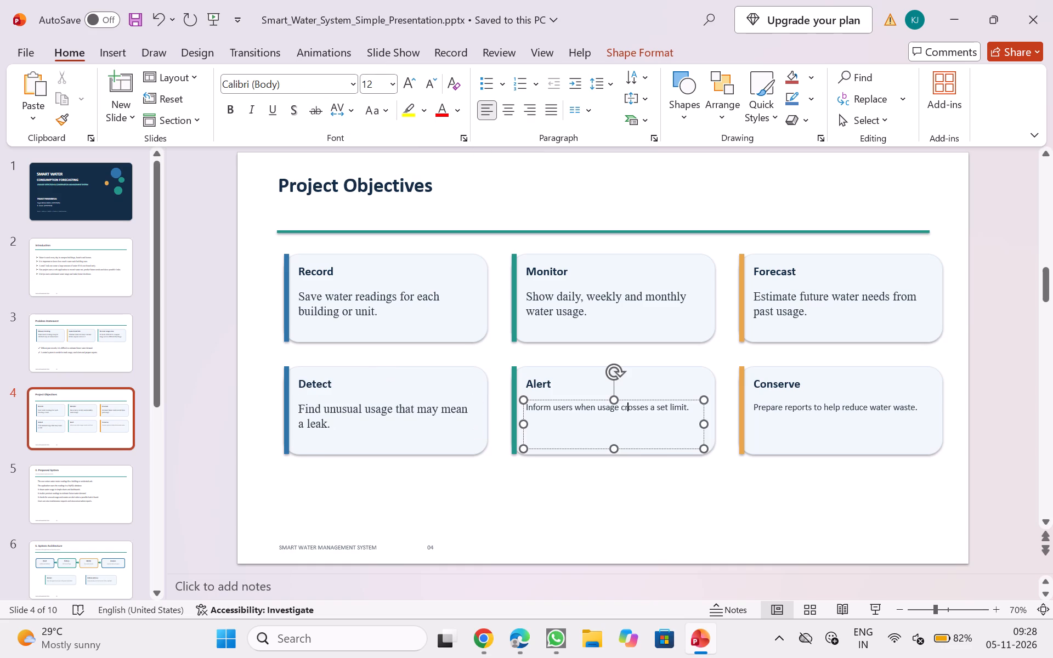
key(ctrl+a)
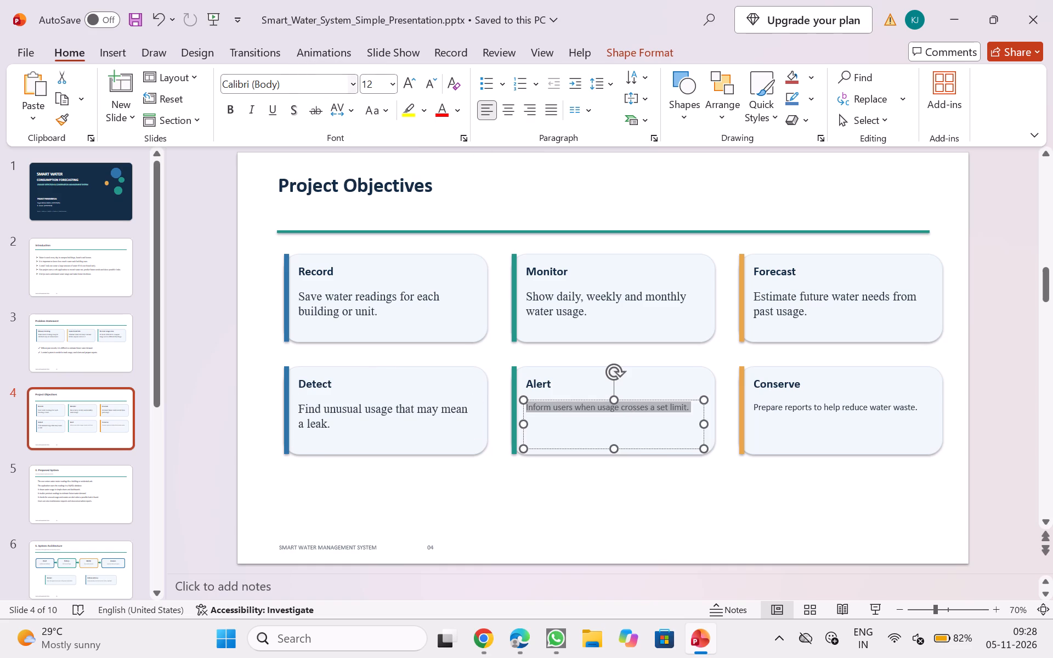
click(282, 82)
text(ti)
key(Return)
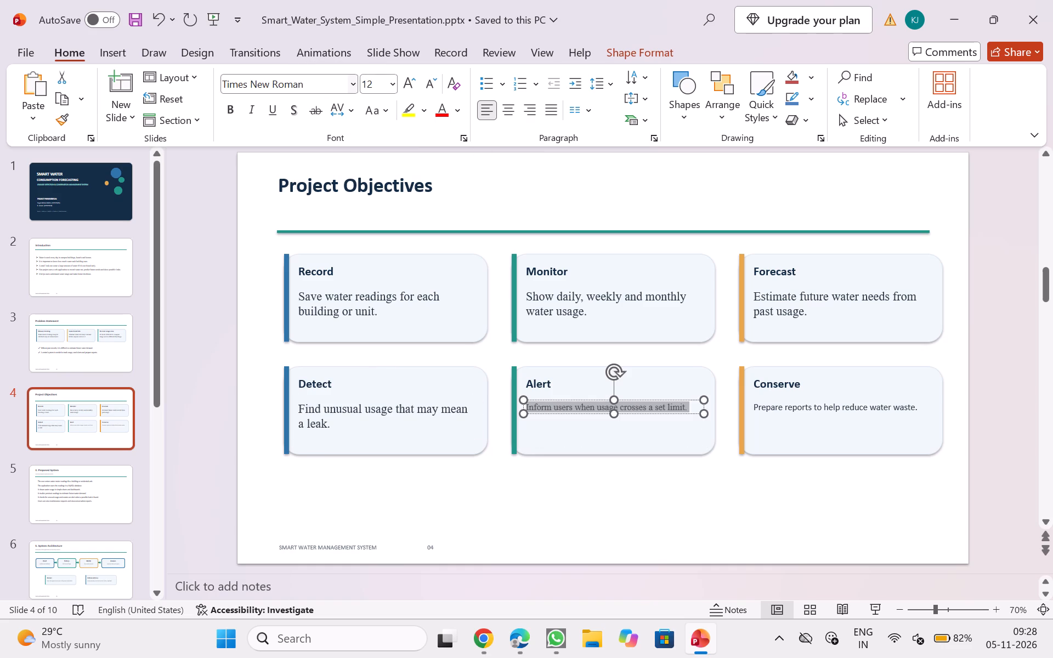
click(364, 83)
text(16)
key(Return)
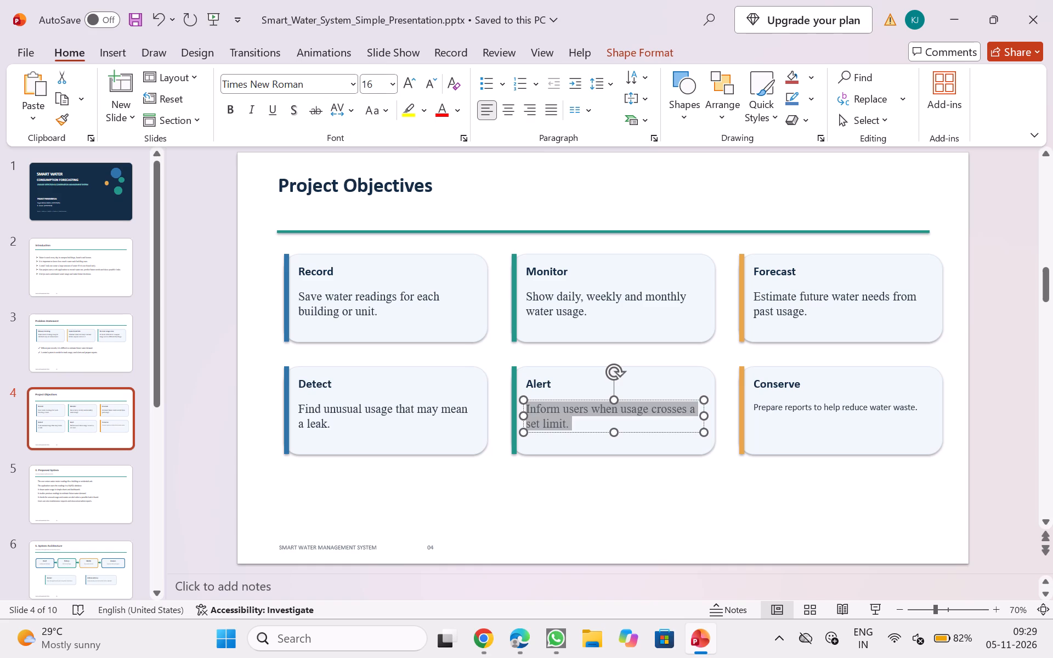
Format the Conserve card's description on the Project Objectives slide as Times New Roman, 16 pt.
click(801, 404)
key(ctrl+a)
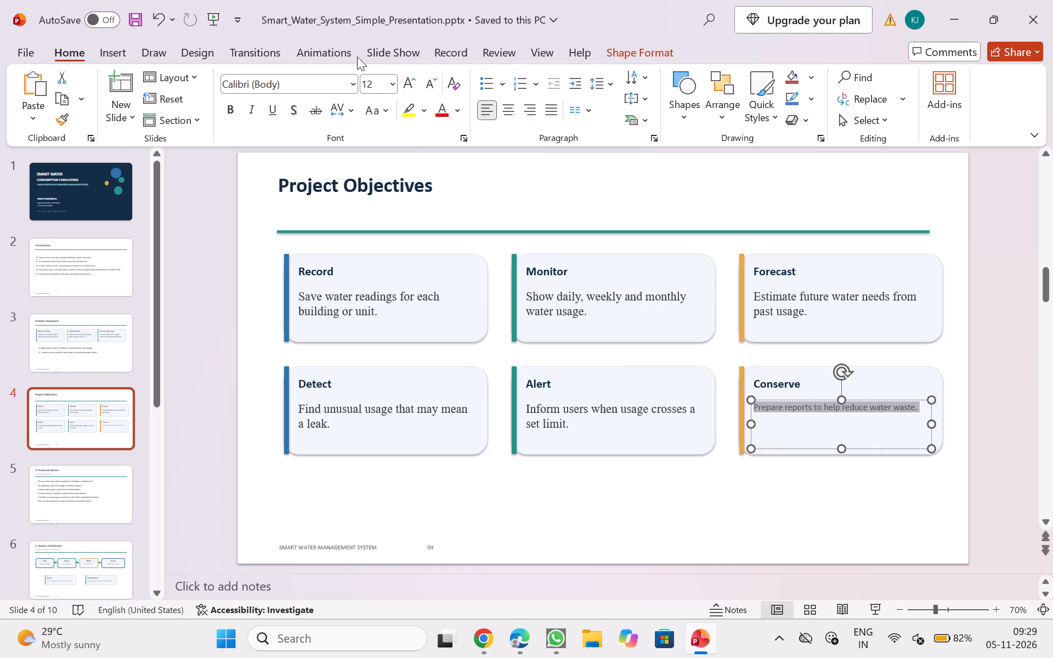
click(322, 79)
text(ti)
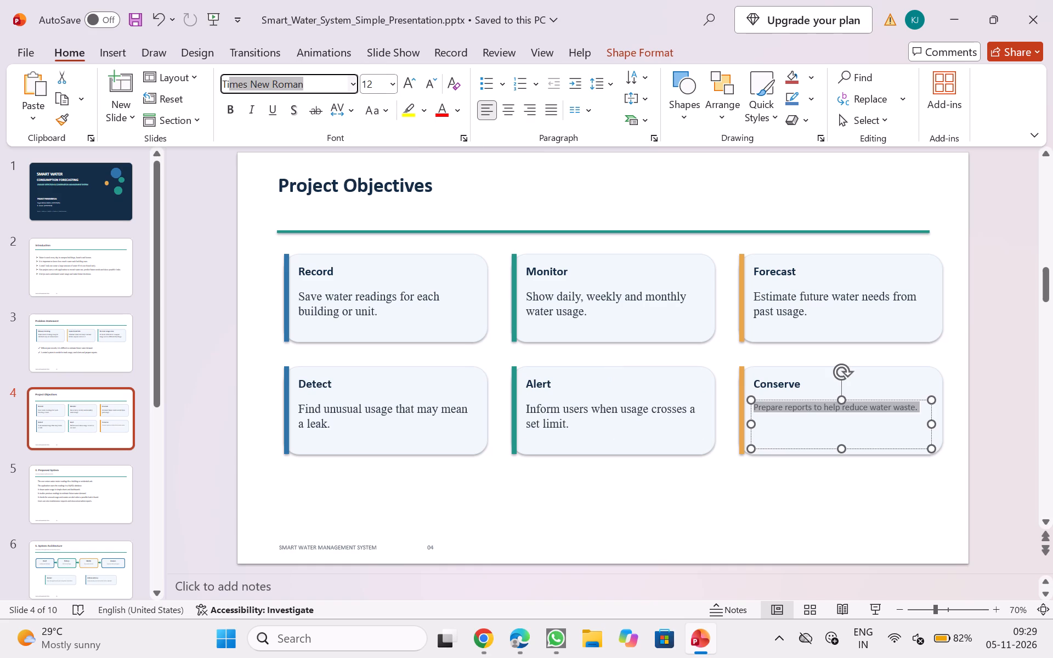
key(Return)
click(369, 85)
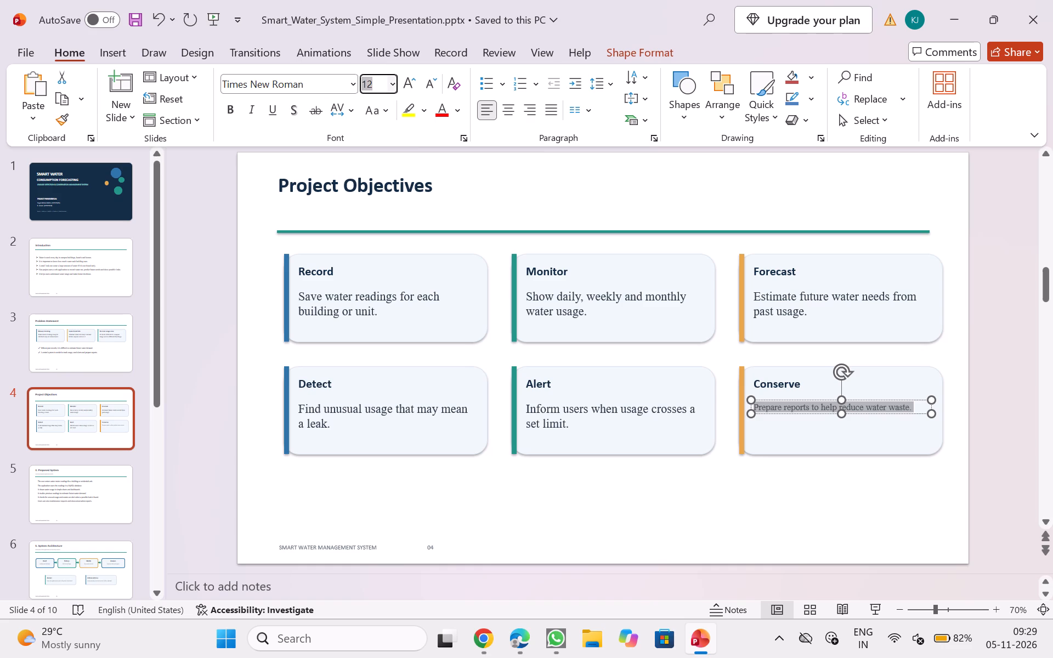
text(16)
key(Return)
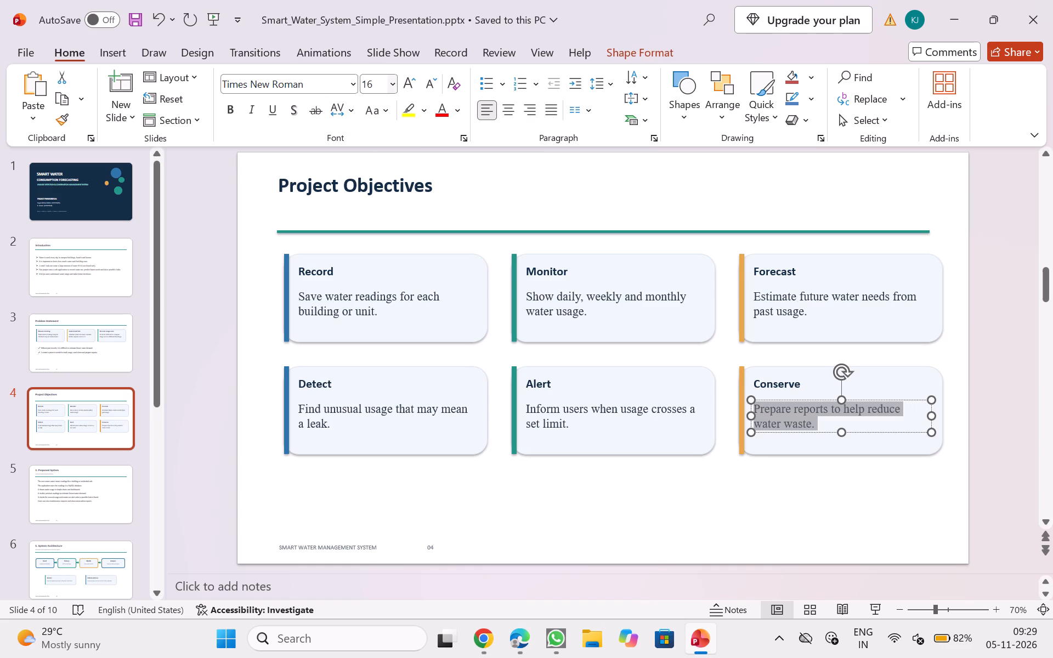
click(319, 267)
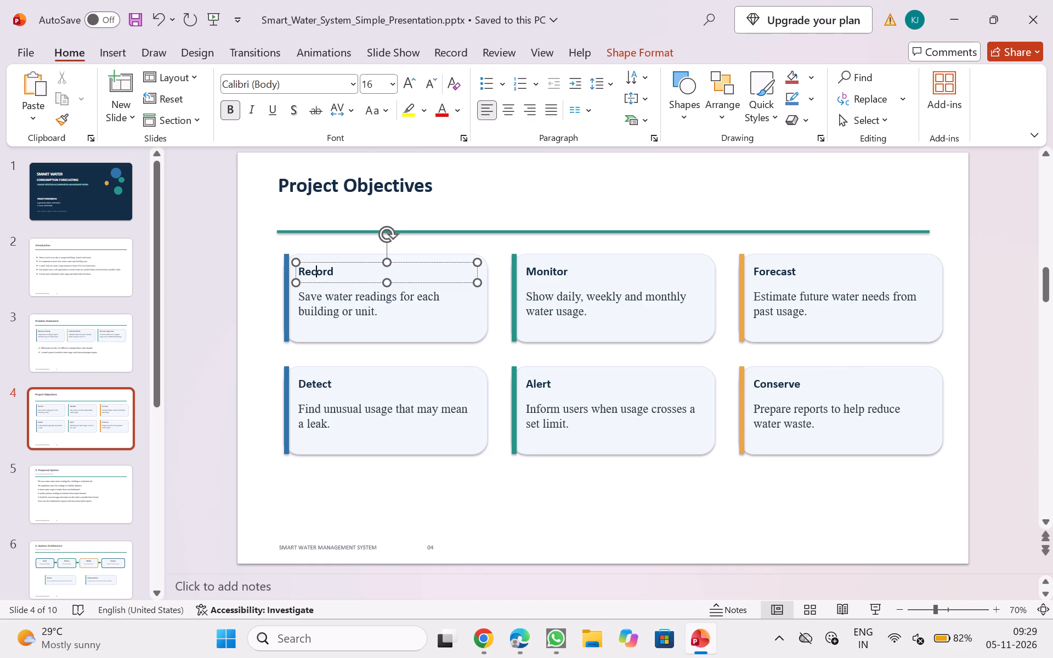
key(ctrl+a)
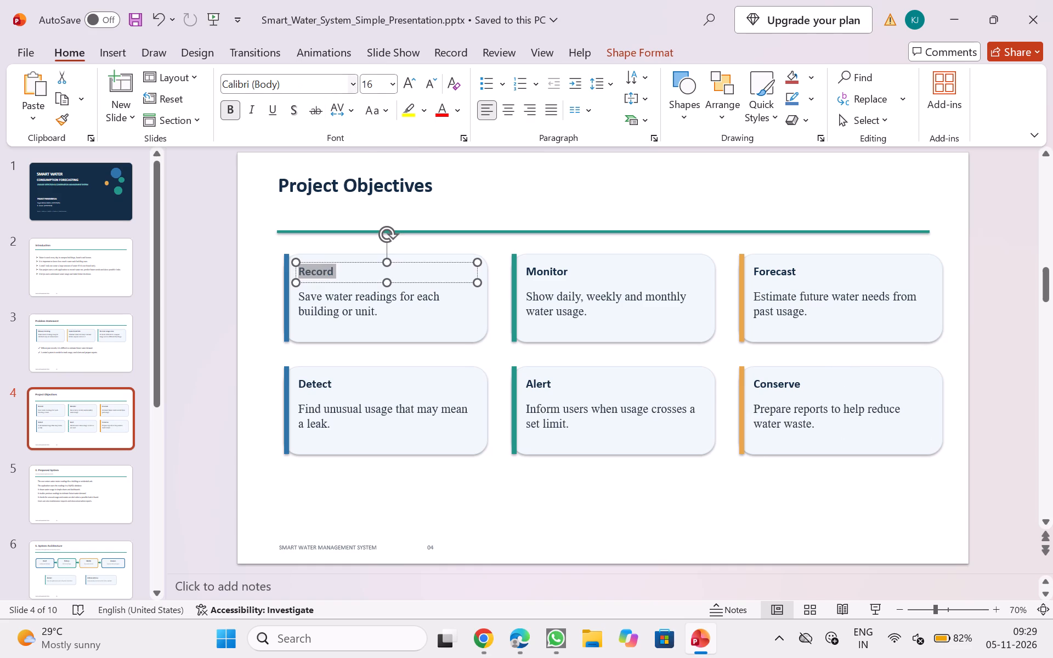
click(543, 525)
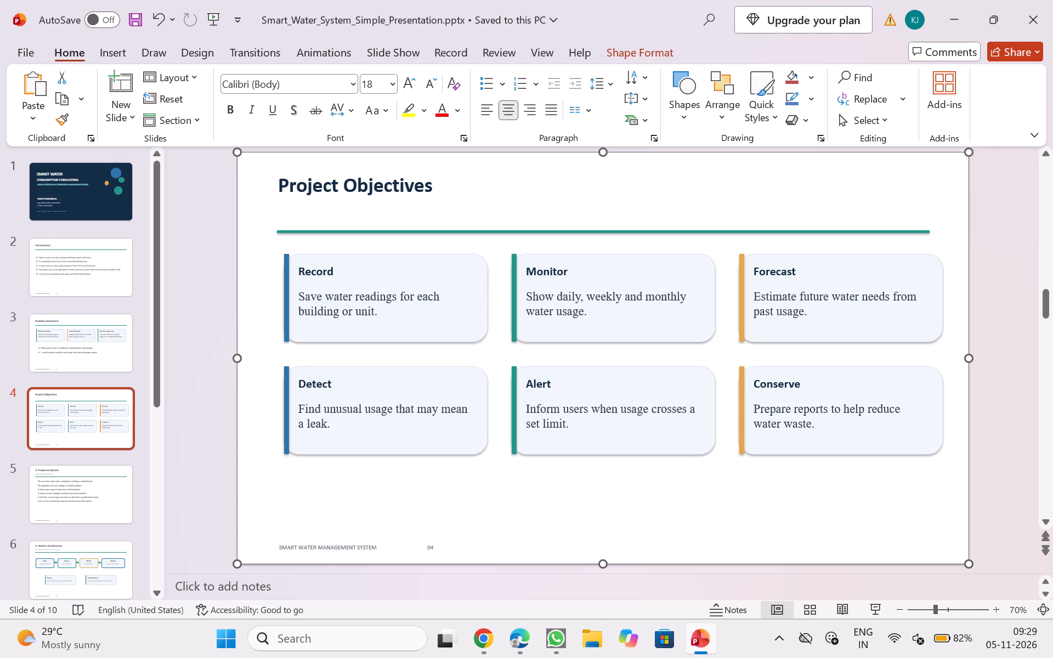
Delete the "SMART WATER MANAGEMENT SYSTEM" footer text box with the page number from the Project Objectives slide.
click(370, 546)
click(378, 541)
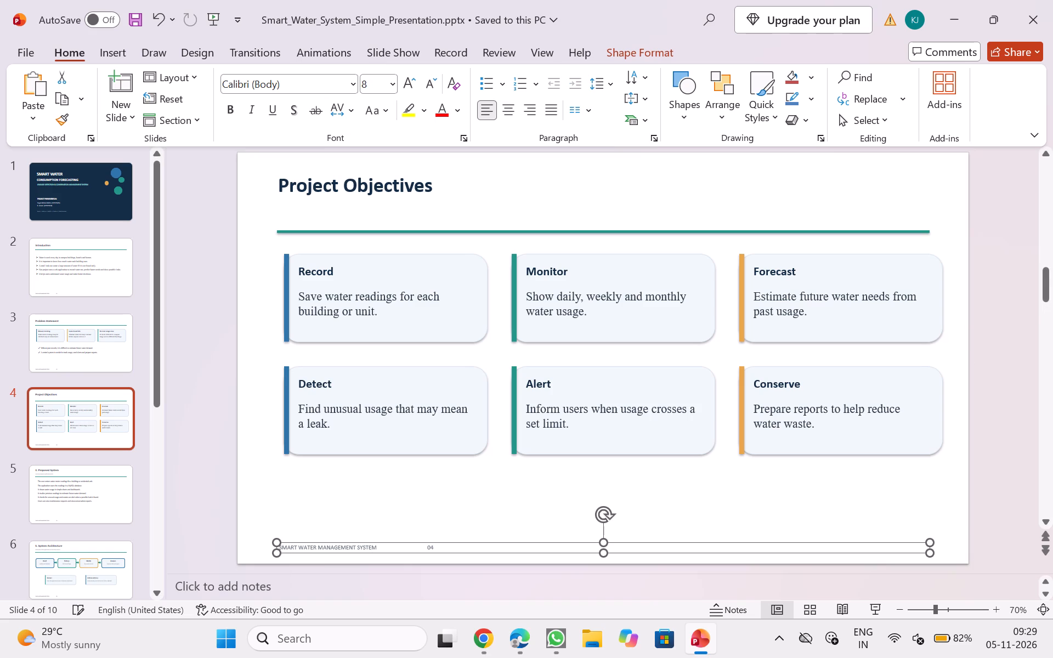
key(Delete)
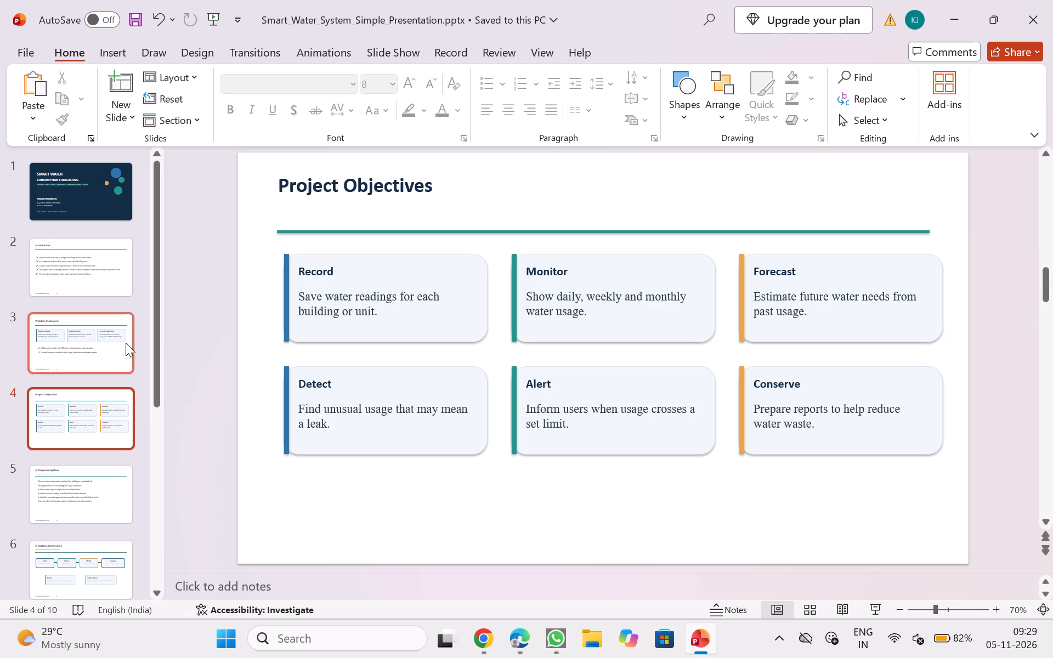
Delete the "SMART WATER MANAGEMENT SYSTEM" footer text box with the page number from the Problem Statement slide.
click(126, 343)
drag(317, 549, 316, 539)
click(316, 539)
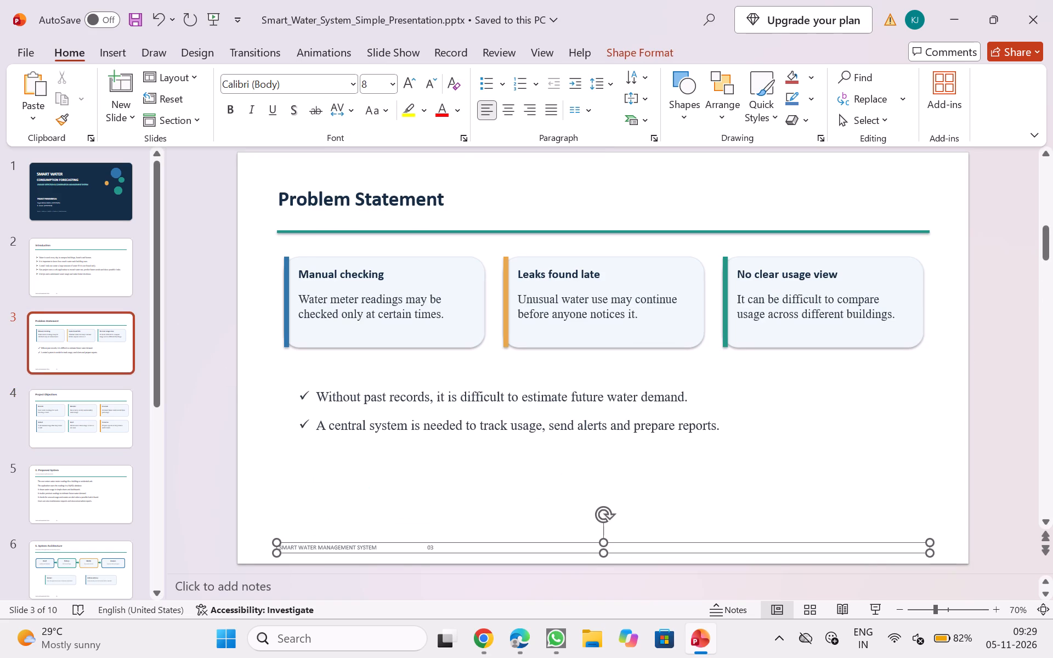
click(316, 544)
click(312, 542)
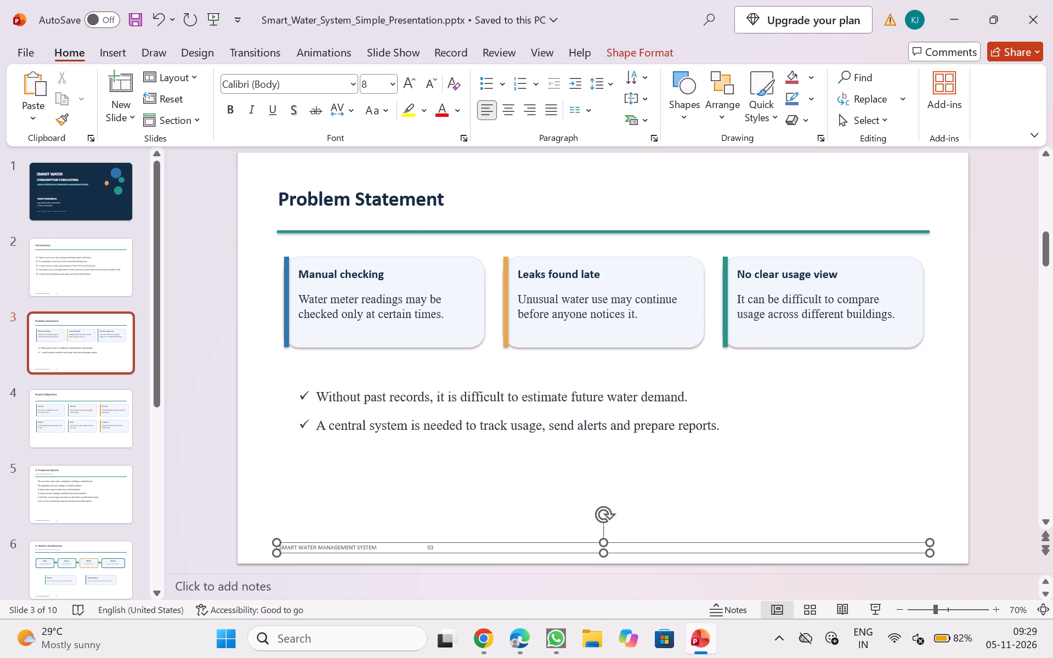
key(Delete)
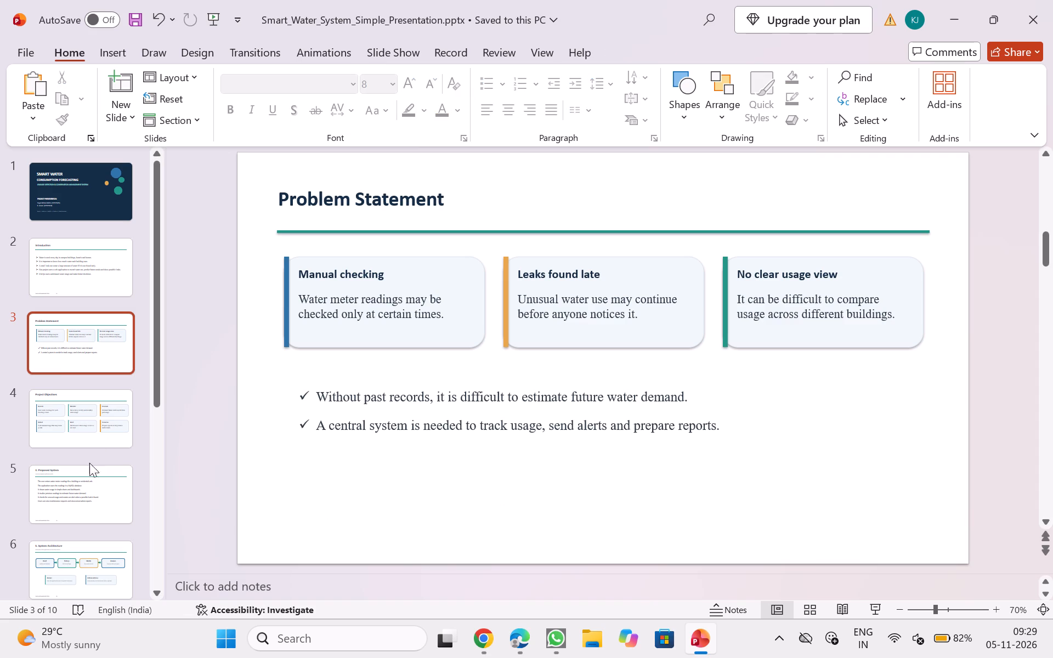
Delete the subtitle text box "How our proposed application works" from the Proposed System slide.
click(89, 493)
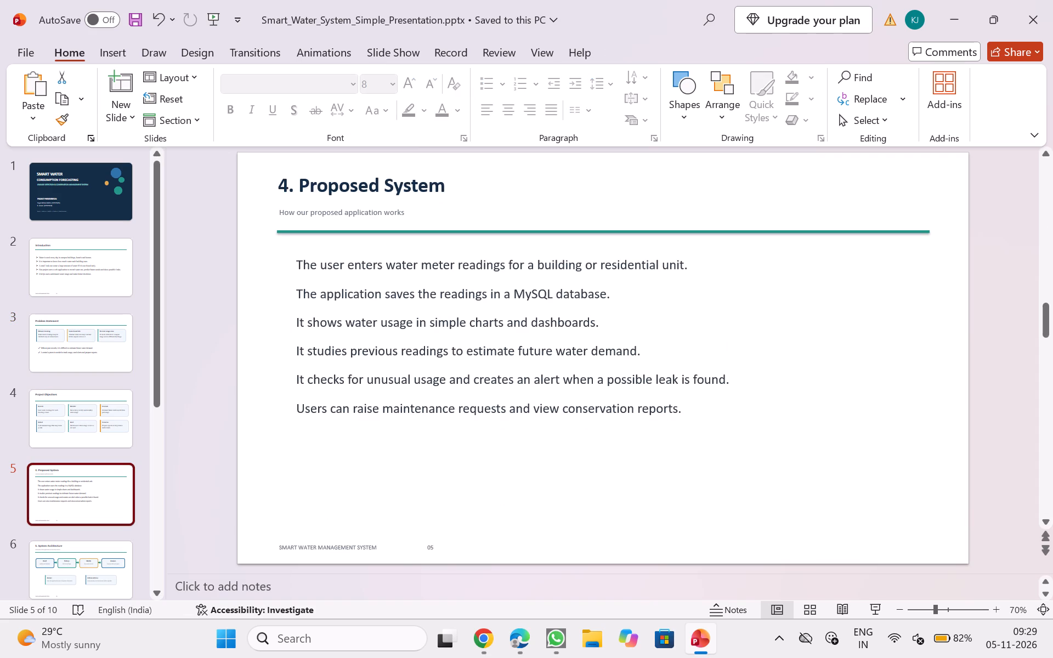
click(342, 215)
click(335, 211)
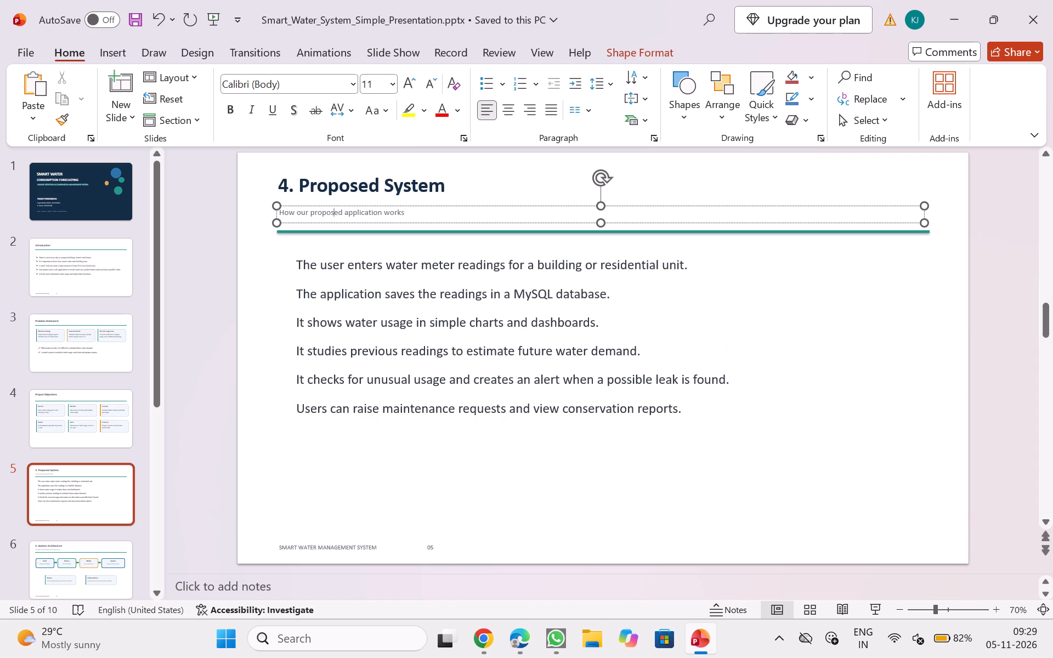
click(327, 207)
key(Delete)
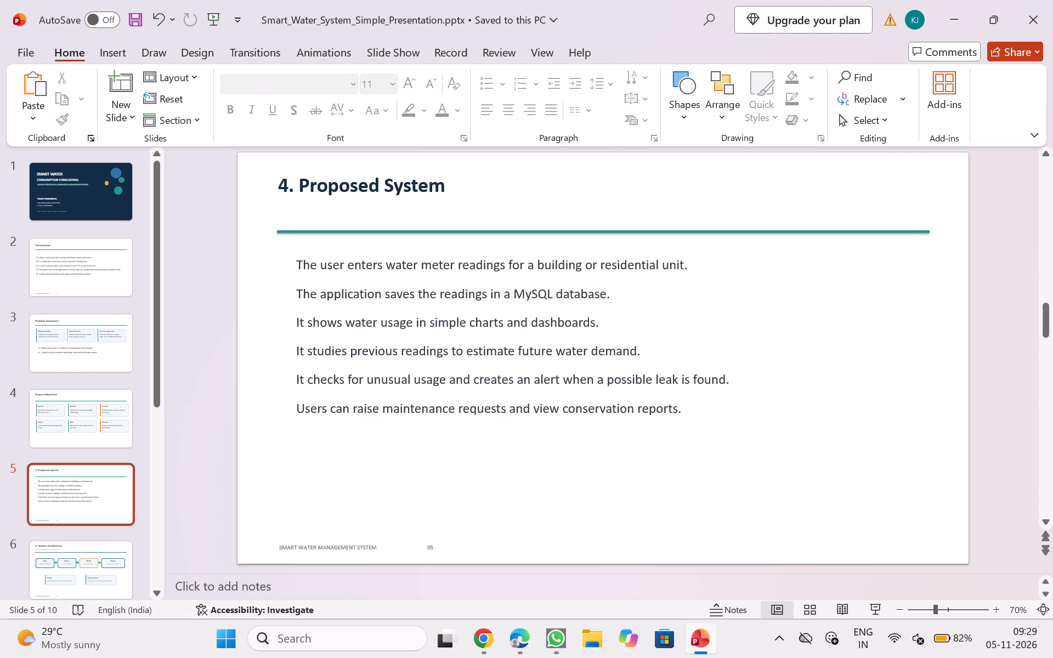
Remove the "4." number prefix from the Proposed System heading on slide 5.
click(299, 190)
key(BackSpace)
key(BackSpace)
key(BackSpace)
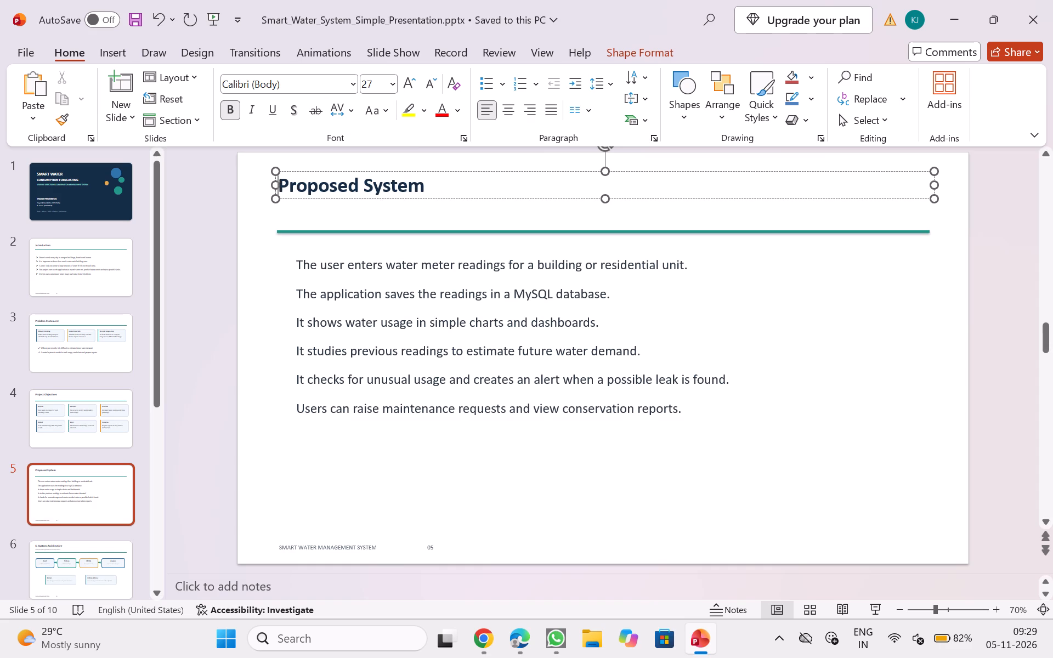
Move the Proposed System heading slightly down, closer to the green divider line.
drag(325, 198, 324, 211)
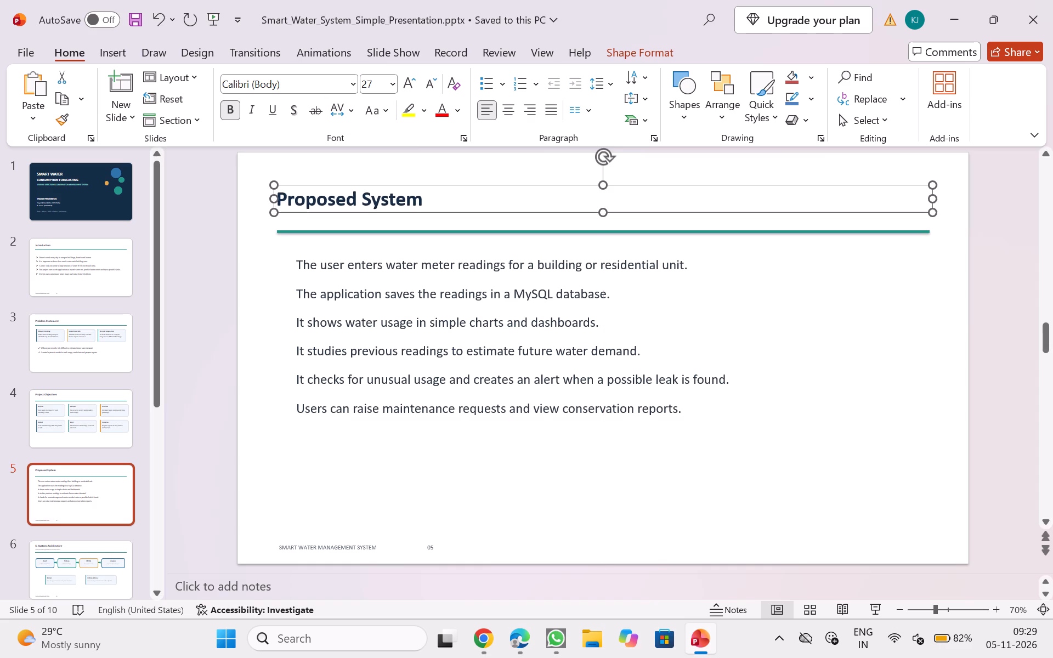
Format all the Proposed System body lines in Times New Roman, size 19, with hollow round bullets.
click(369, 332)
key(ctrl+a)
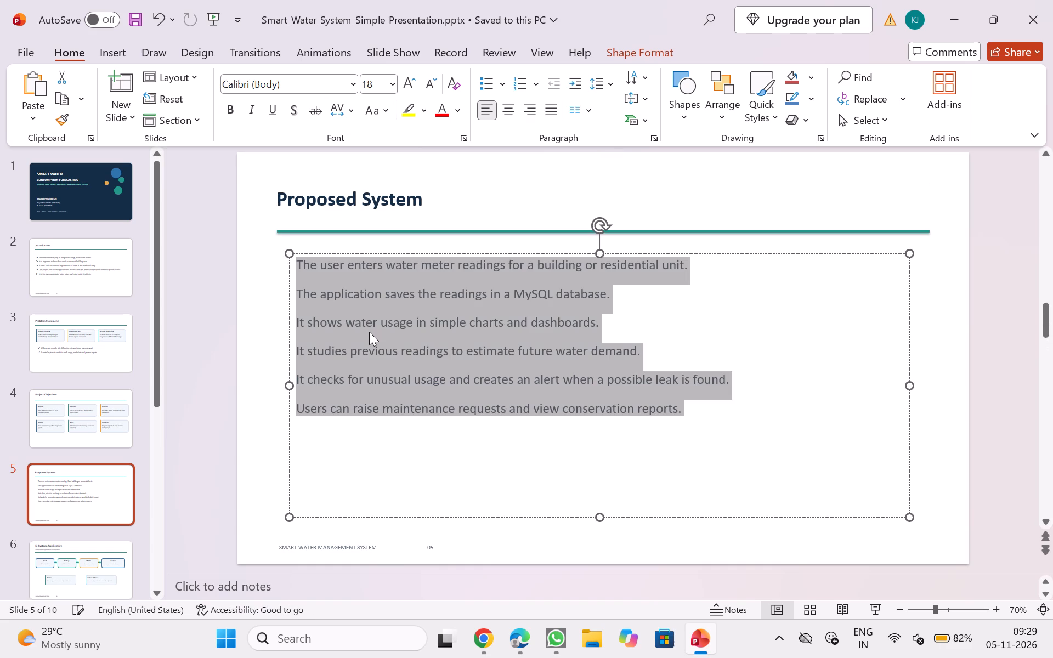
click(292, 77)
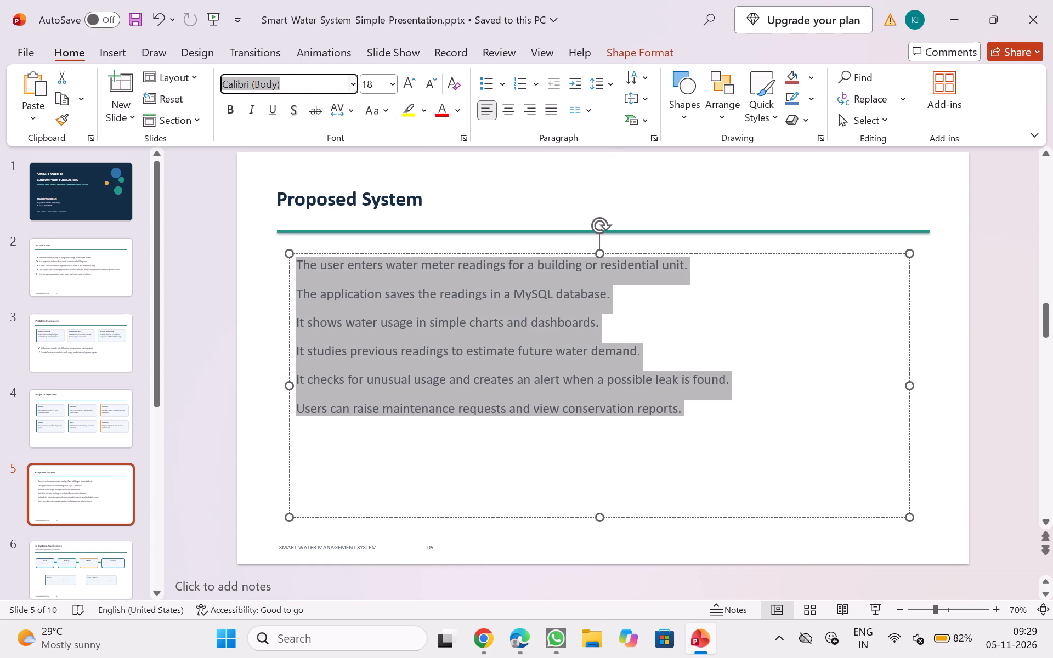
text(ti)
key(Return)
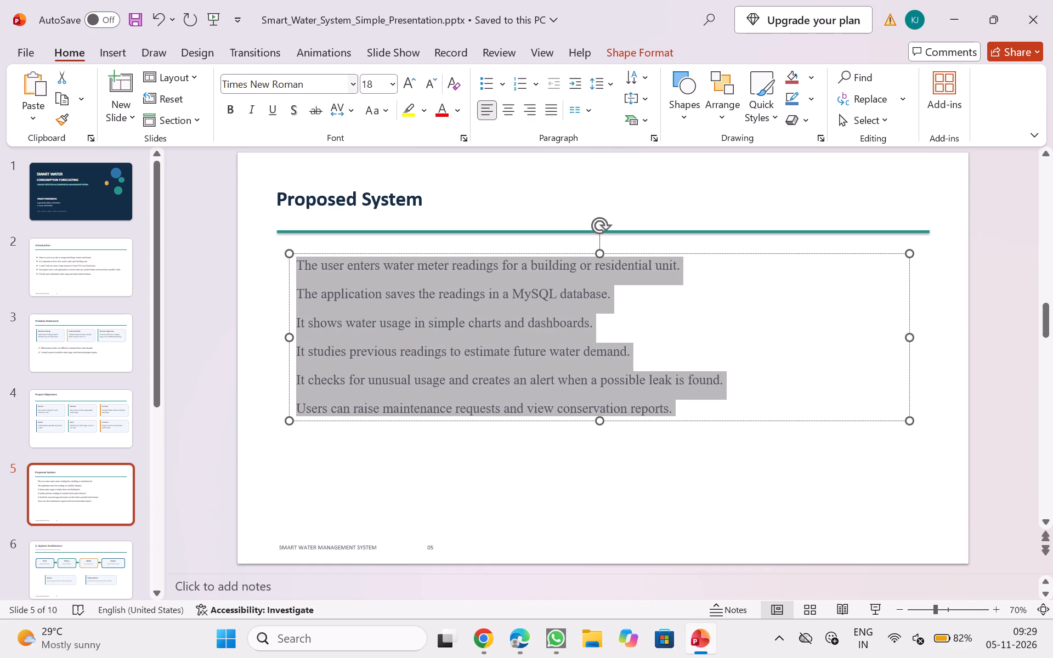
click(372, 82)
click(500, 83)
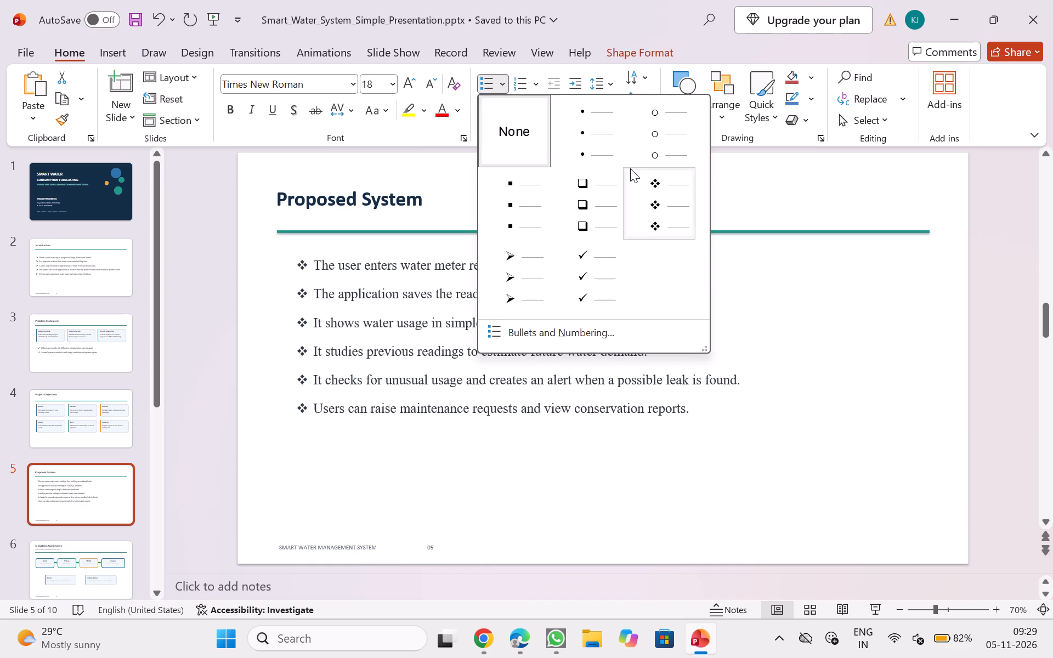
click(647, 150)
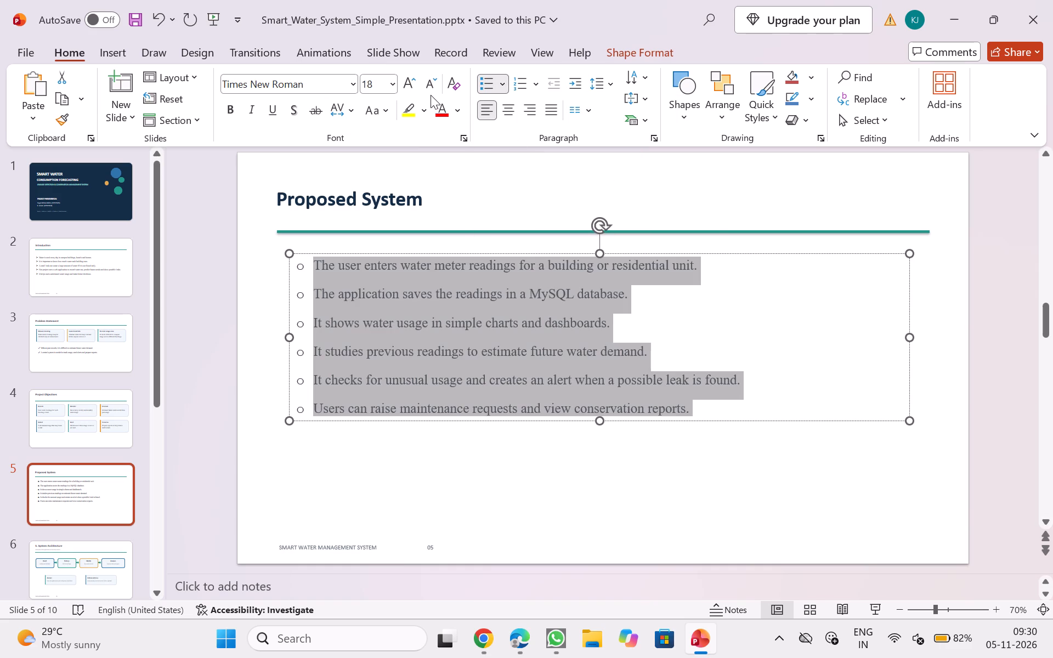
click(372, 85)
text(19)
key(Return)
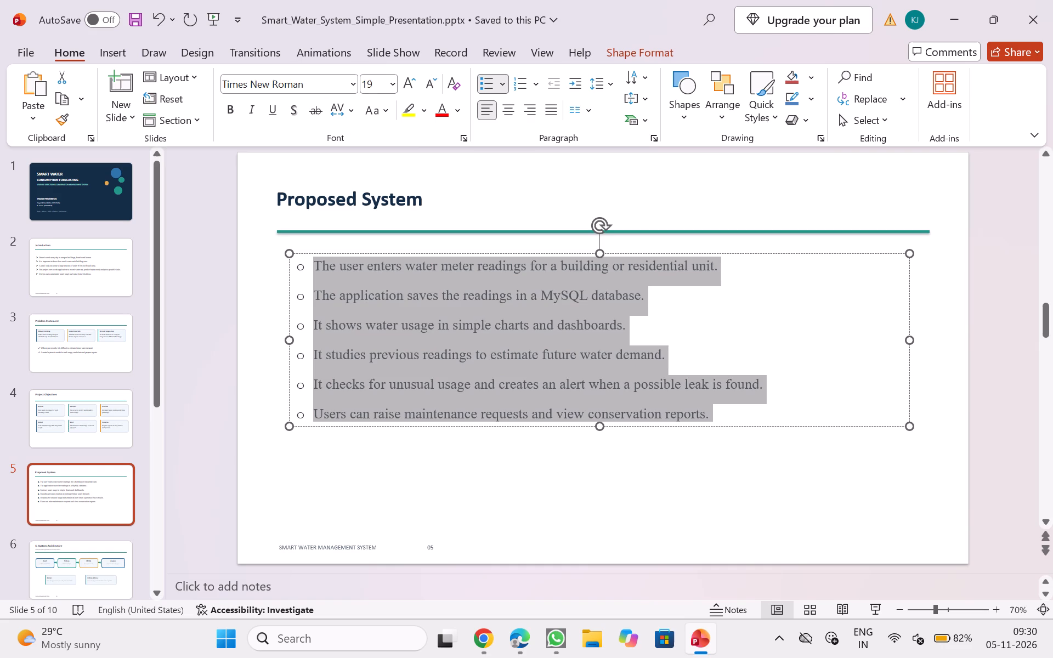
Move the bulleted text box on the Proposed System slide slightly down, away from the green divider line.
click(467, 251)
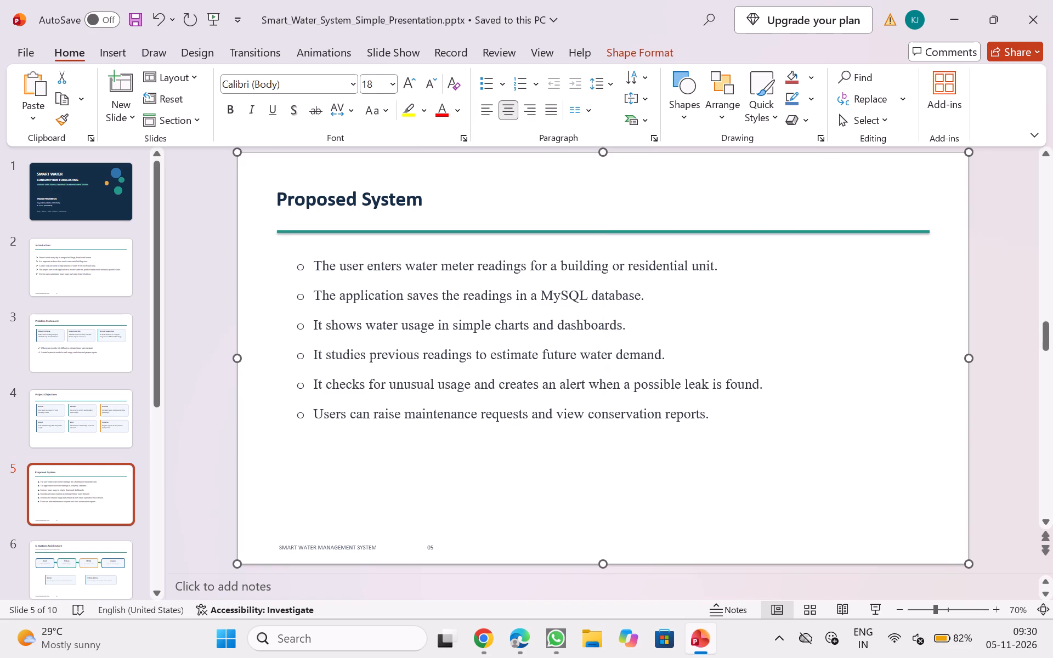
click(476, 252)
drag(476, 275, 476, 255)
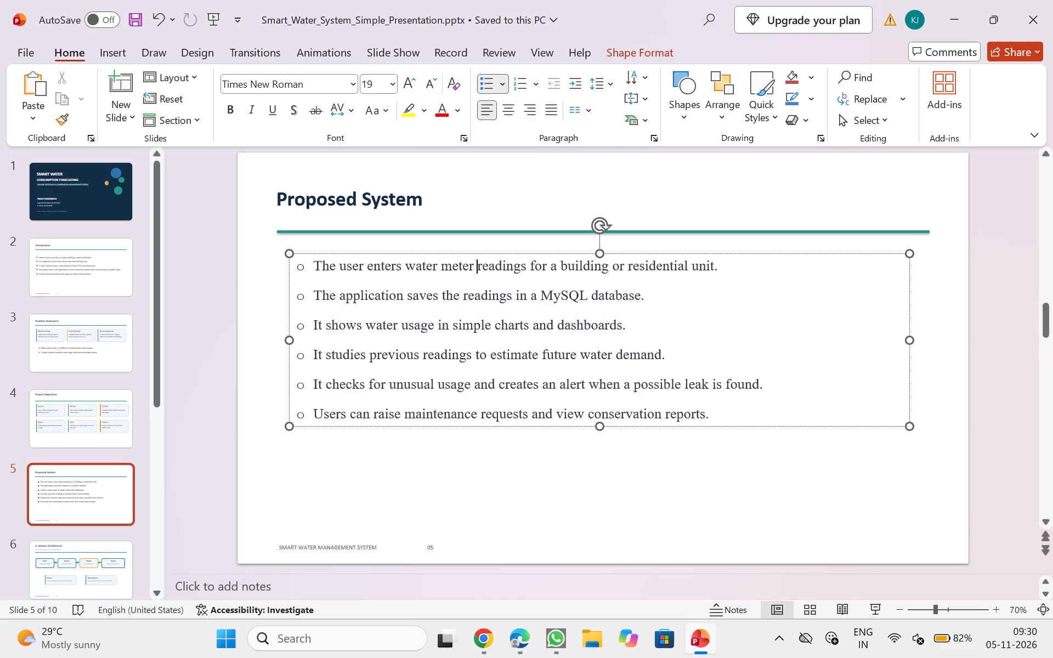
drag(476, 255, 471, 252)
click(471, 252)
drag(471, 252, 468, 268)
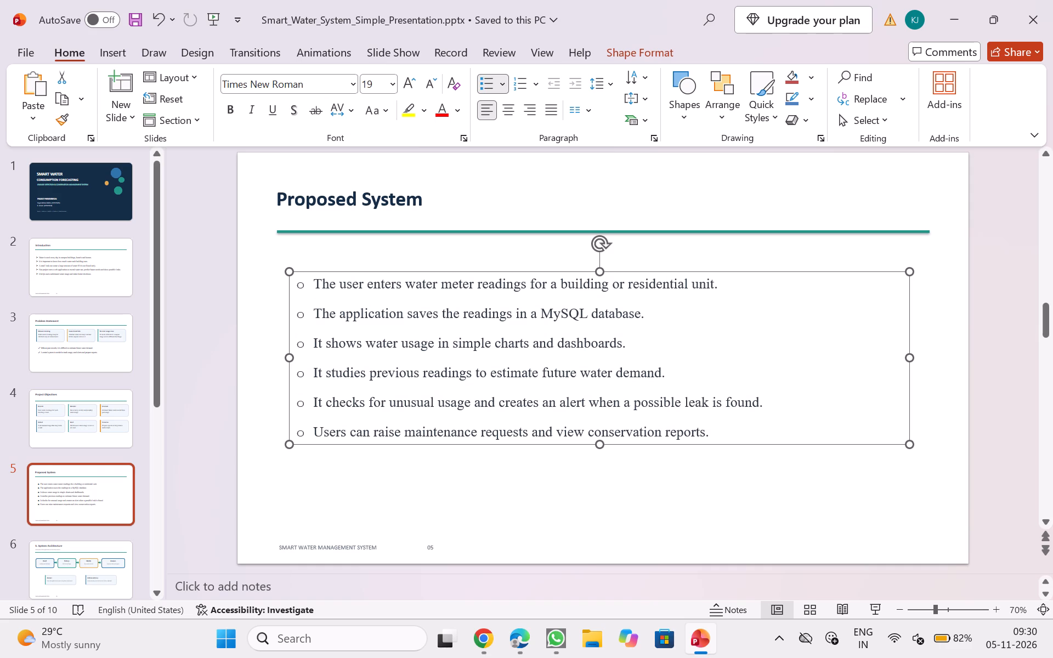
Delete the "SMART WATER MANAGEMENT SYSTEM" footer text box with the page number from the Proposed System slide.
click(638, 527)
click(397, 545)
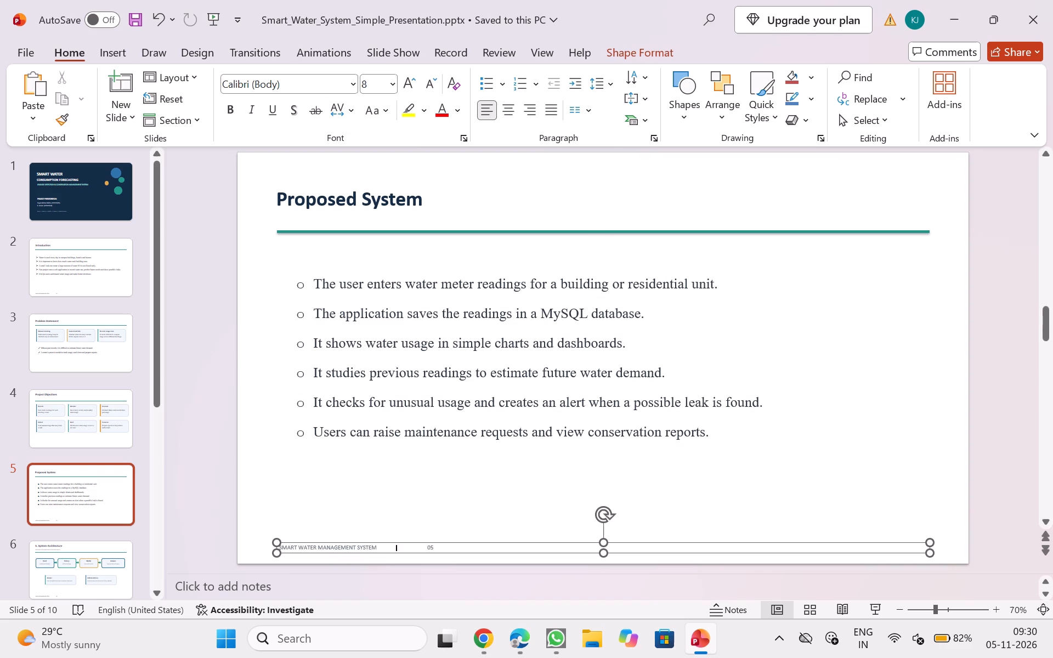
click(388, 540)
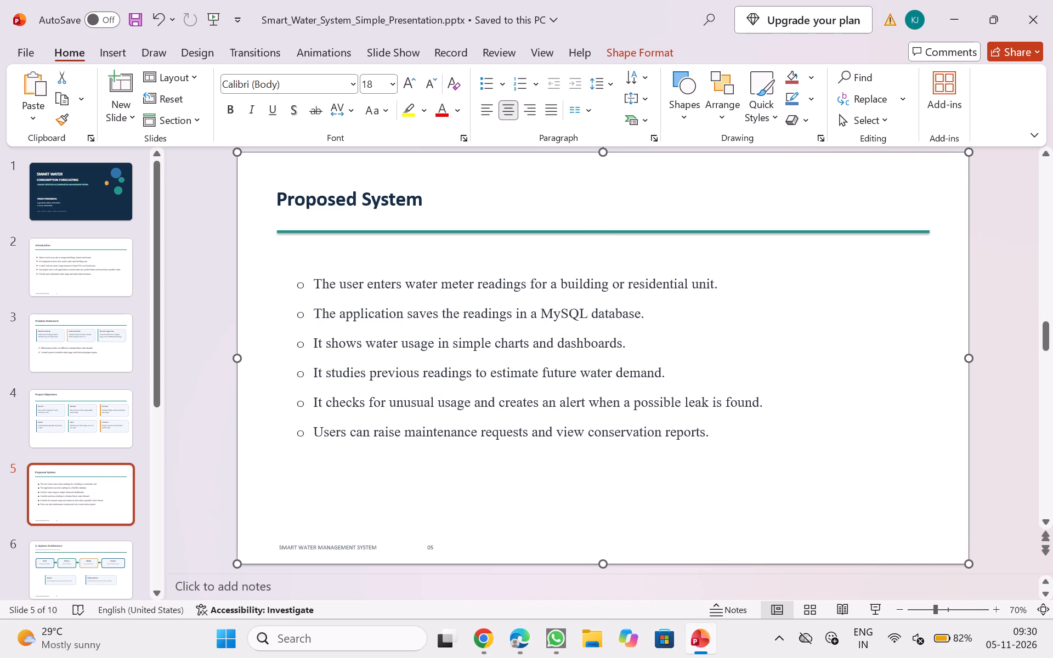
click(366, 548)
click(366, 543)
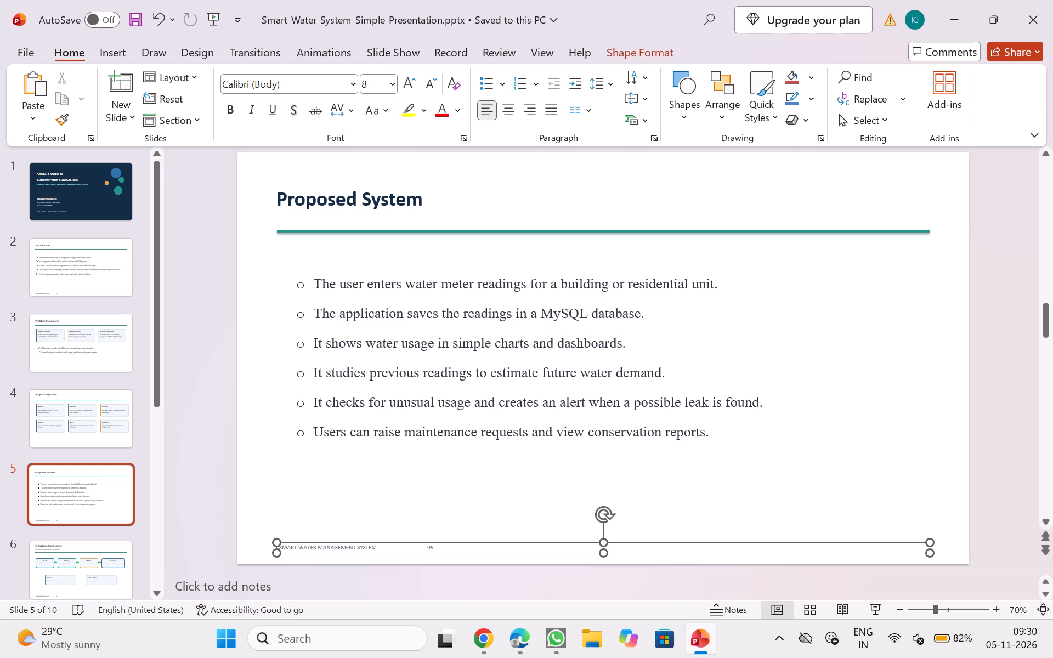
key(Delete)
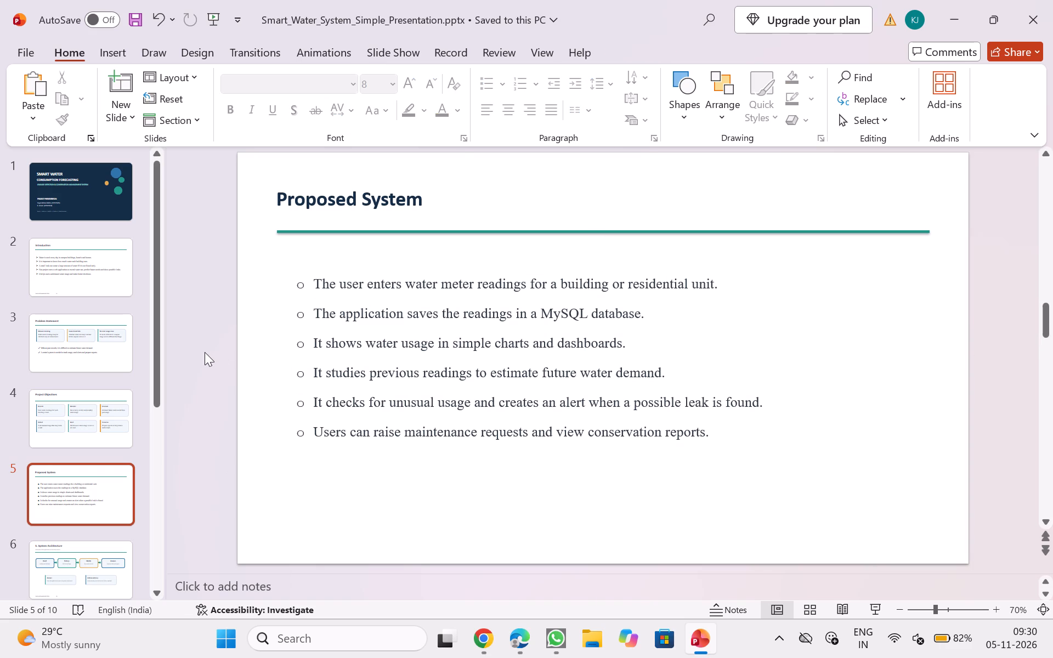
Delete the subtitle text box "Main parts of the application and how they connect" from the System Architecture slide.
click(82, 557)
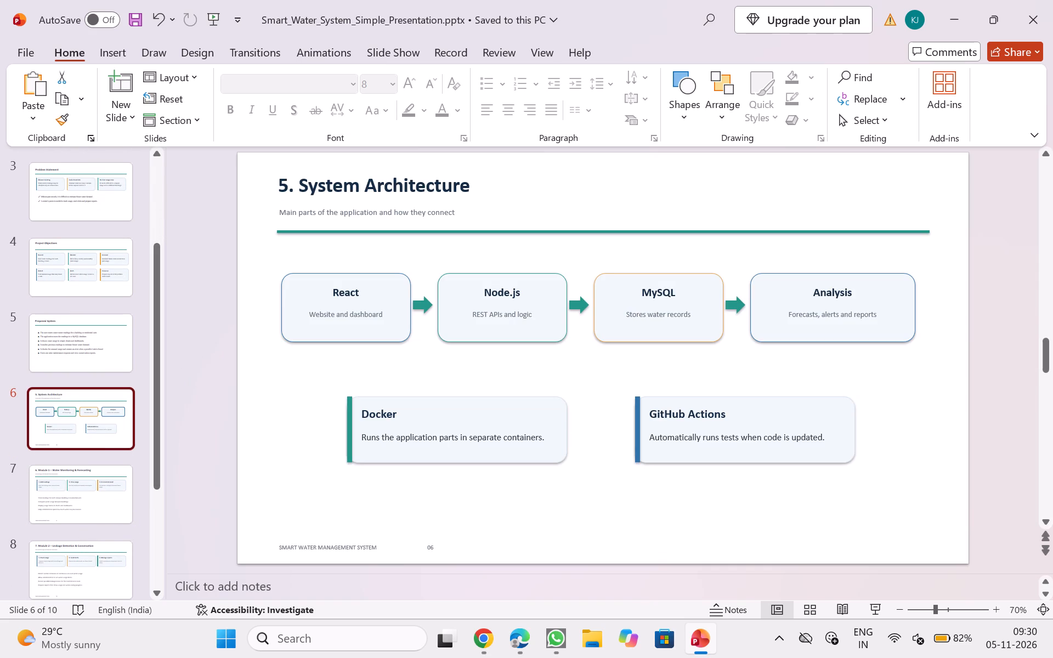
click(388, 211)
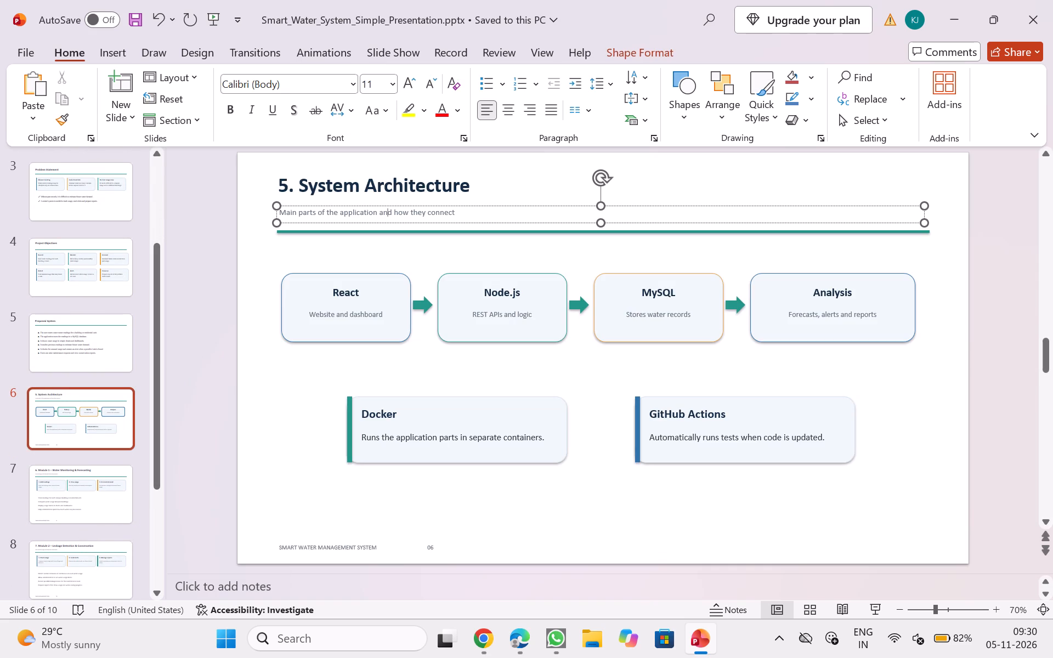
click(395, 207)
key(Delete)
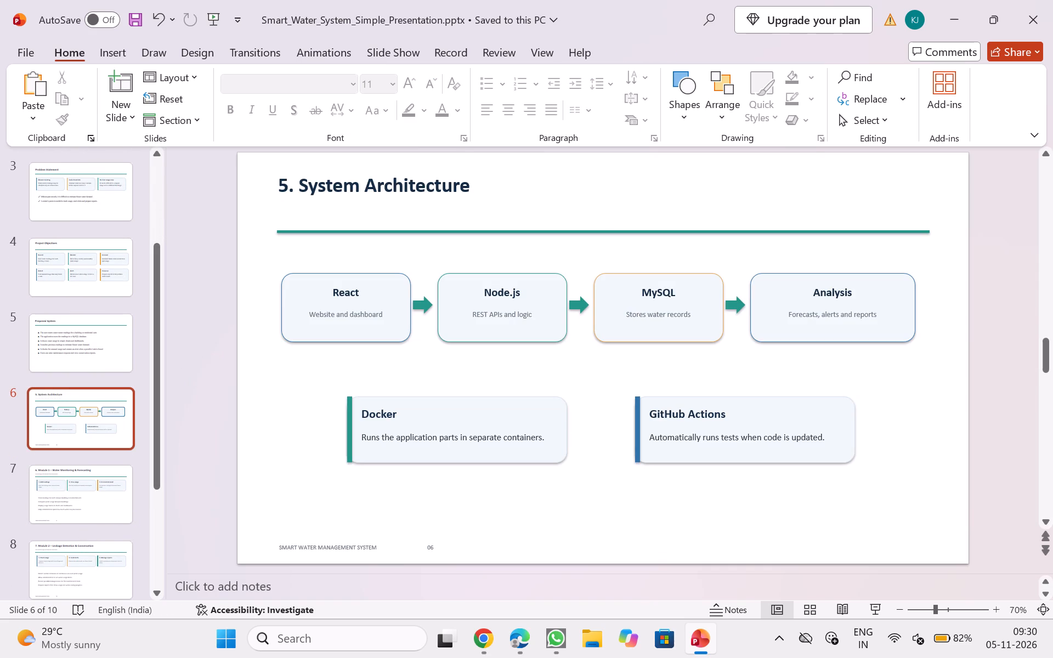
Remove the "5." number prefix from the System Architecture heading on slide 6.
click(295, 189)
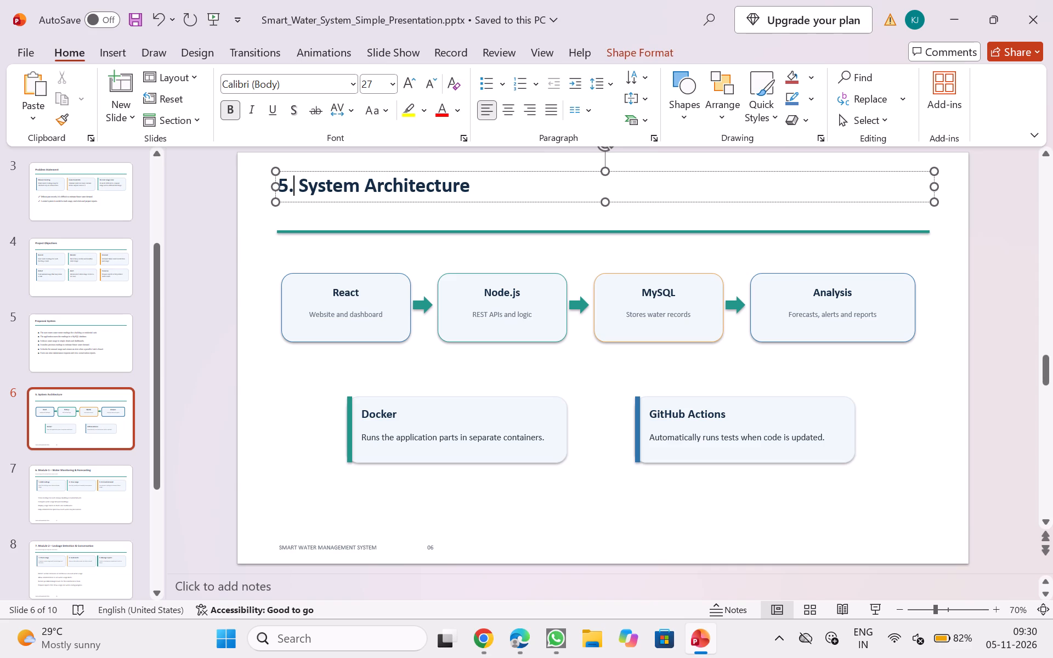
key(BackSpace)
key(BackSpace)
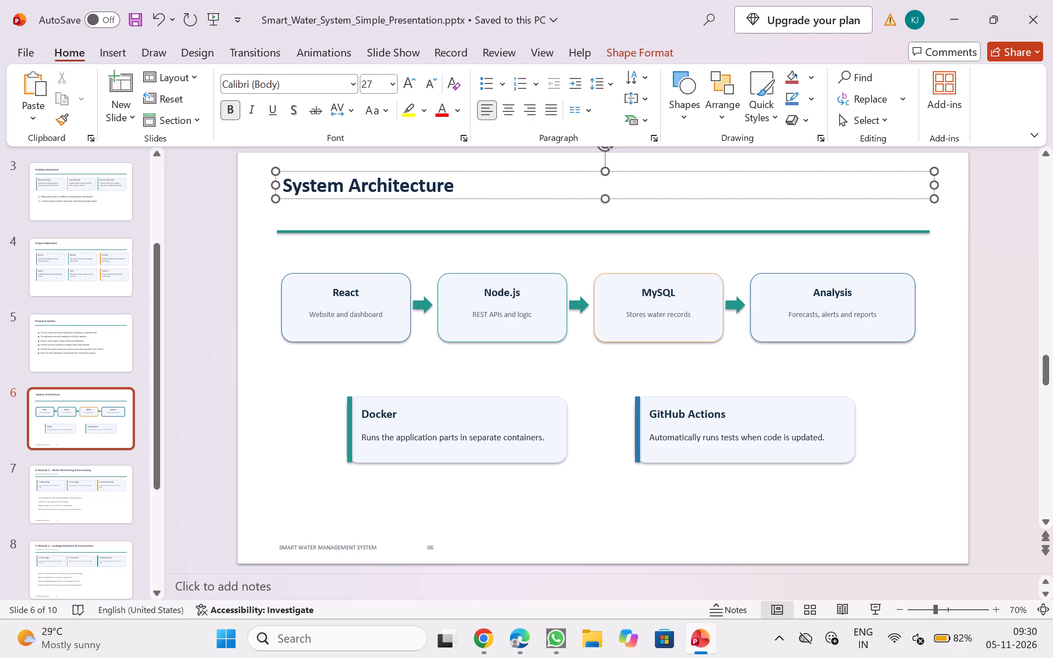
Delete the subtitle text box "Record usage and estimate future water needs" from the Module 1 slide.
click(98, 481)
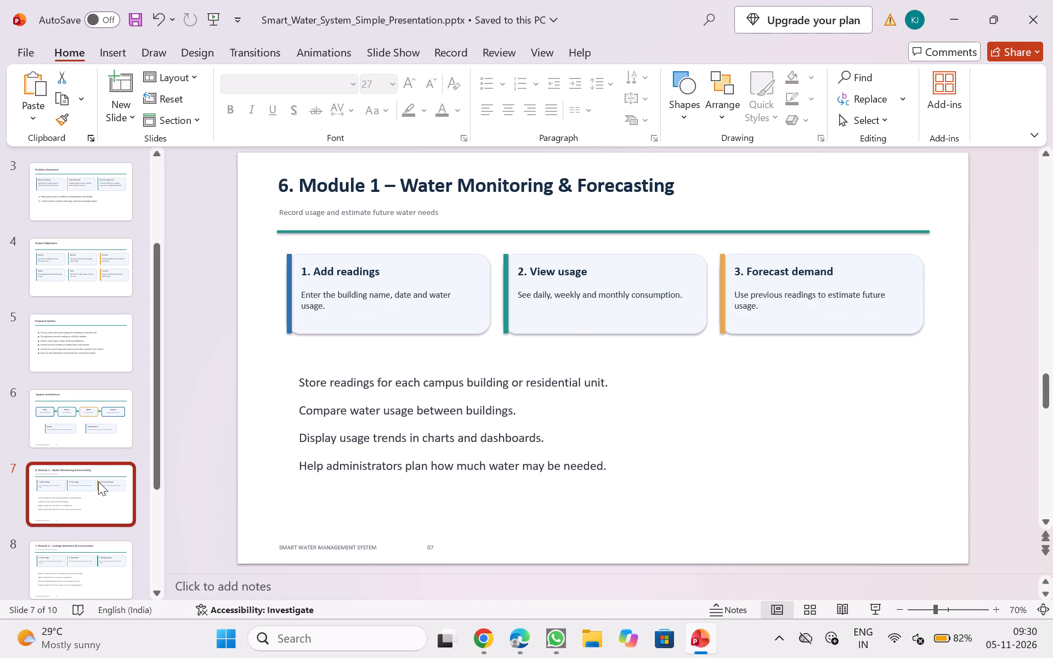
click(395, 210)
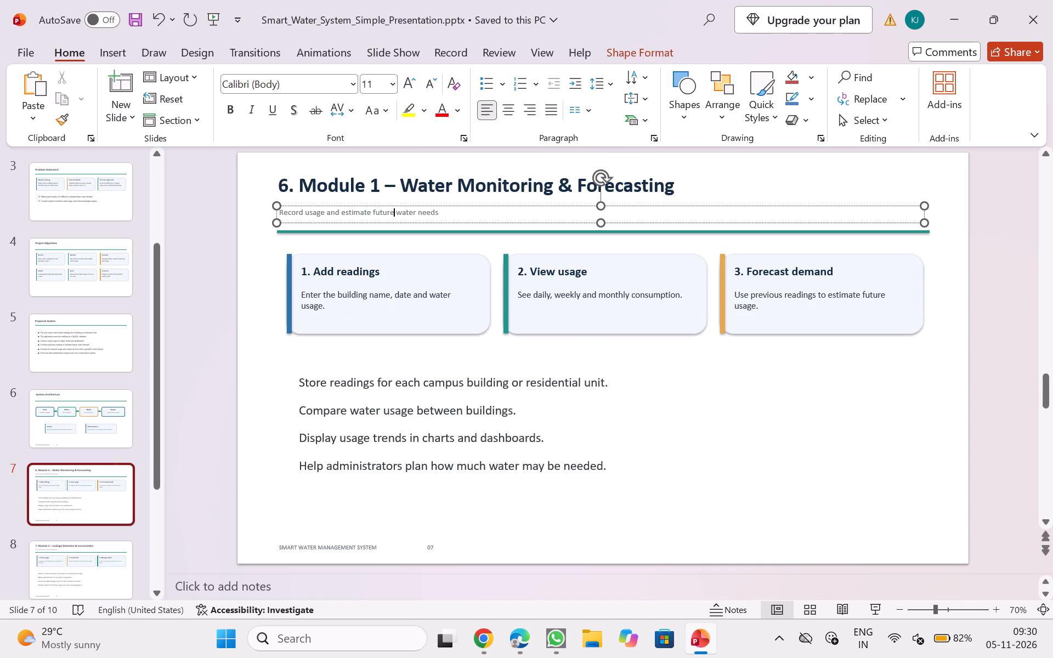
click(395, 204)
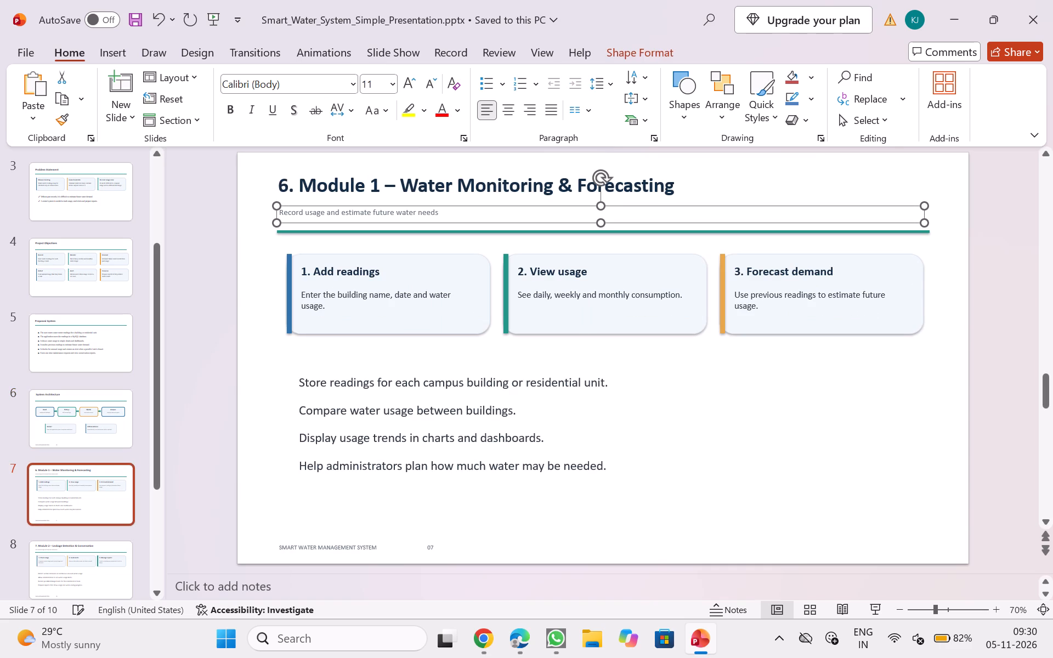
key(Delete)
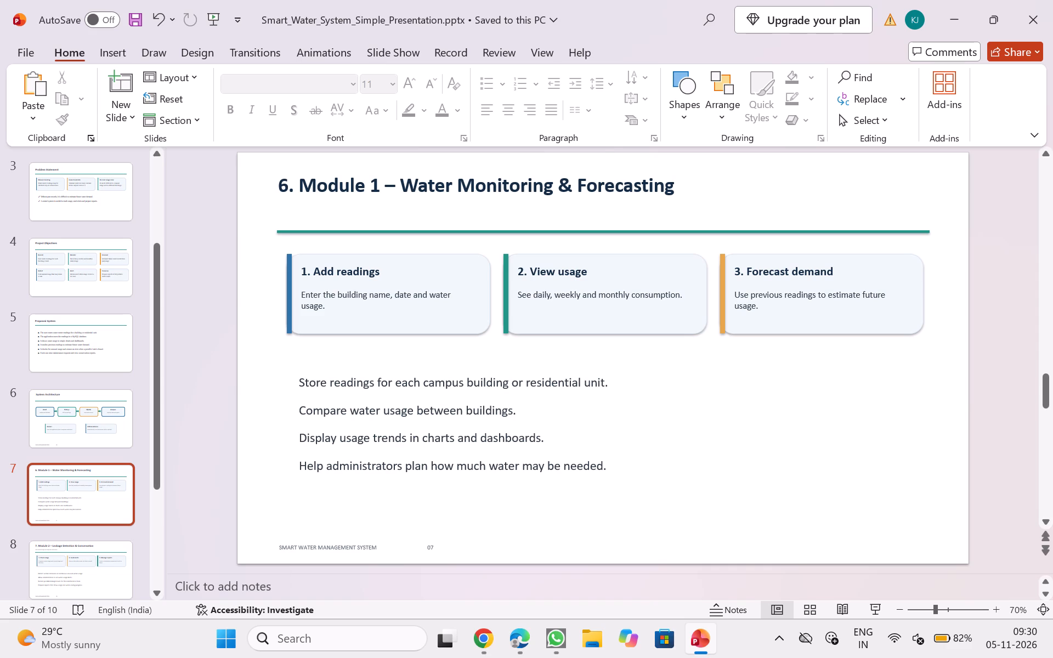
Remove the "6." number prefix from the "Module 1 – Water Monitoring & Forecasting" heading on slide 7.
click(294, 185)
key(BackSpace)
key(BackSpace)
key(BackSpace)
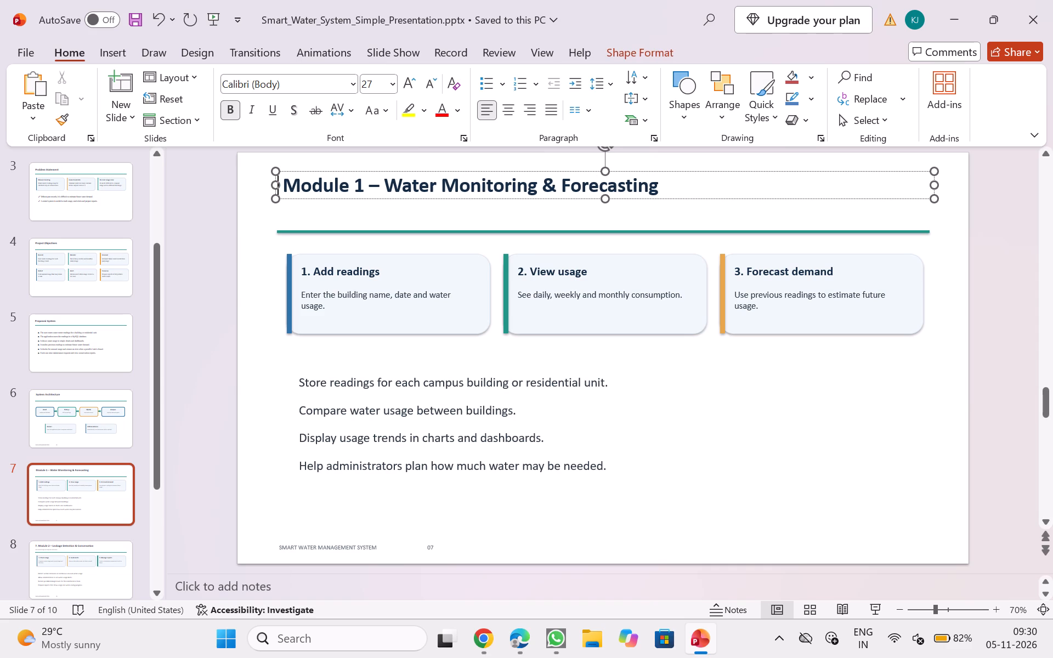
Set the description text of the "1. Add readings" card to Times New Roman, size 16.
click(354, 293)
key(ctrl+a)
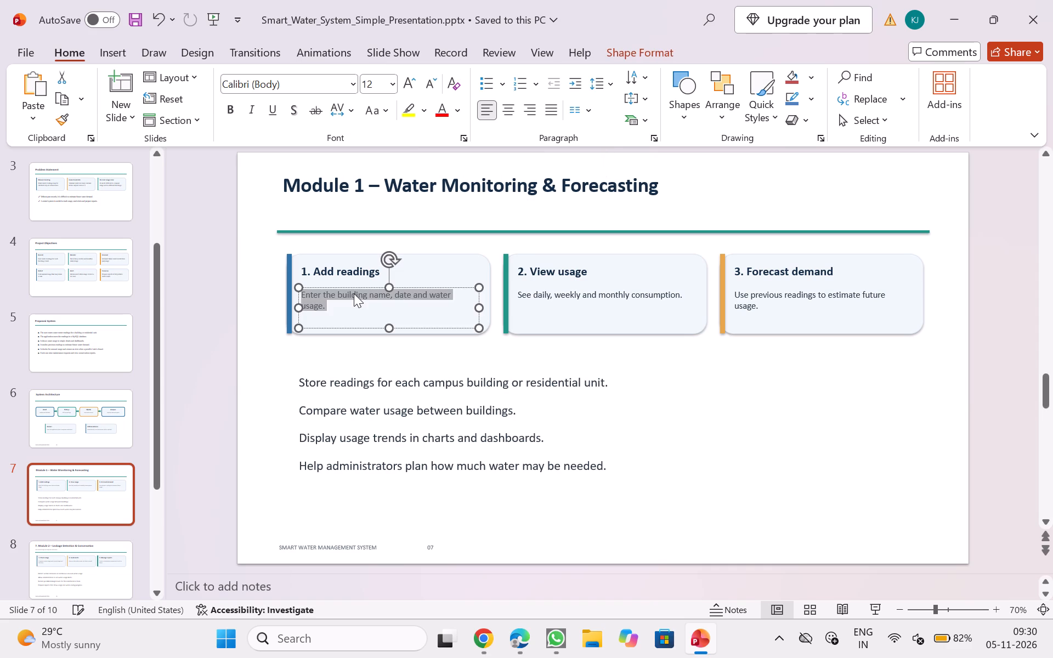
click(287, 83)
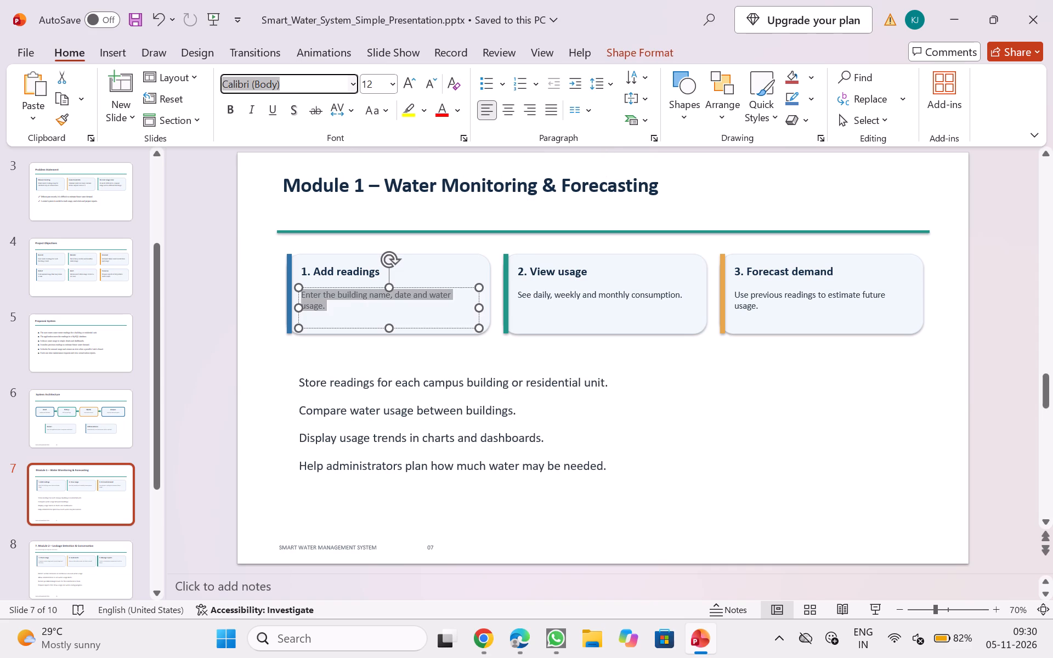
text(ti)
key(Return)
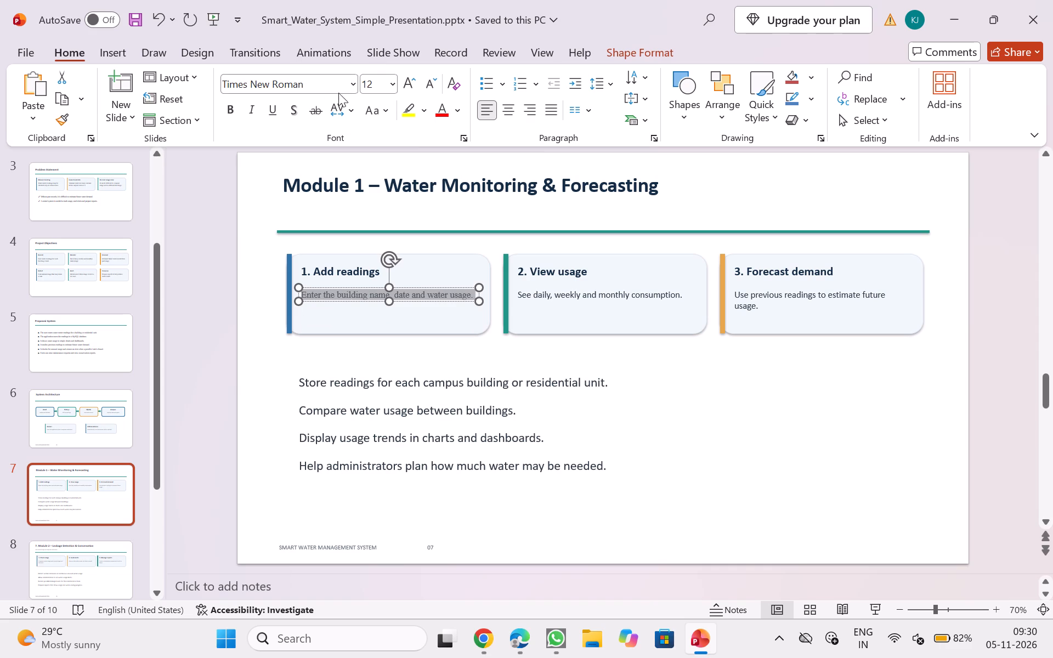
click(372, 81)
text(16)
key(Return)
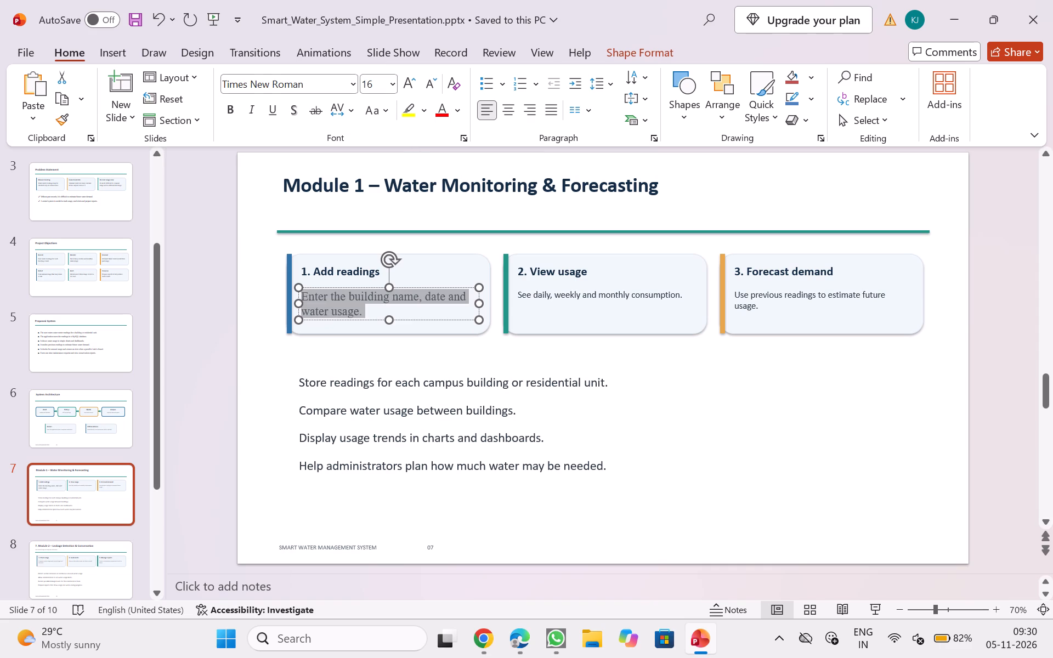
Set the description text of the "2. View usage" card to Times New Roman, size 16.
click(579, 294)
key(ctrl+a)
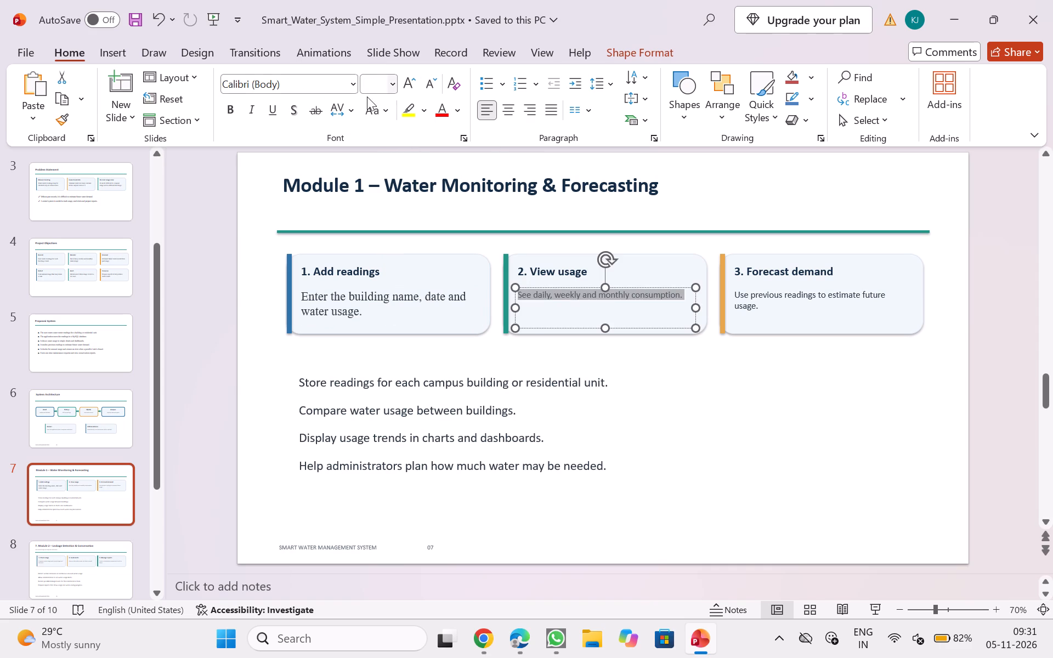
click(369, 88)
text(16)
key(Return)
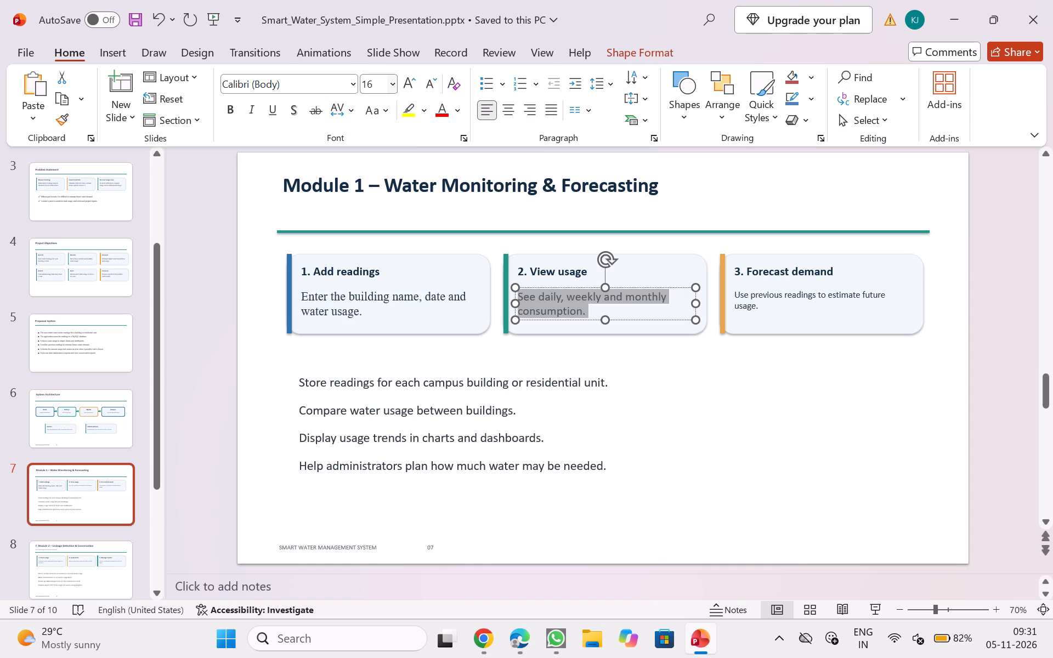
click(247, 83)
text(ti)
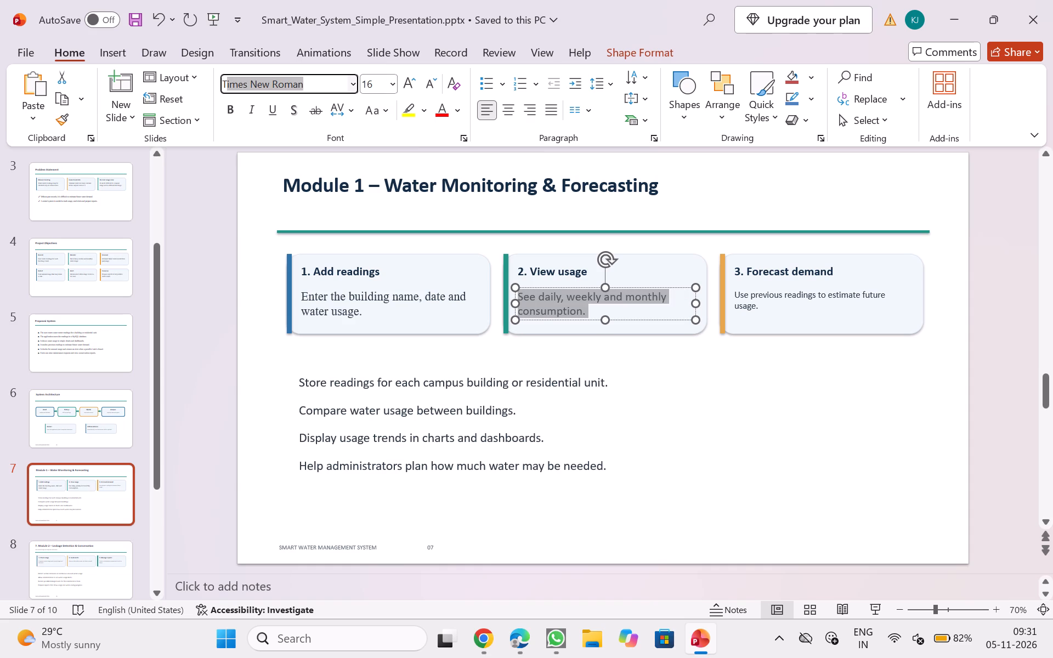
key(Return)
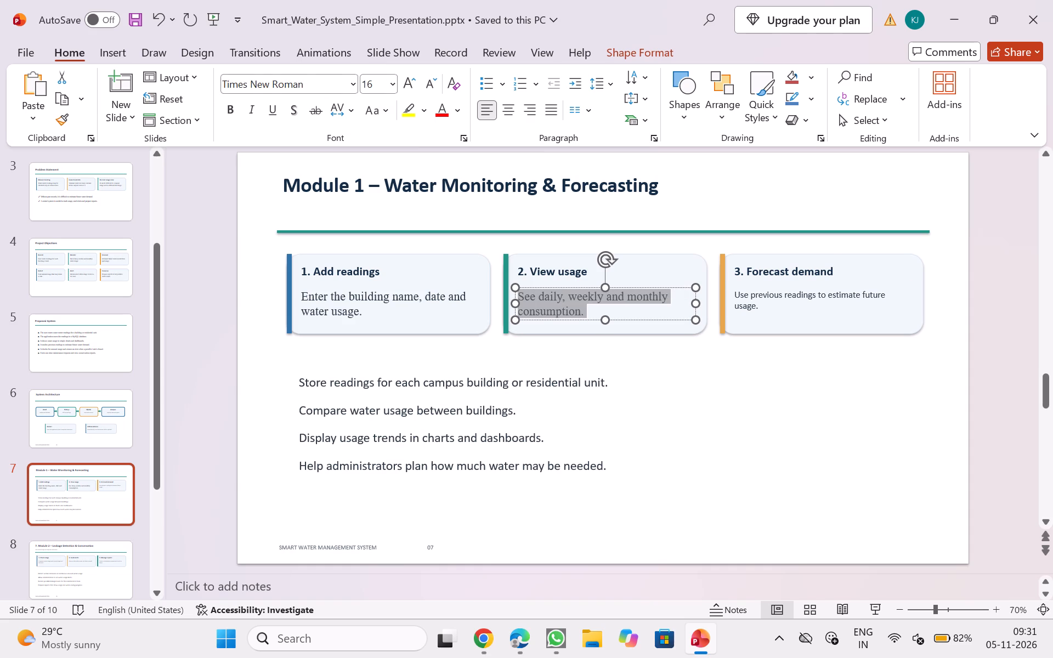
Set the description text of the "3. Forecast demand" card to Times New Roman, size 16.
click(763, 308)
key(ctrl+a)
click(377, 85)
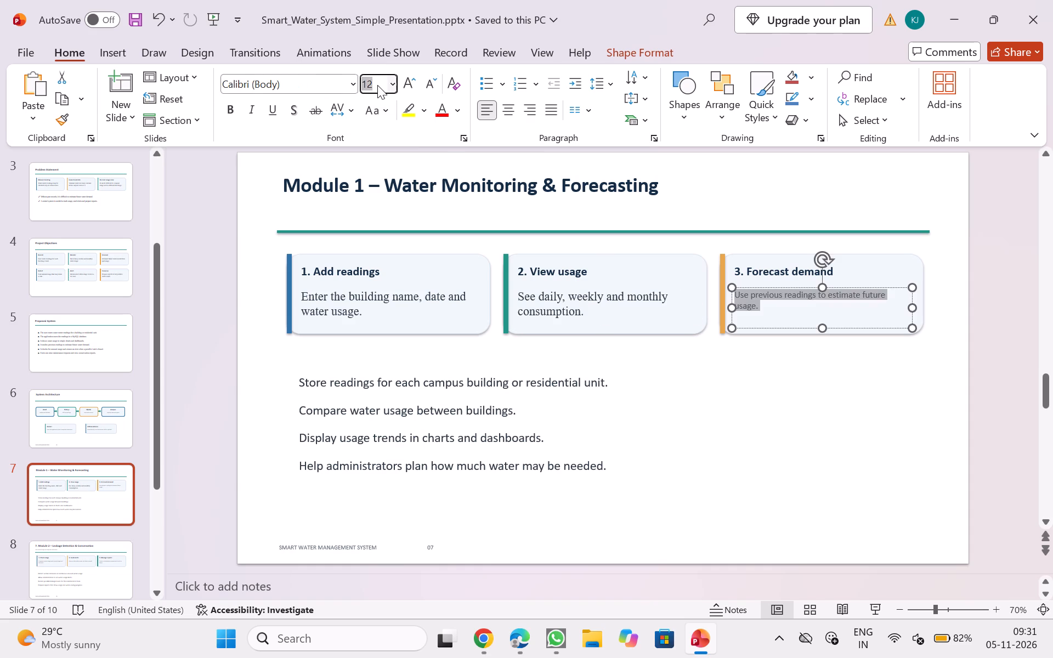
text(16)
key(Return)
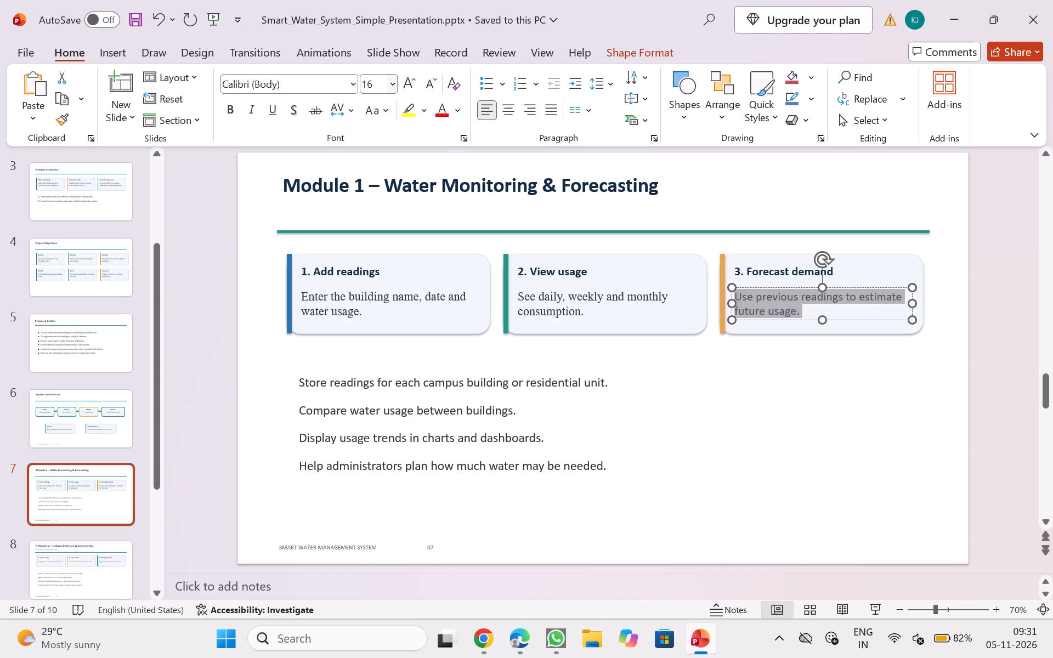
click(248, 82)
text(ti)
key(Return)
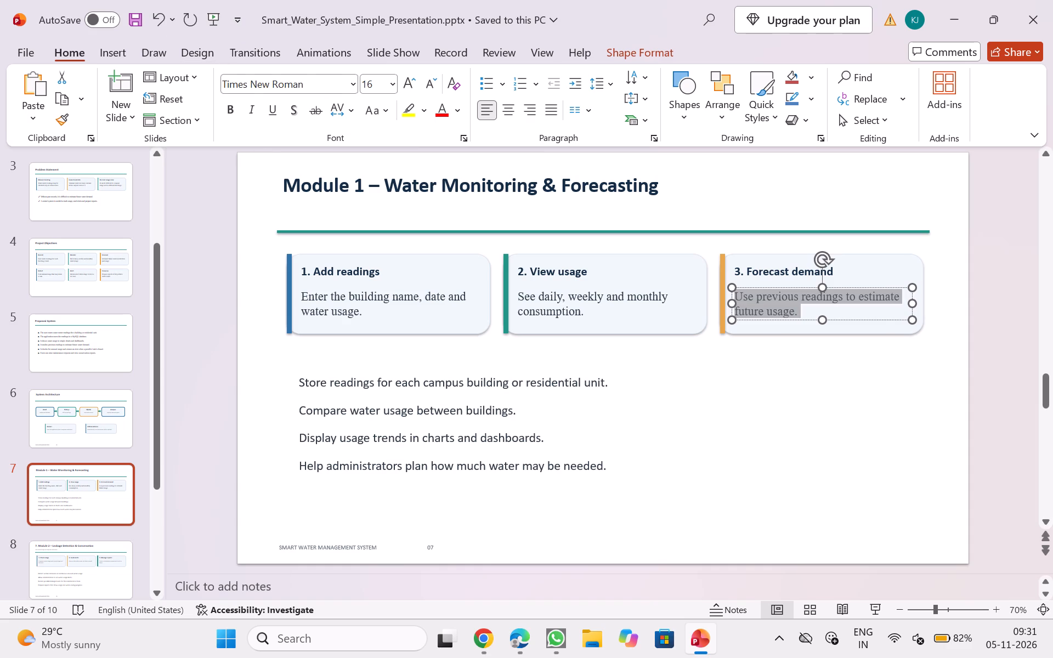
Format the four-line list below the Module 1 cards with checkmark bullets in Times New Roman, size 19.
click(382, 392)
key(ctrl+a)
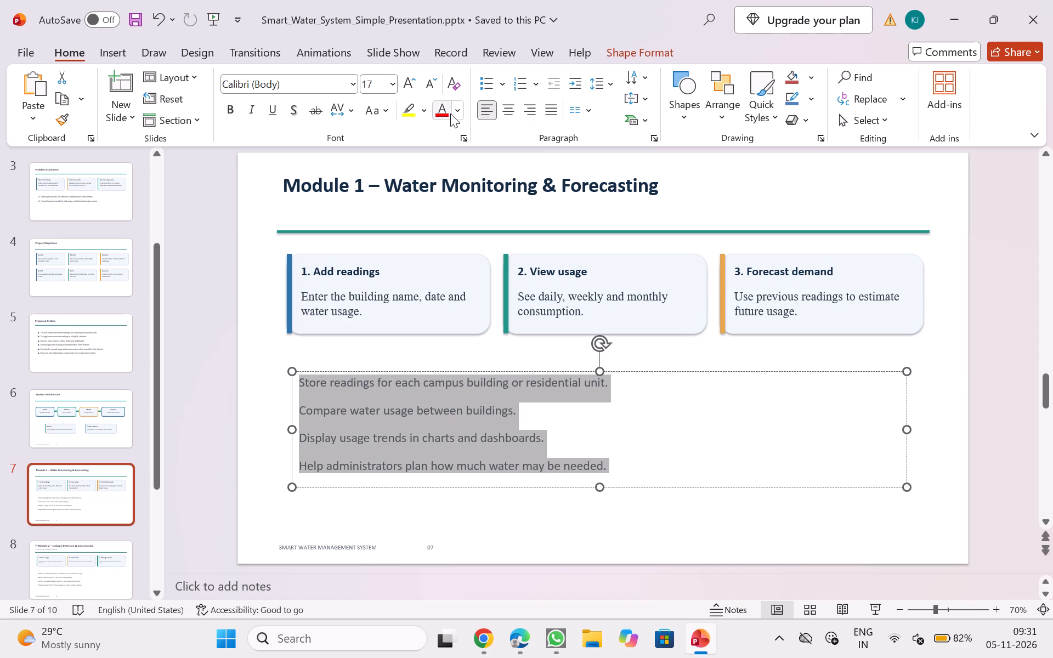
click(506, 87)
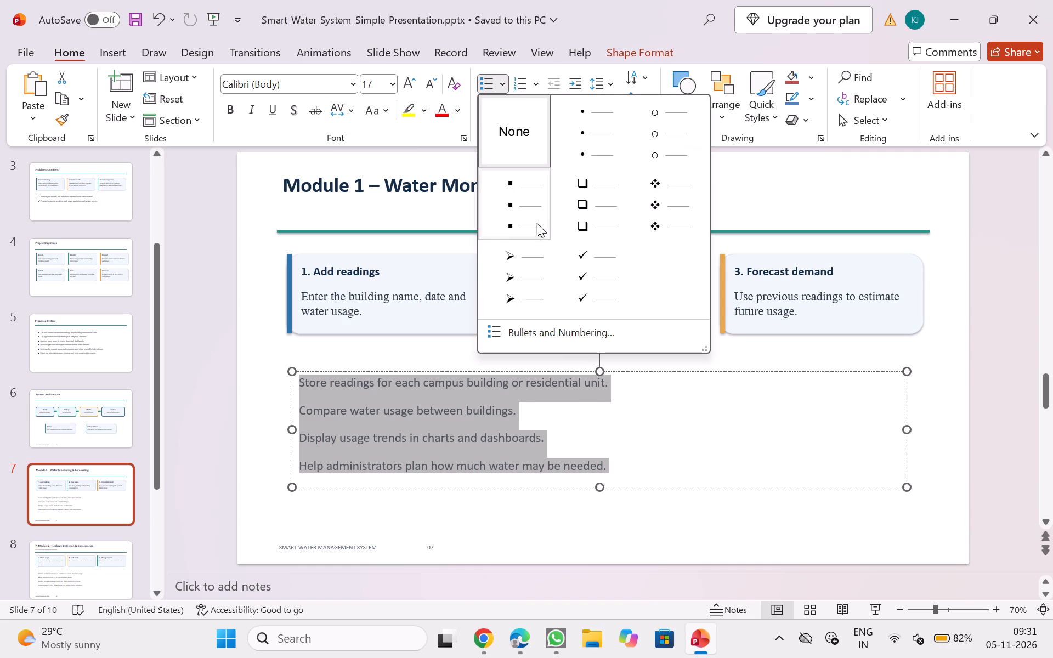
click(573, 250)
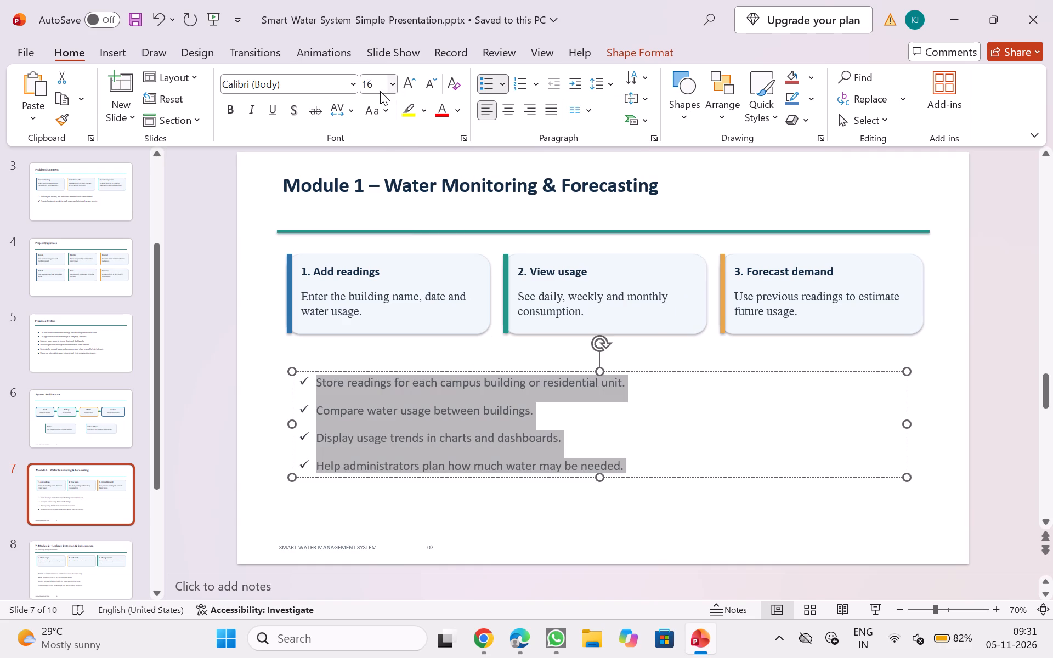
click(377, 86)
text(19)
key(Return)
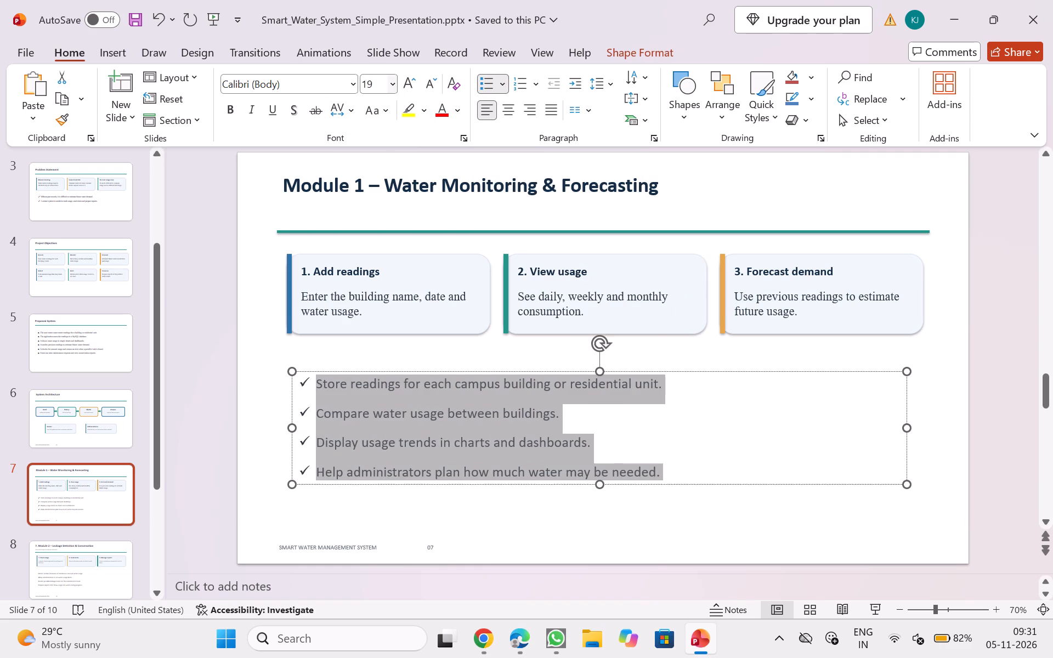
click(294, 81)
text(ti)
key(Return)
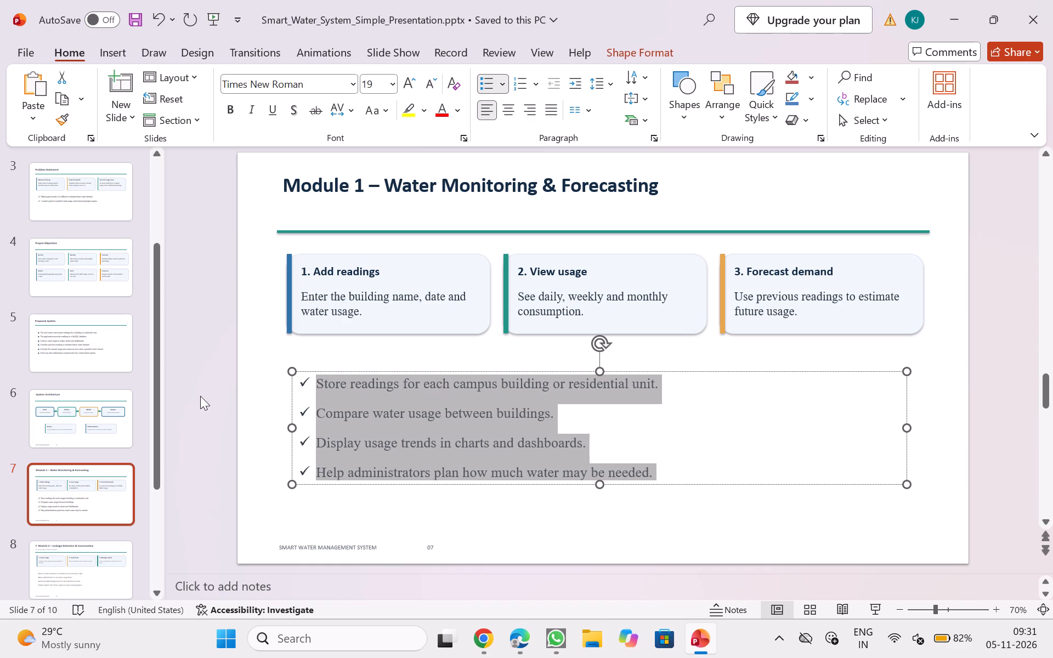
On slide 8, set the description text of the "1. Check usage" card to Times New Roman, size 16.
click(87, 557)
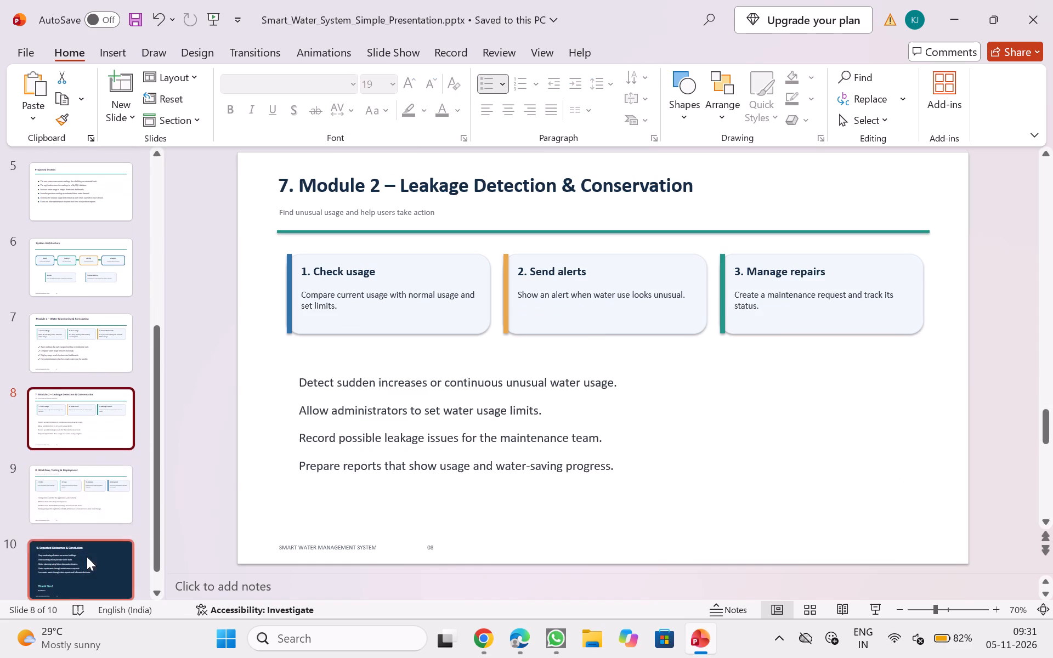
click(325, 300)
key(ctrl+a)
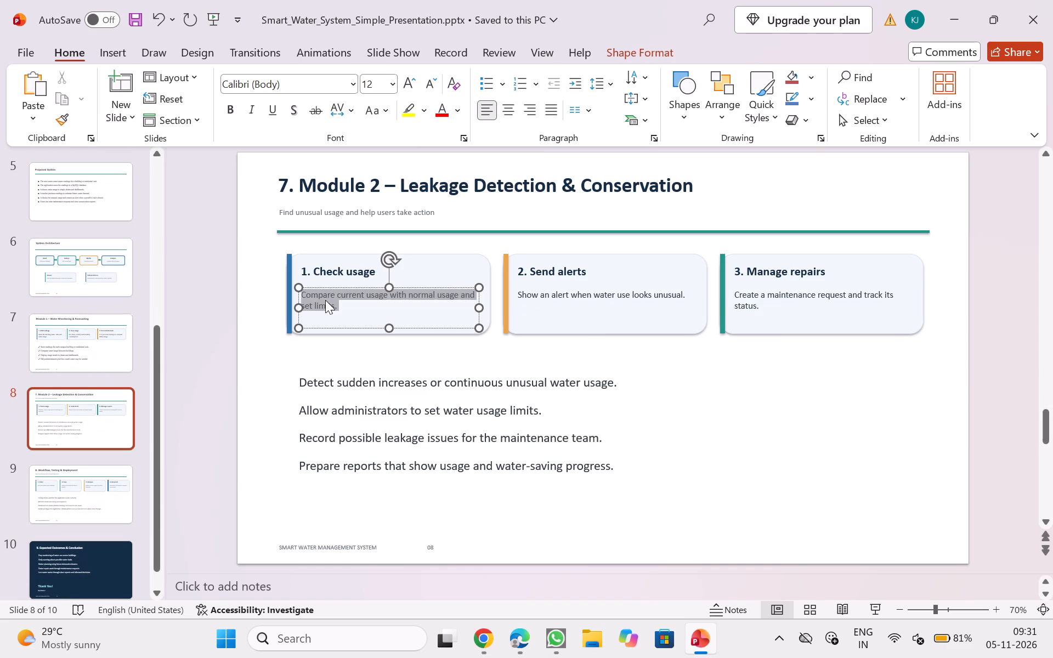
click(279, 87)
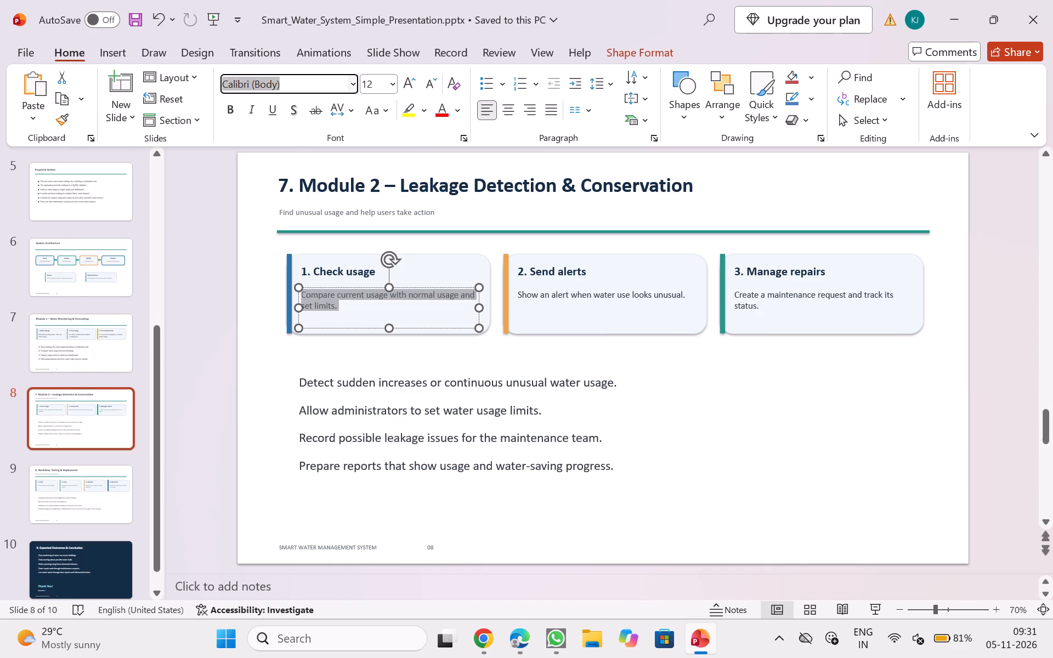
text(ti)
key(Return)
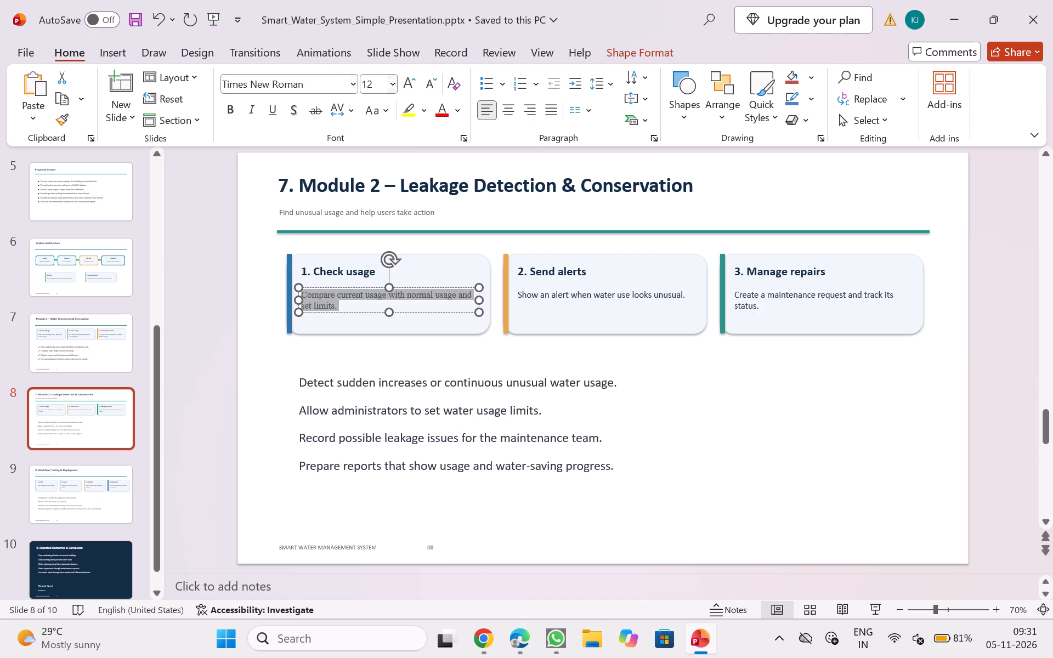
click(374, 83)
text(16)
key(Return)
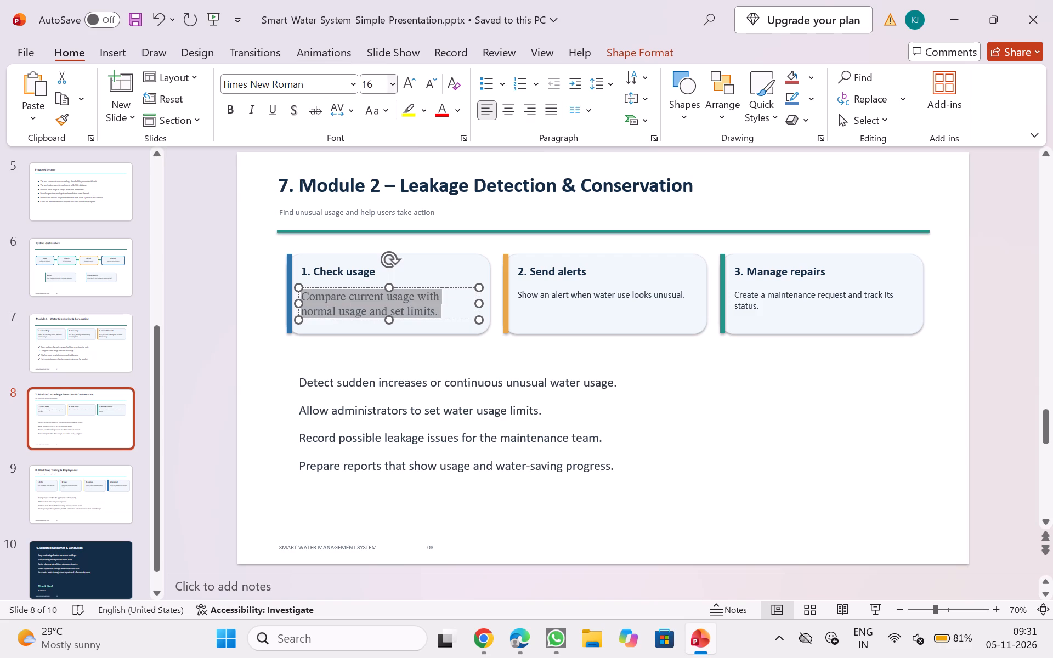
Set the description text of the "2. Send alerts" card to Times New Roman, size 16.
click(580, 300)
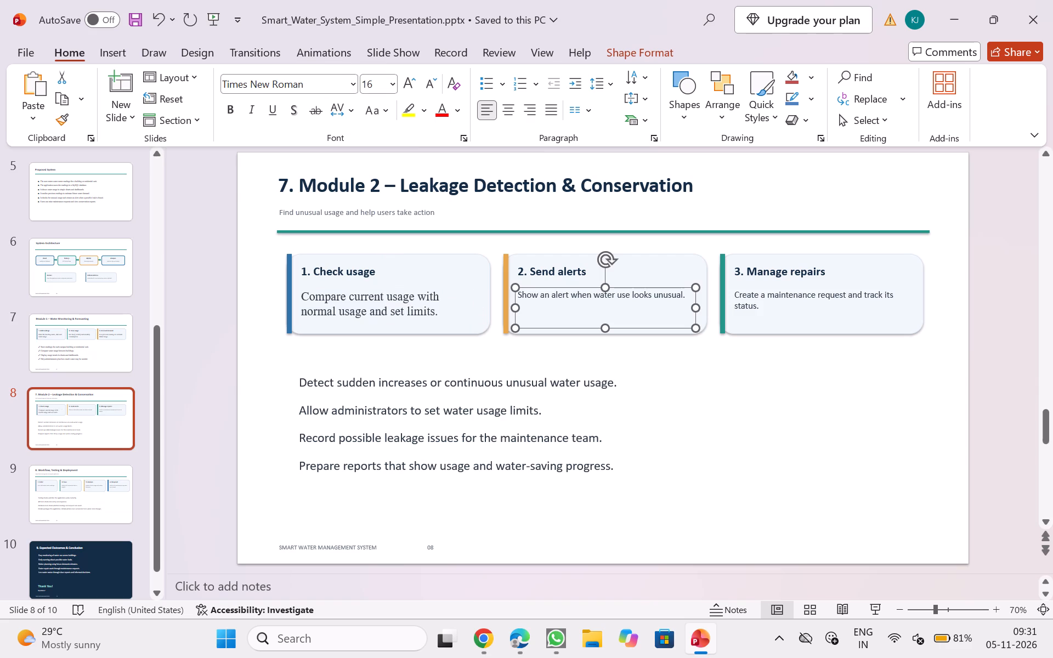
click(574, 294)
key(ctrl+a)
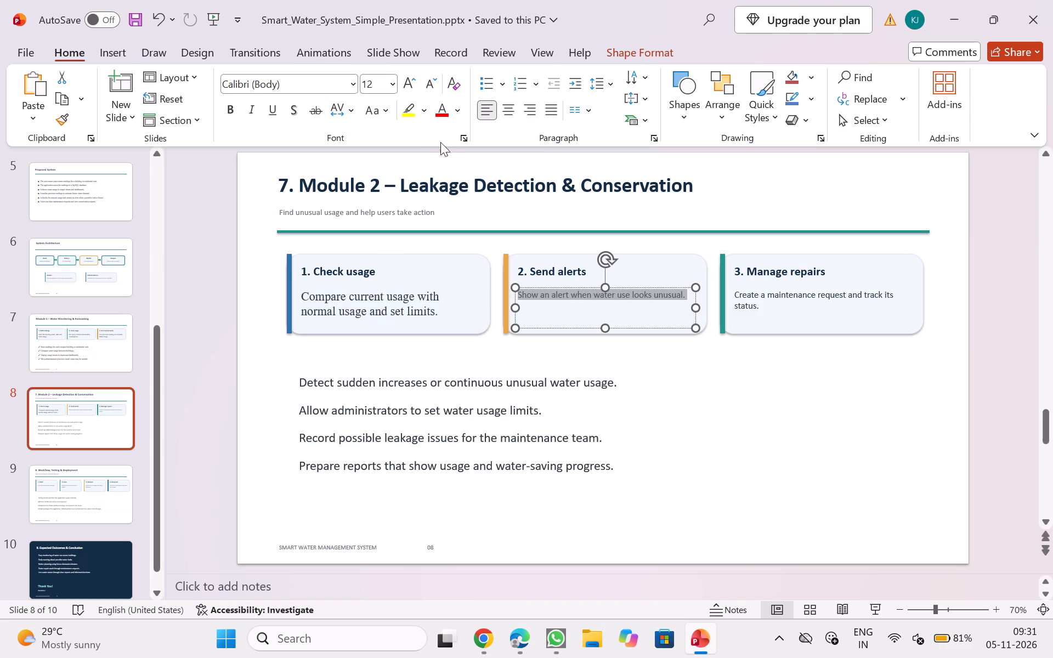
click(373, 81)
text(16)
key(Return)
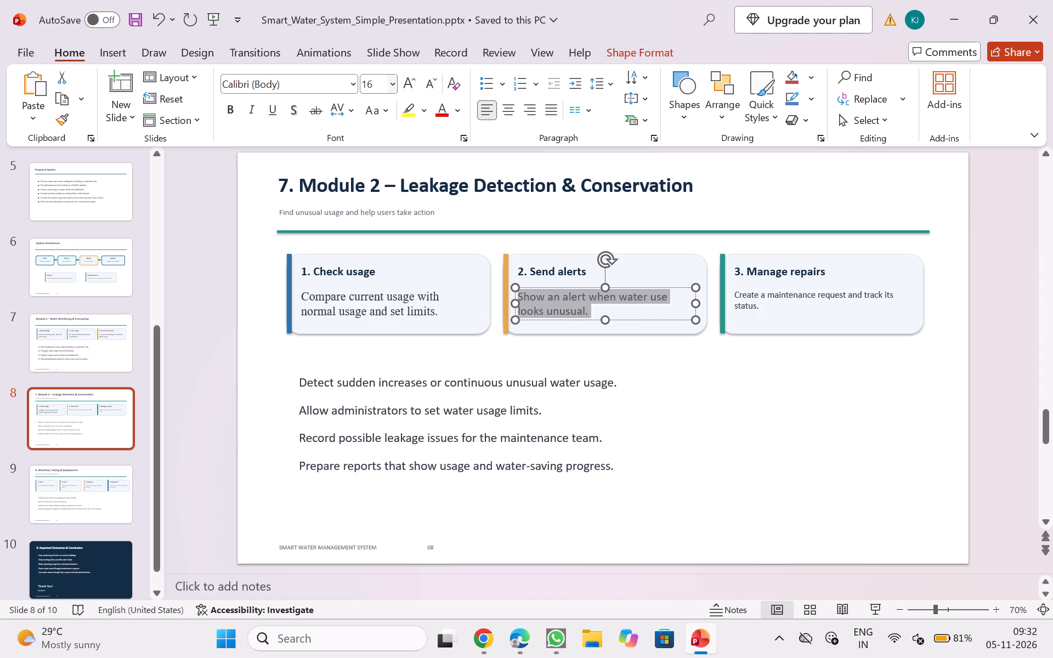
click(292, 86)
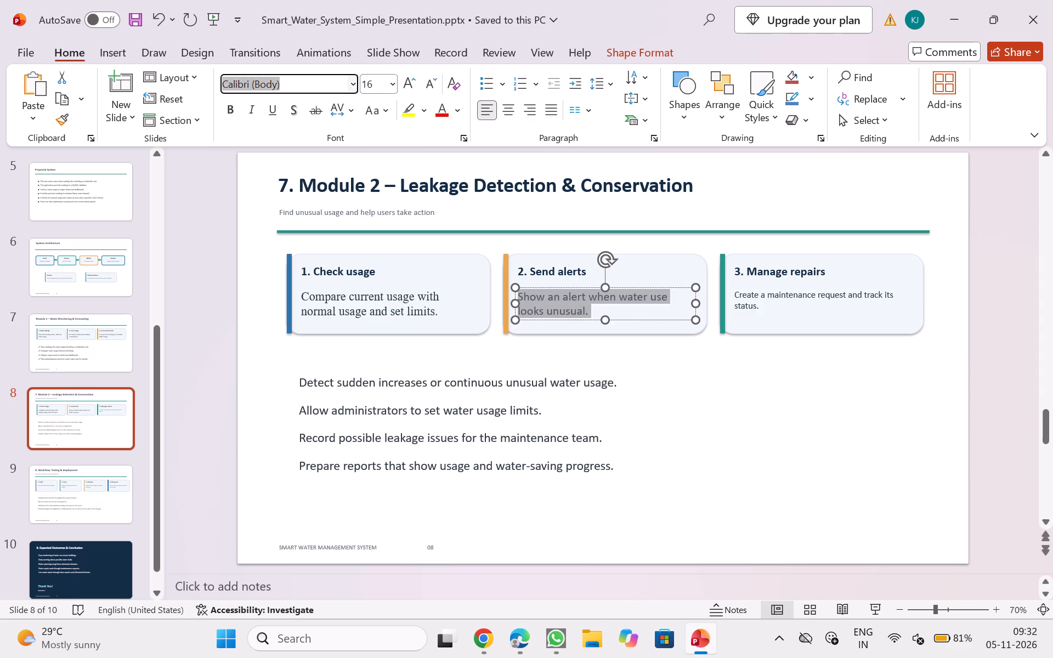
text(ti)
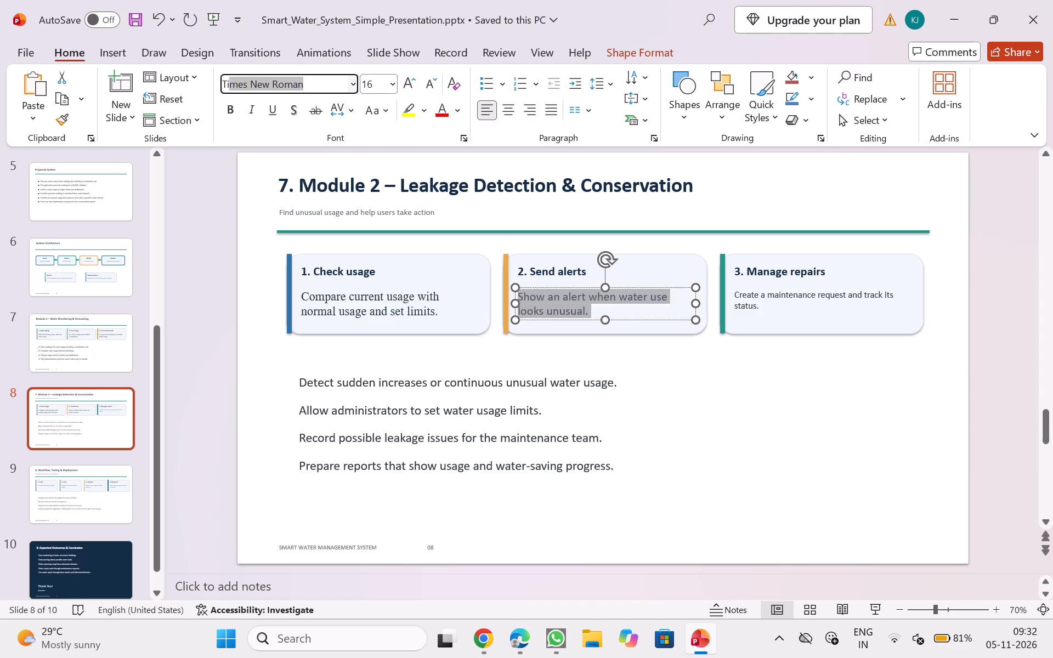
Set the description text of the "3. Manage repairs" card to Times New Roman, size 16.
click(760, 311)
click(757, 308)
key(ctrl+a)
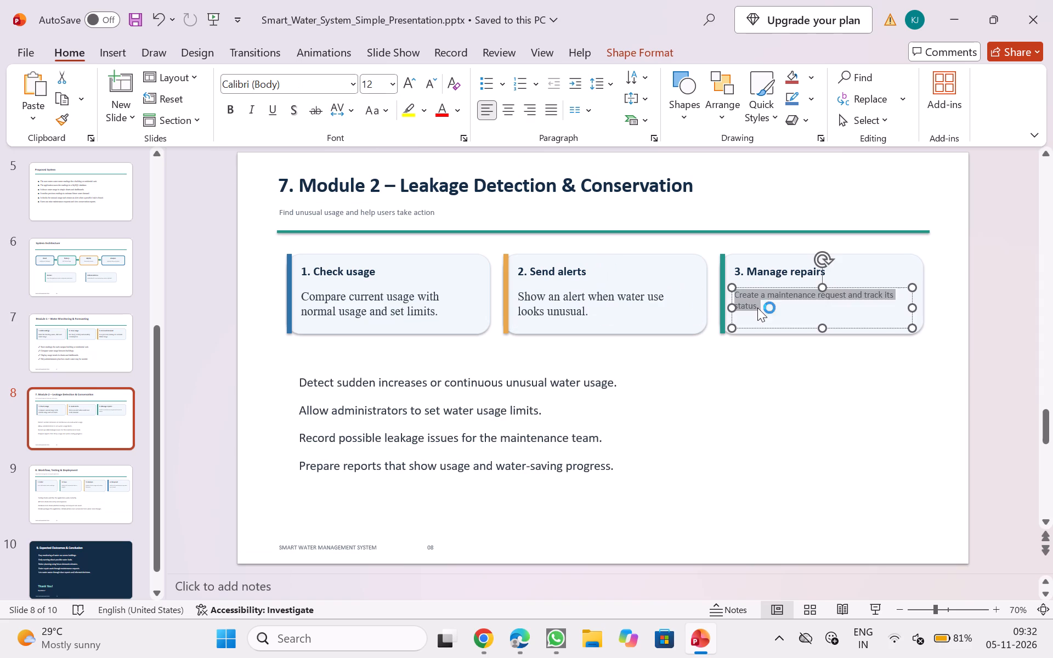
click(382, 86)
text(16)
key(Return)
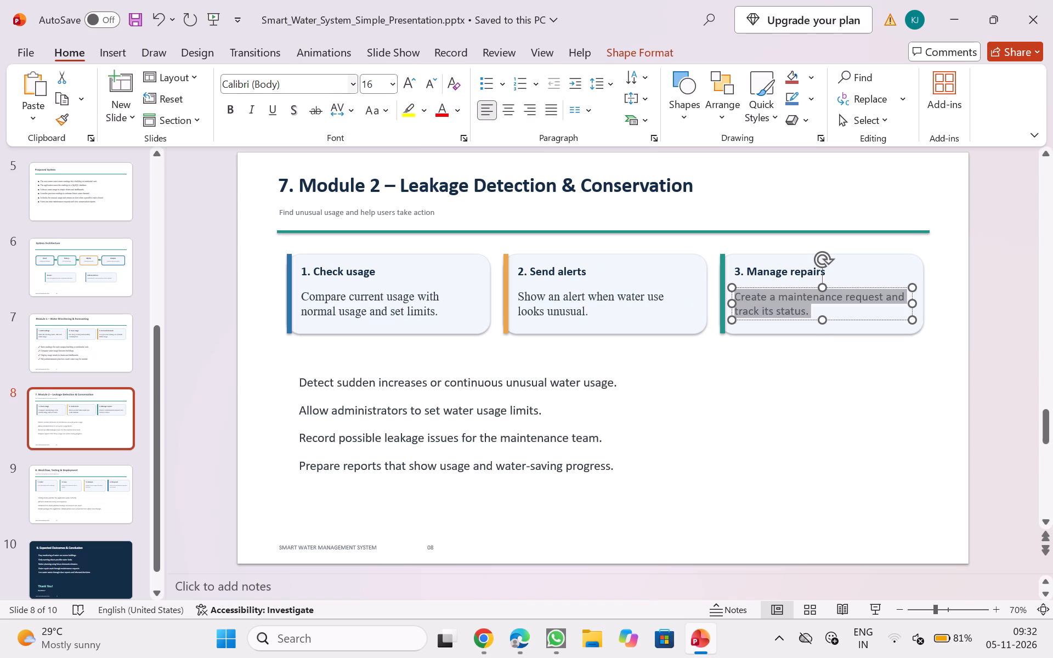
click(252, 86)
text(ti)
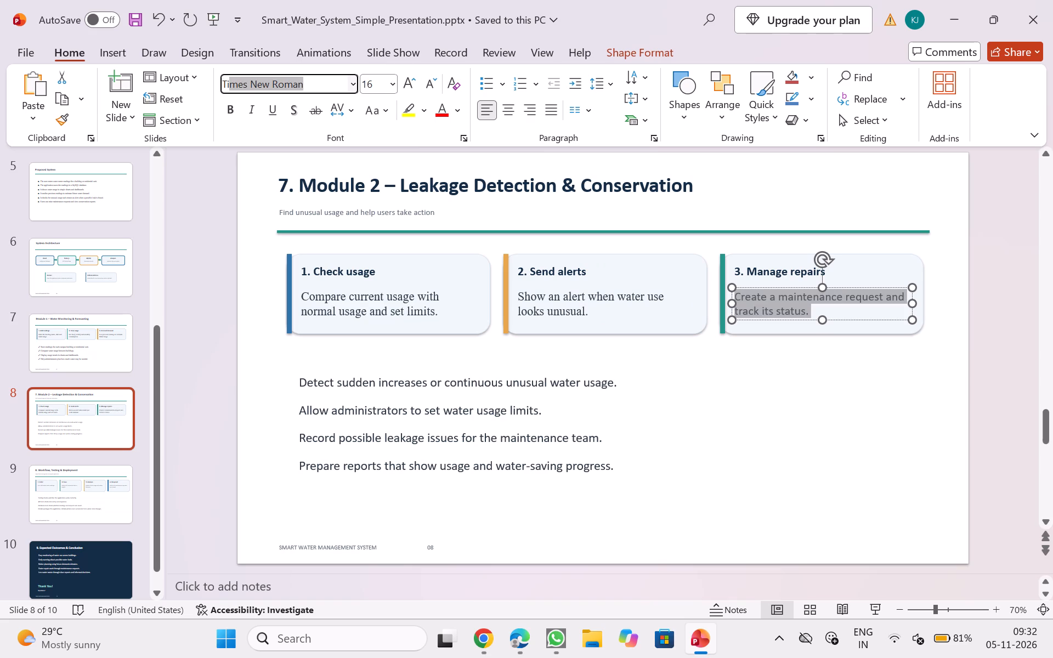
key(Return)
Delete the subtitle text box "Find unusual usage and help users take action" from the Module 2 slide.
click(363, 217)
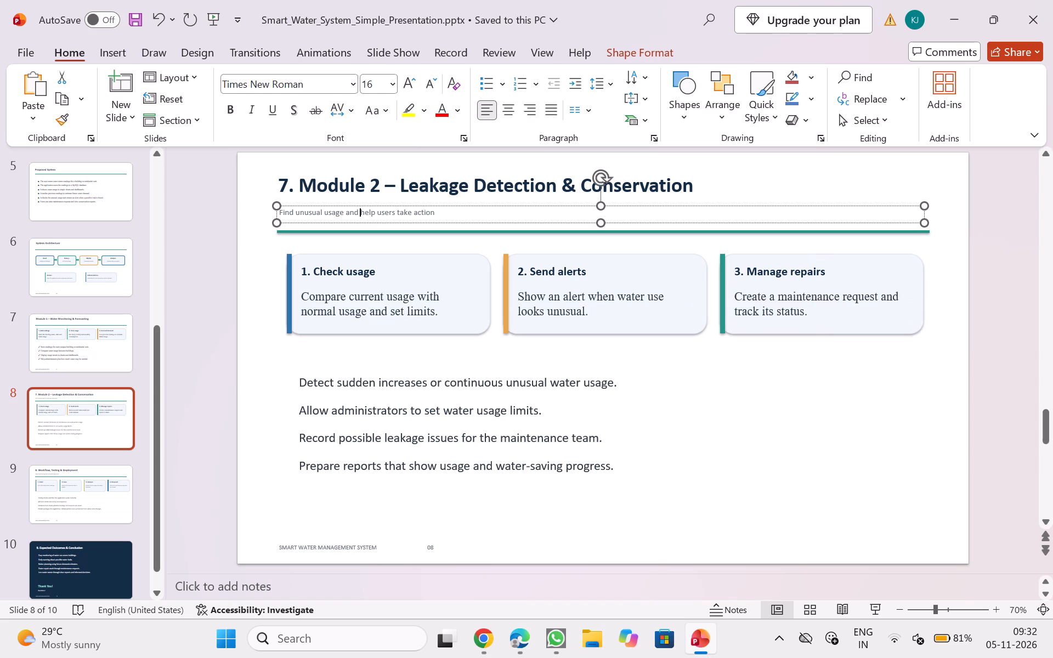
click(357, 207)
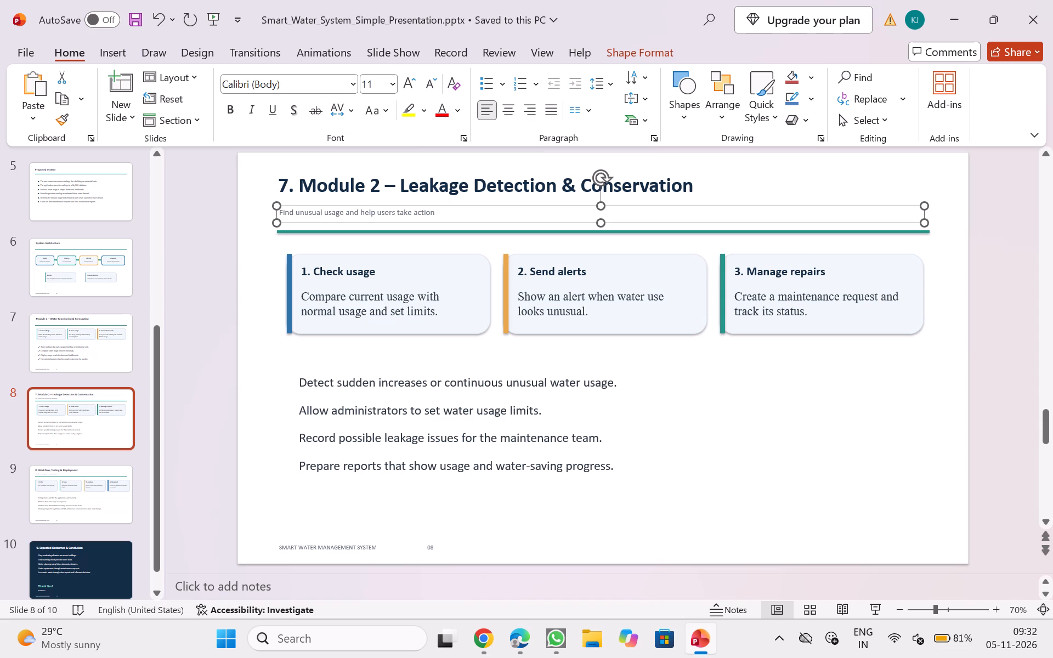
key(Delete)
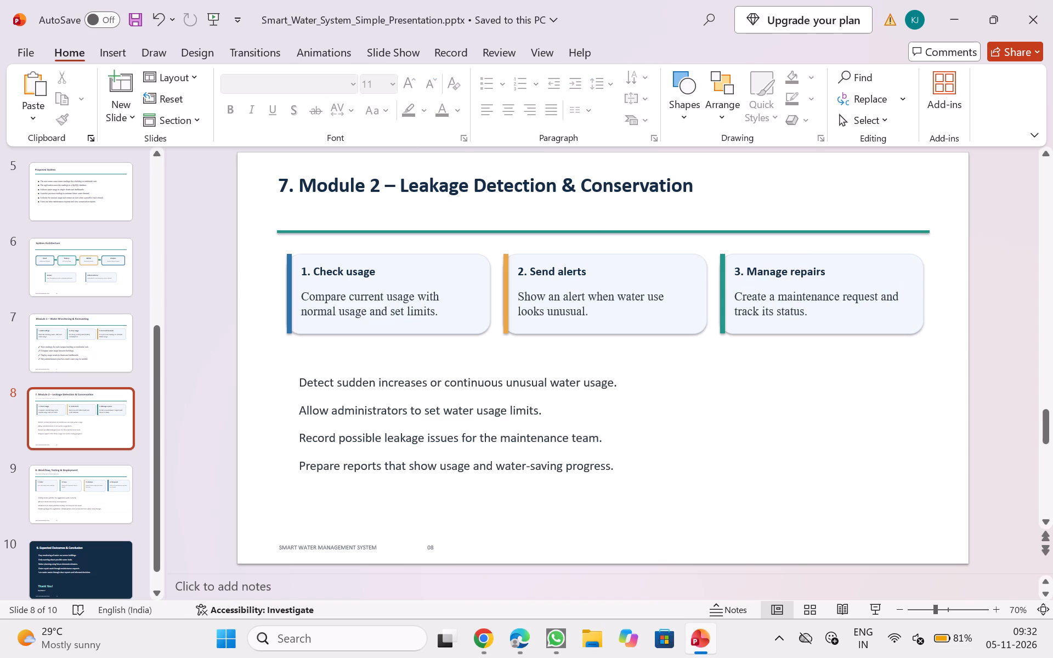
Remove the "7." number prefix from the "Module 2 – Leakage Detection & Conservation" heading.
click(295, 189)
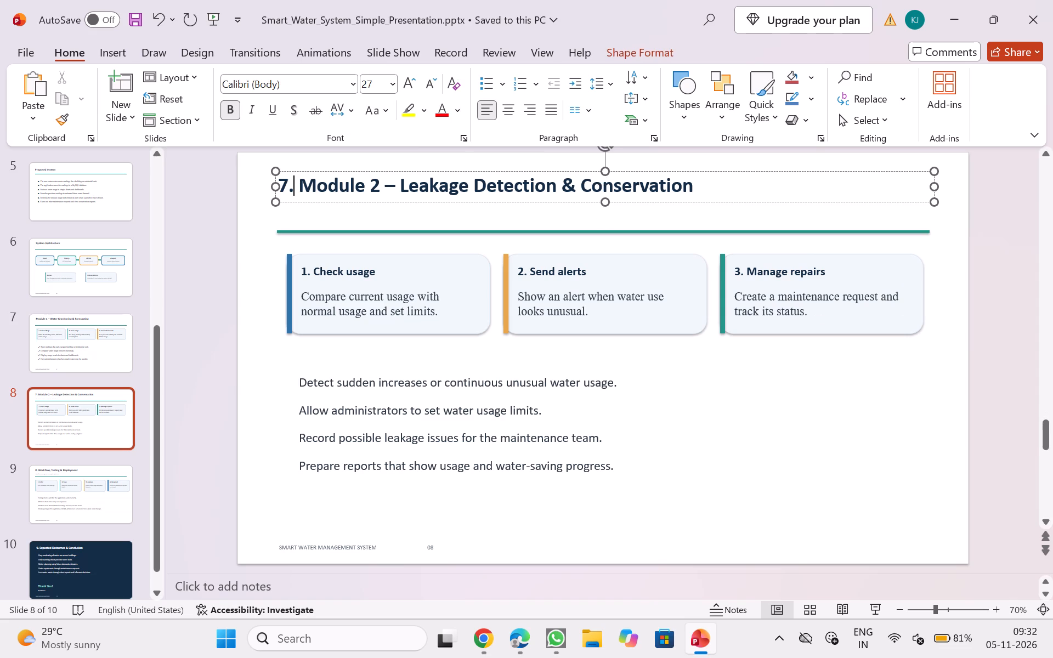
key(BackSpace)
key(BackSpace)
Format the four-line list below the Module 2 cards in Times New Roman, size 19, with checkmark bullets.
click(397, 454)
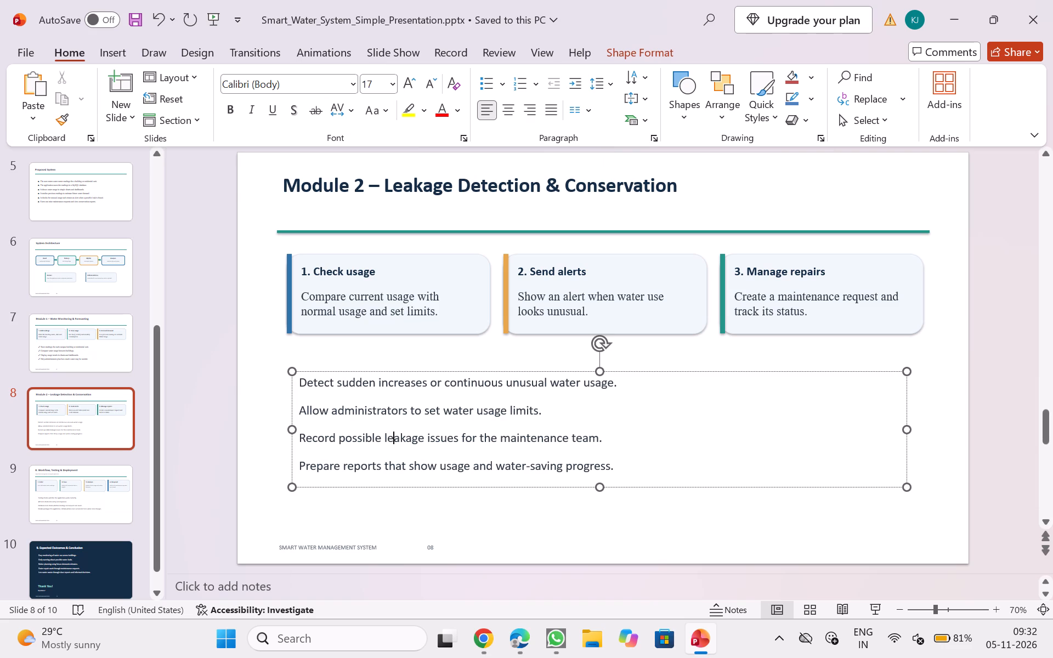
key(ctrl+a)
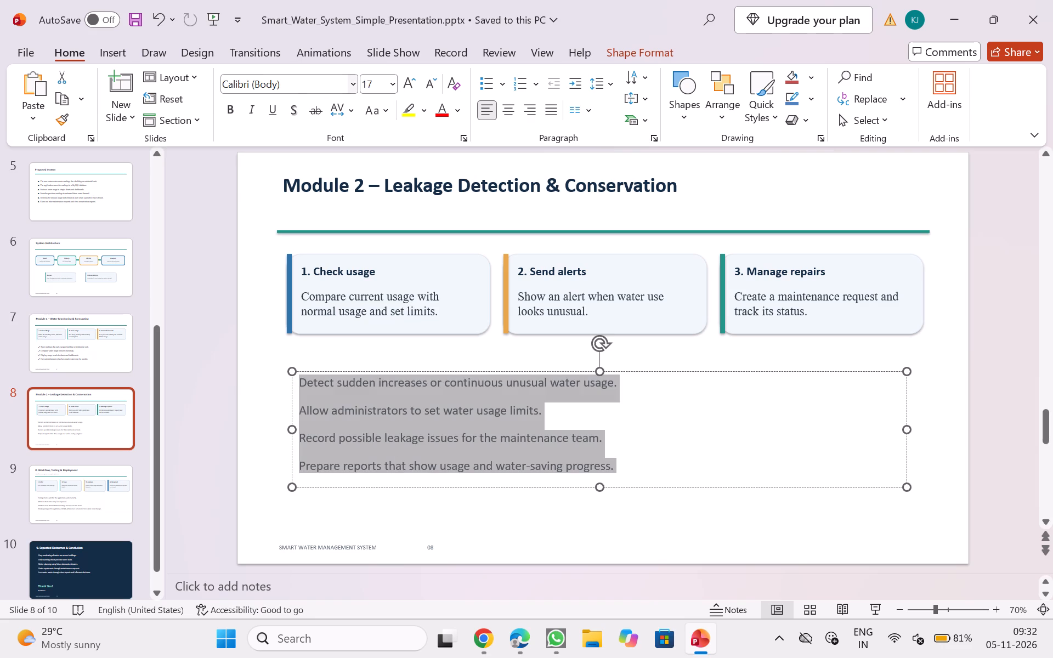
click(293, 88)
text(ti)
key(Return)
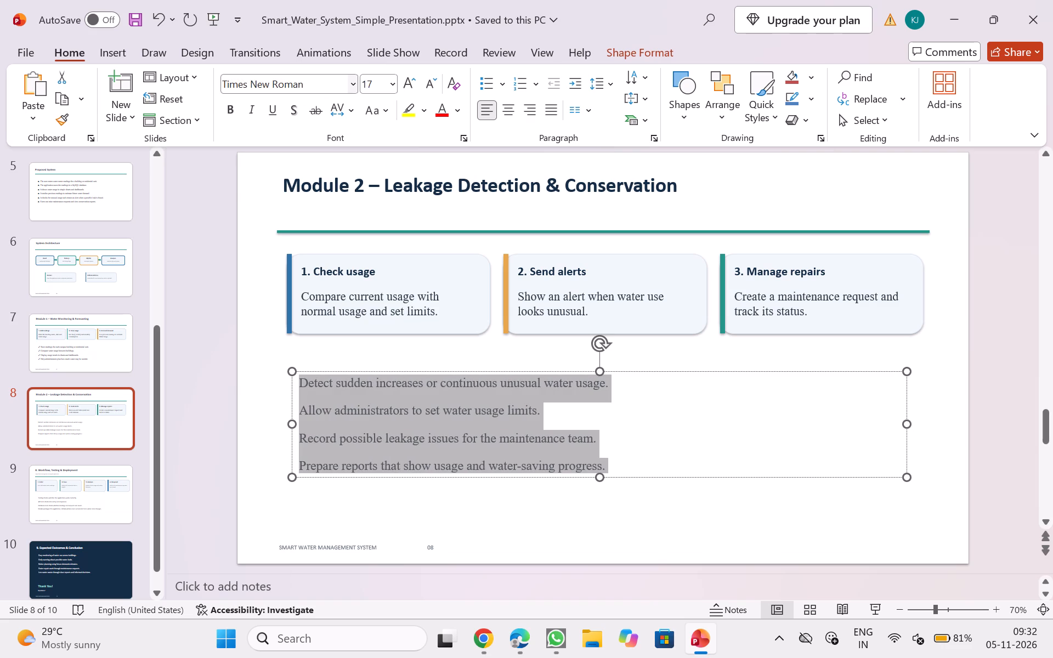
click(382, 83)
text(19)
key(Return)
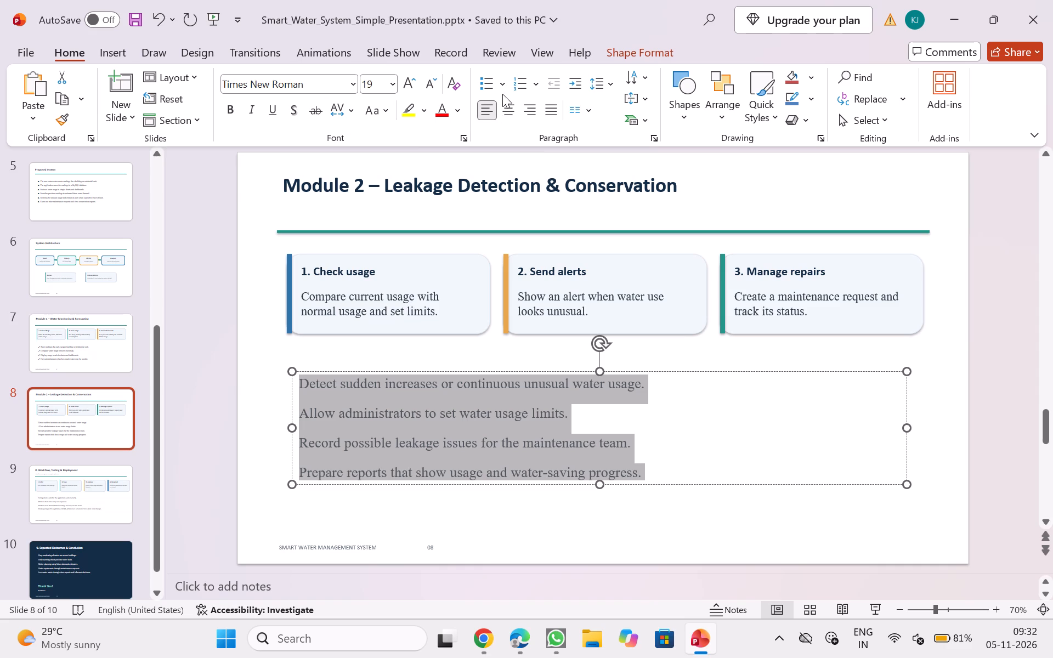
click(502, 87)
click(590, 266)
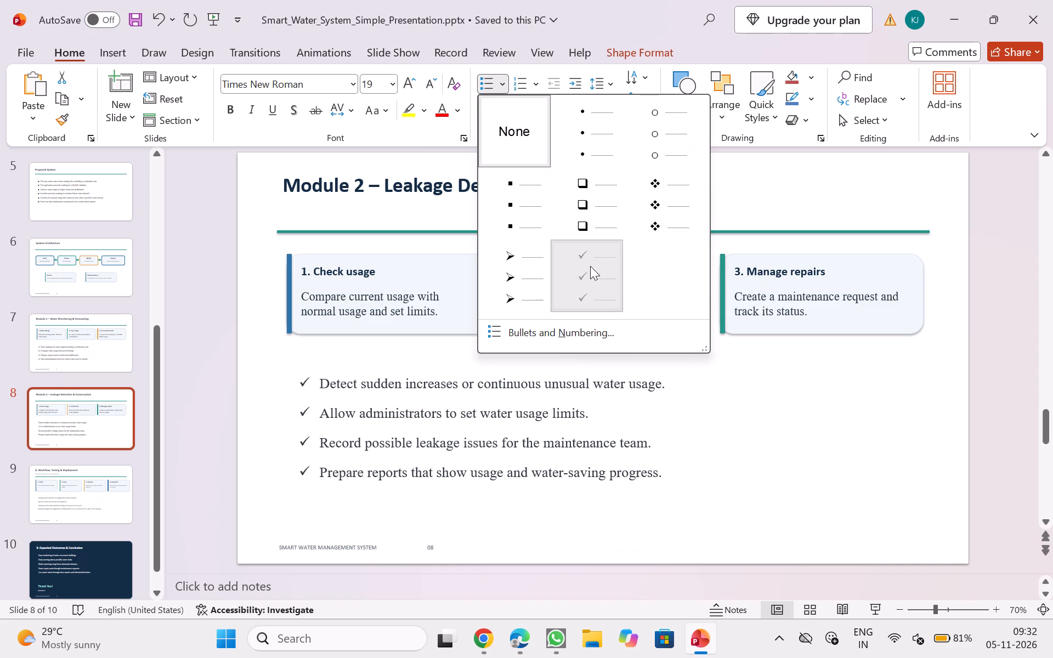
click(694, 524)
Delete the "SMART WATER MANAGEMENT SYSTEM 08" footer text box from slide 8.
click(428, 544)
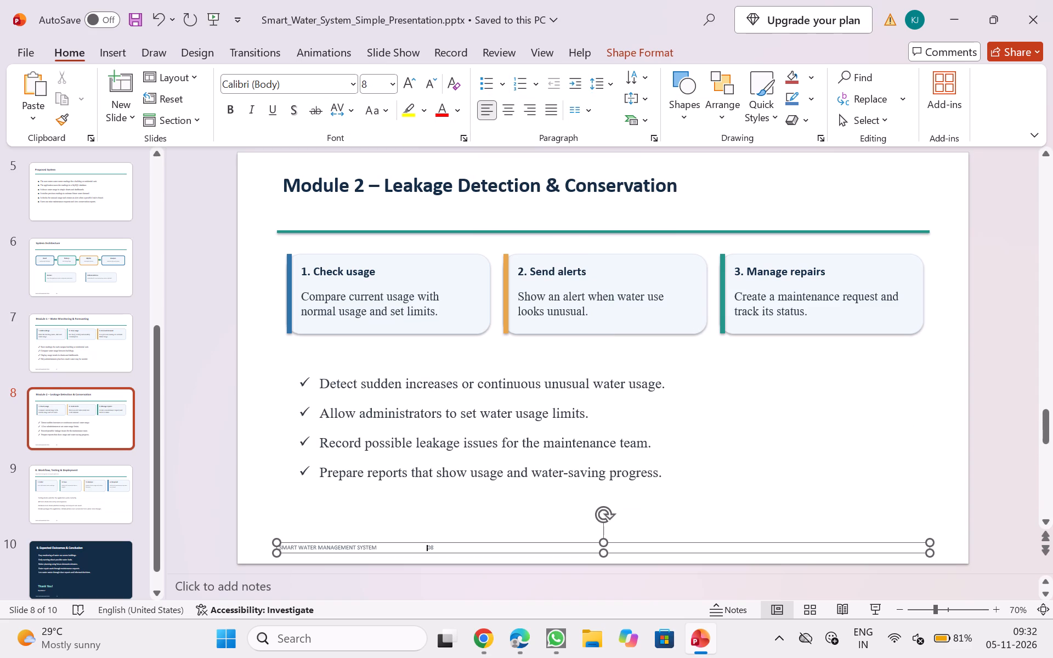
click(421, 541)
key(BackSpace)
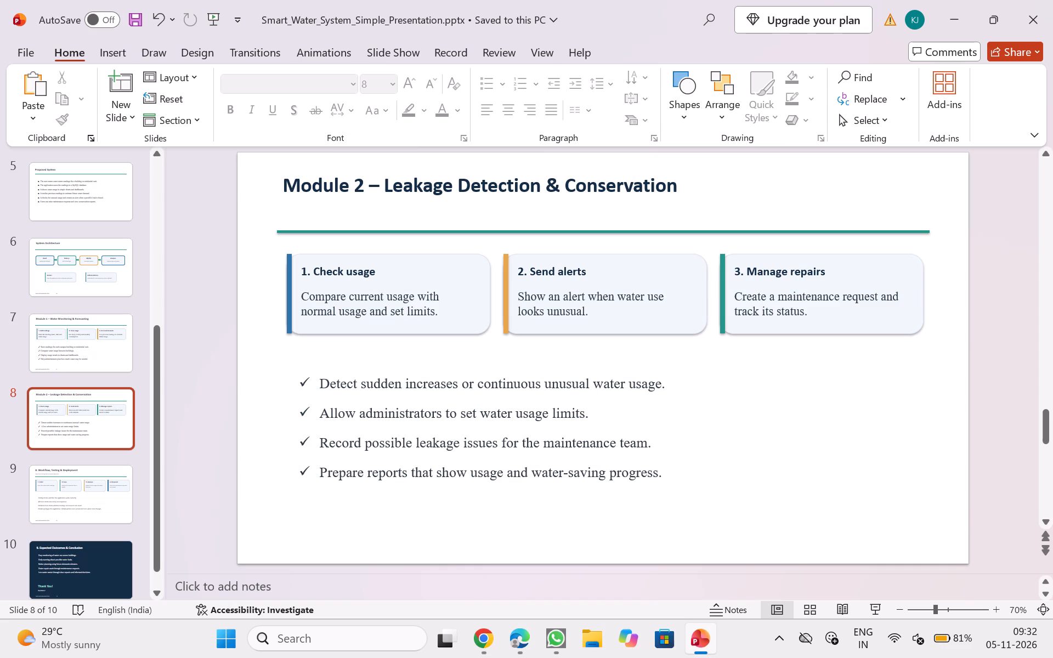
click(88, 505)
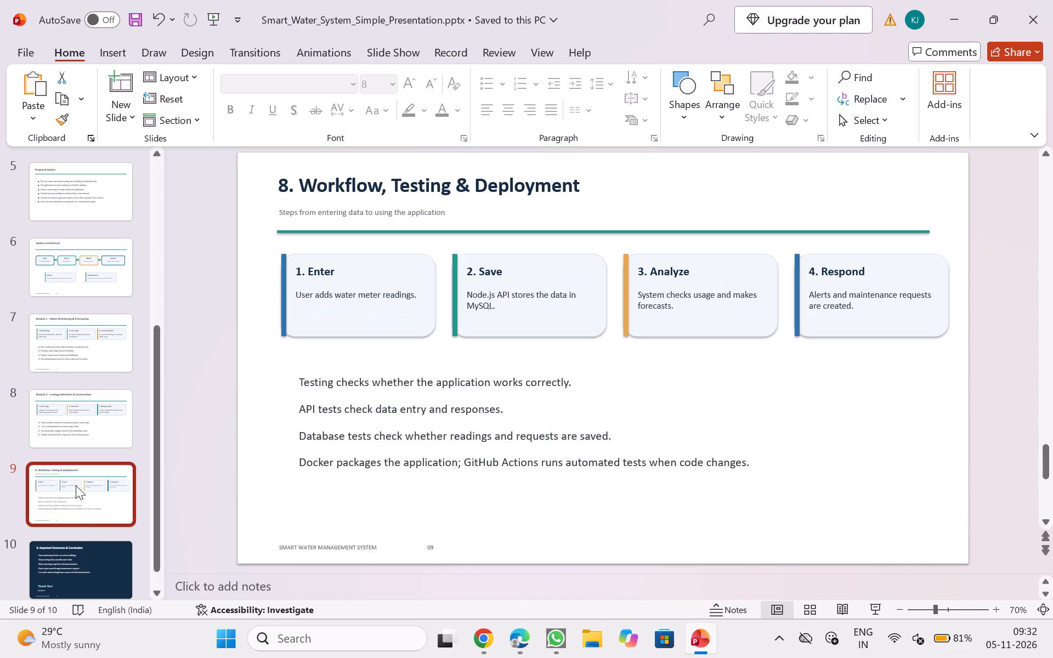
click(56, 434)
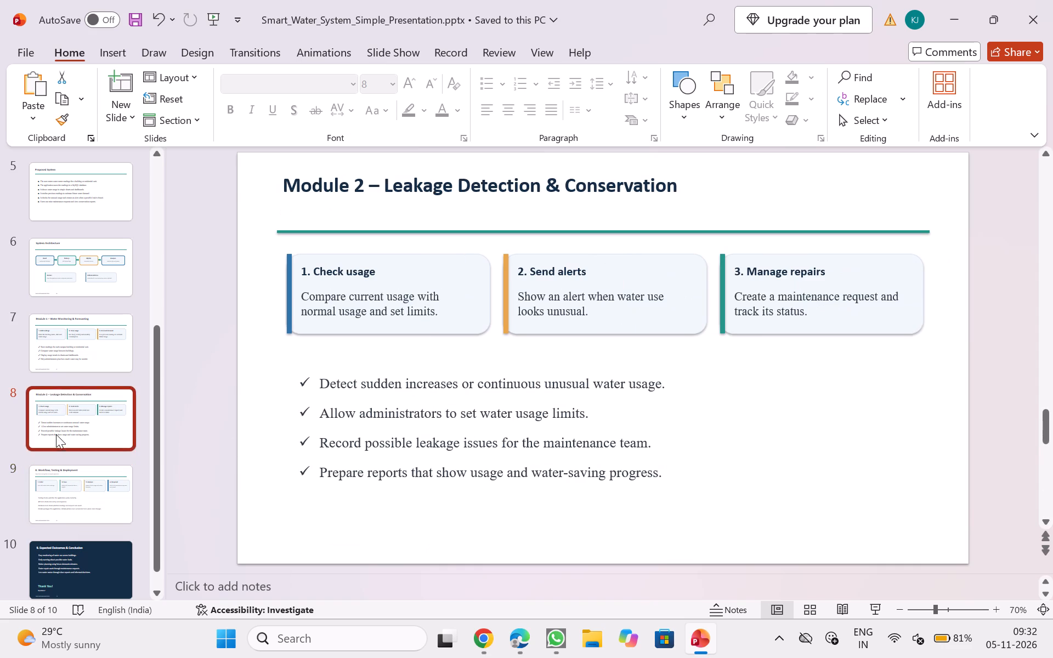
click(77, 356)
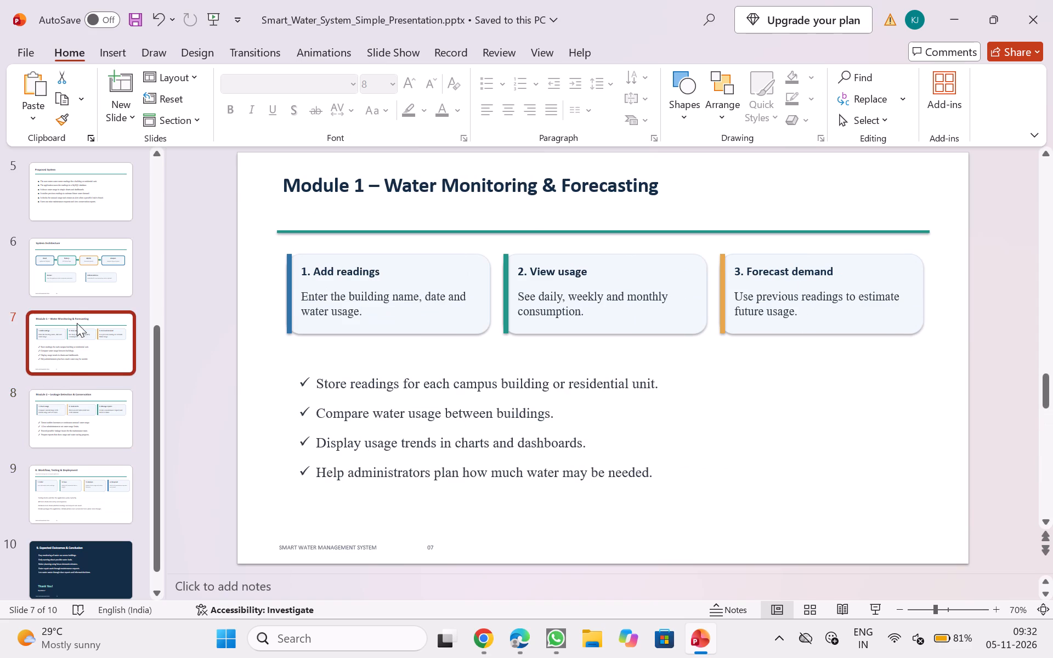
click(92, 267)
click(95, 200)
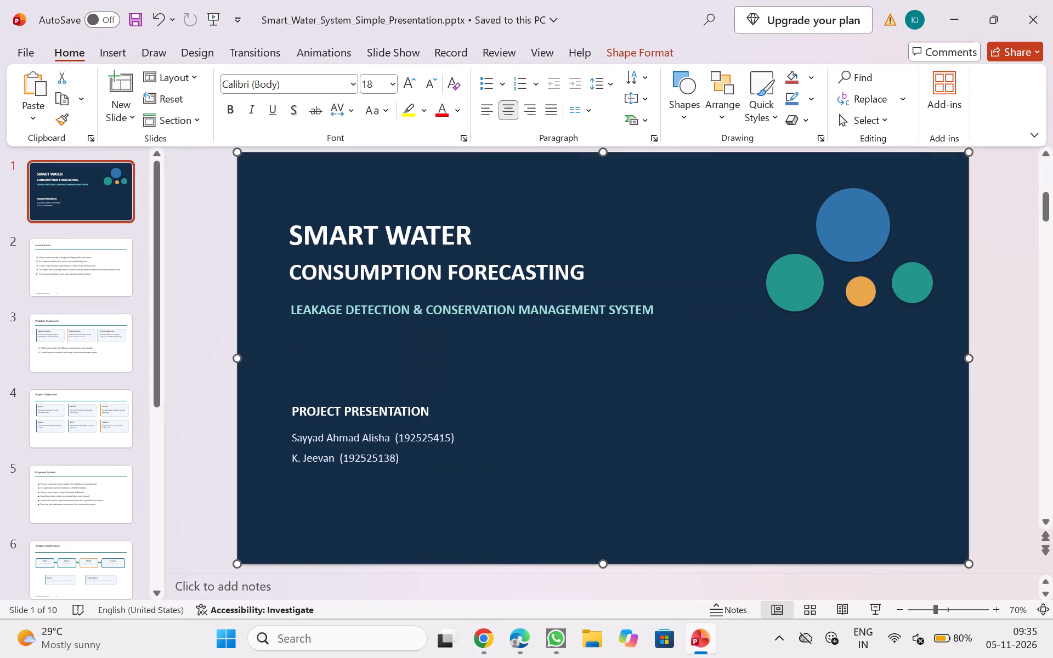
key(Down)
key(Down)
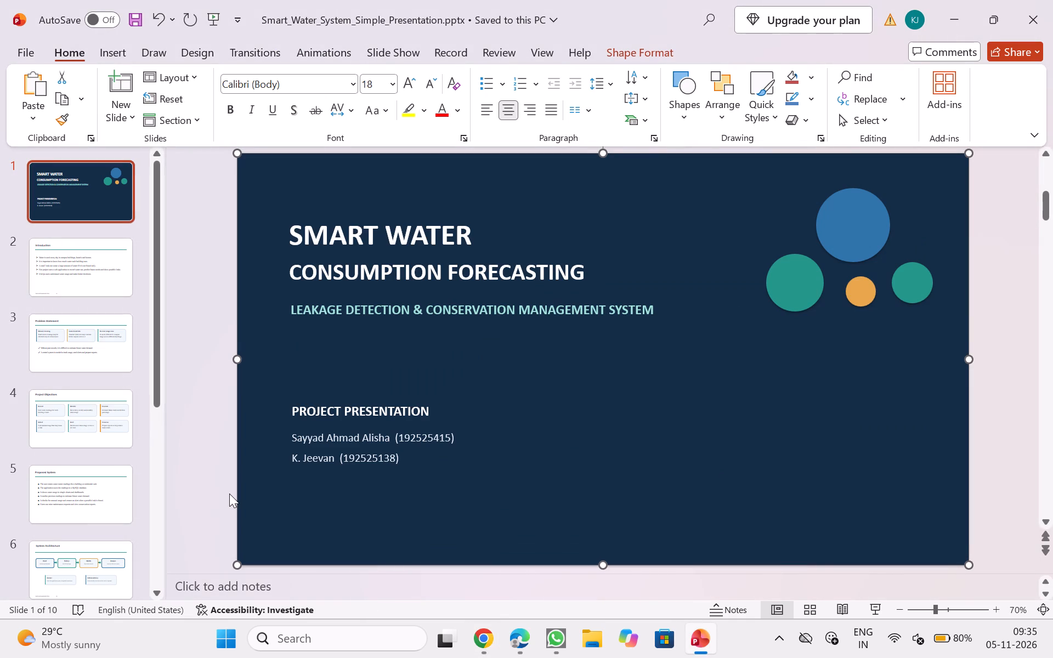
click(189, 407)
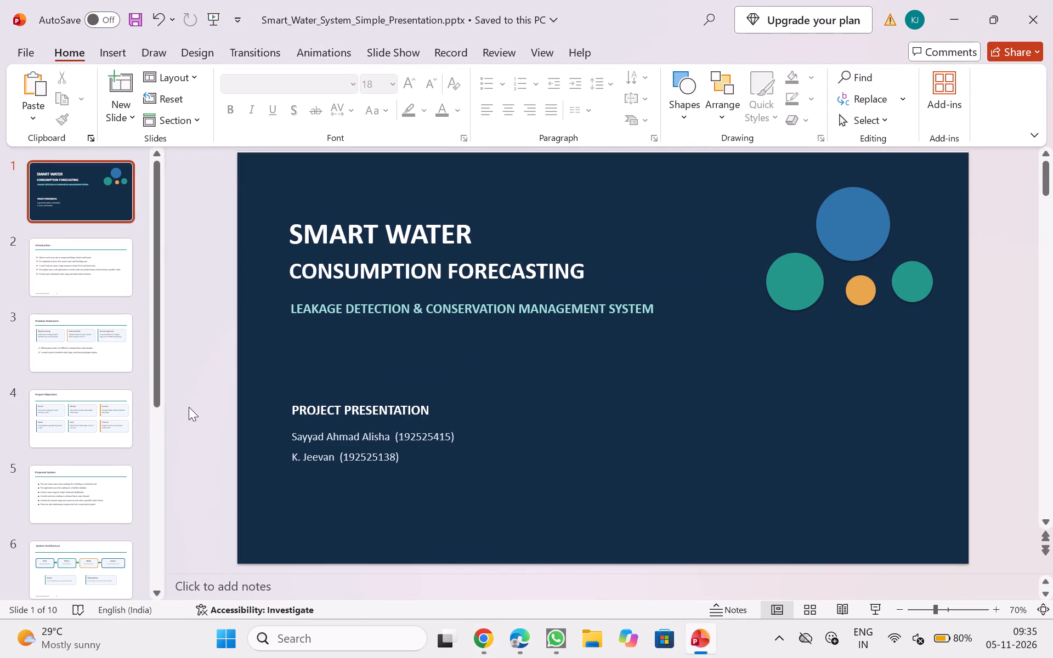
key(Down)
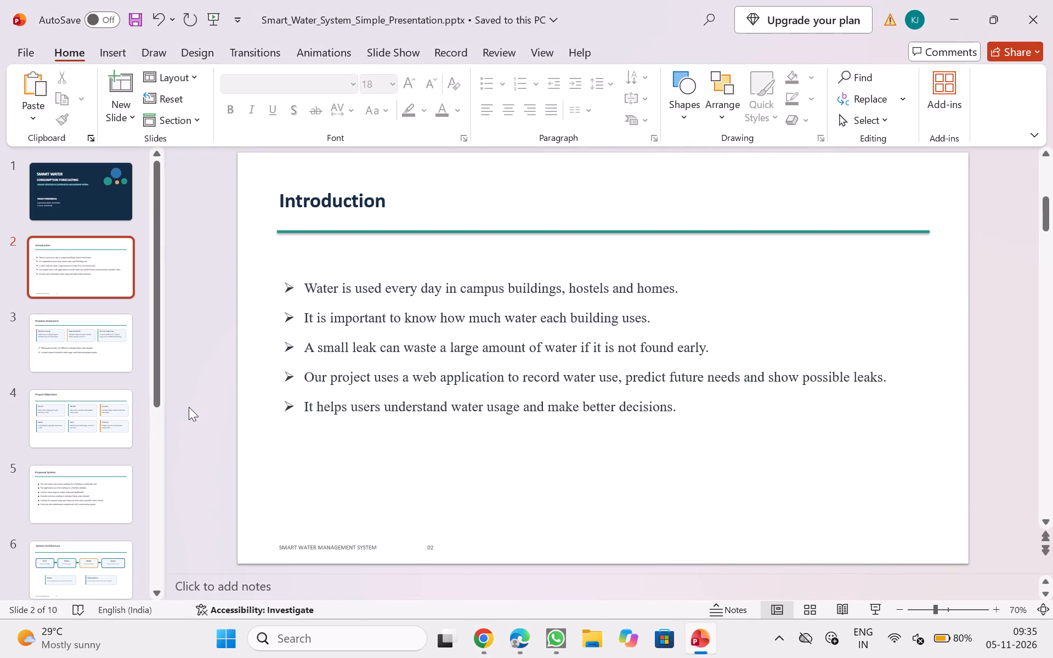
click(319, 541)
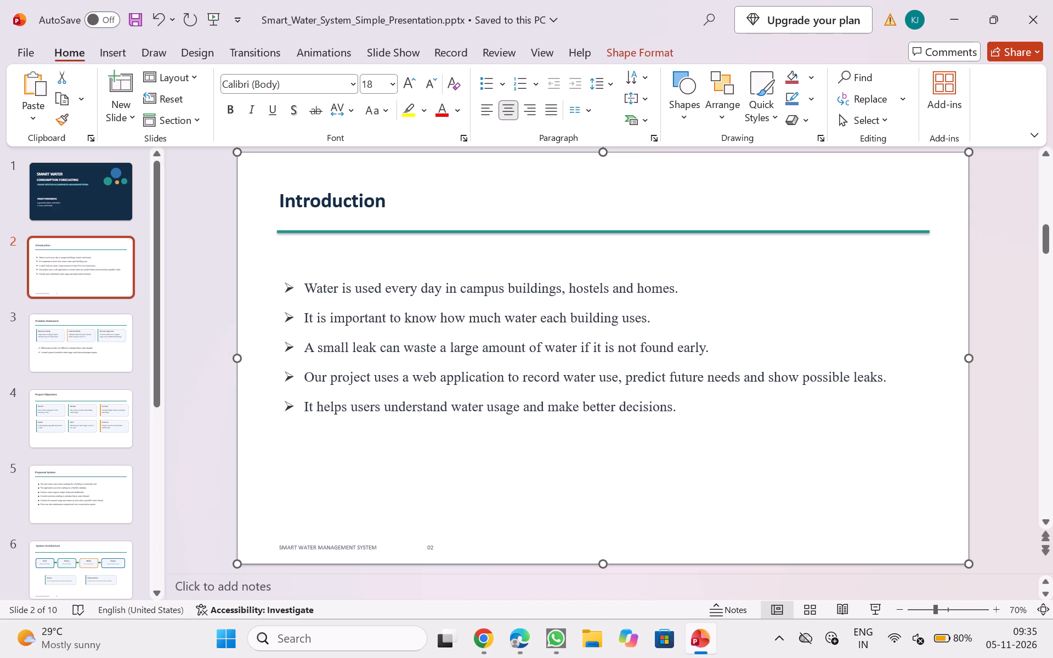
click(324, 545)
click(324, 542)
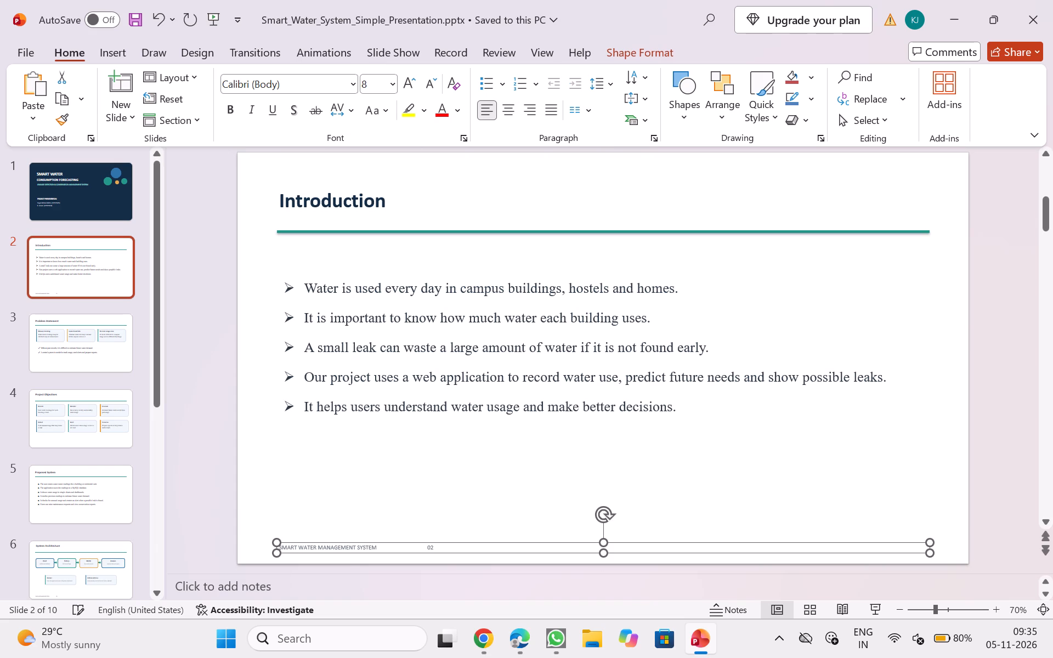
key(Delete)
Apply checkmark bullets to the description texts in the Record, Monitor and Forecast cards on the Project Objectives slide.
key(Down)
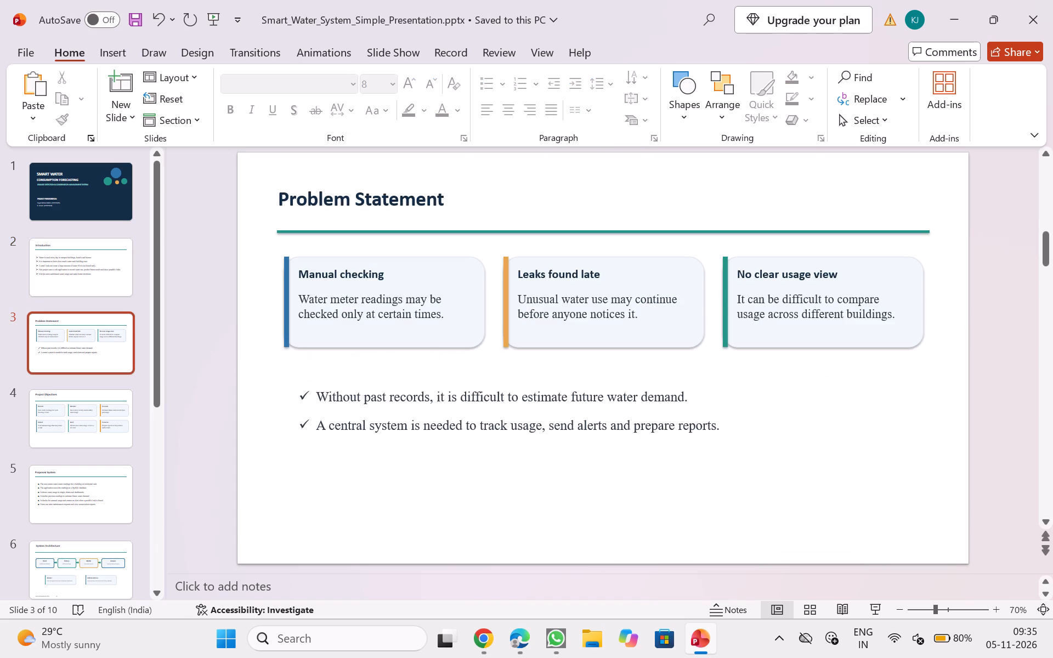
key(Down)
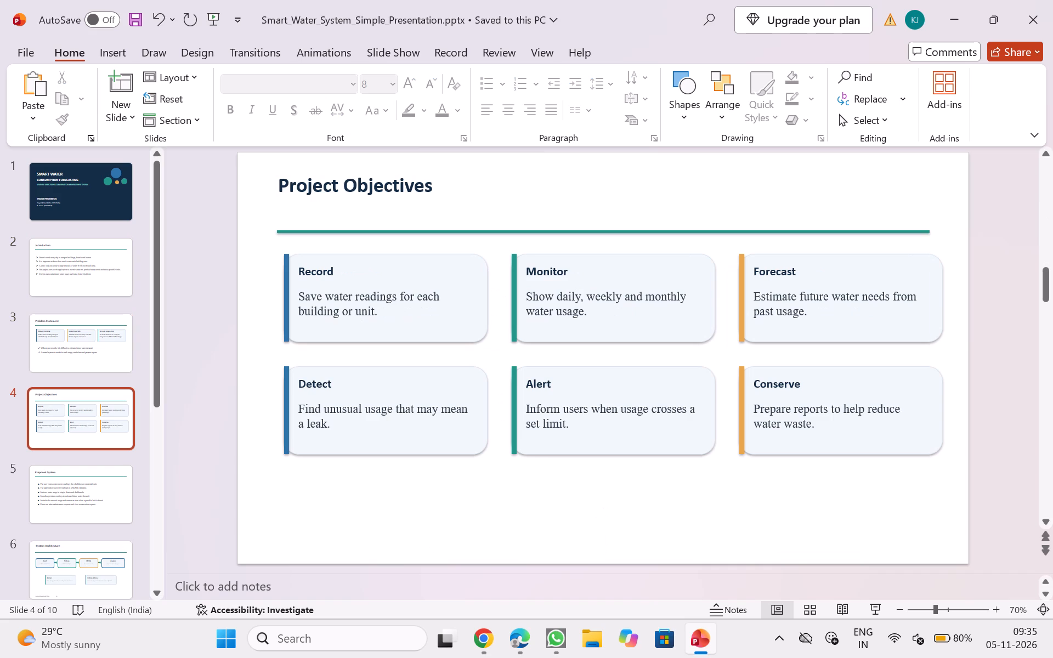
click(319, 302)
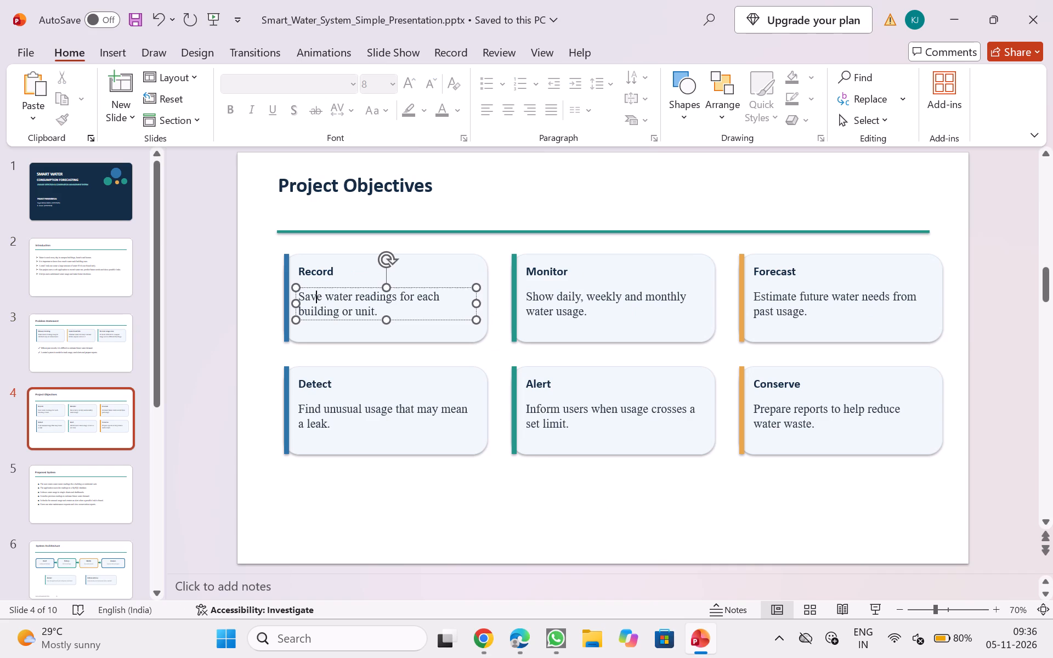
key(ctrl+a)
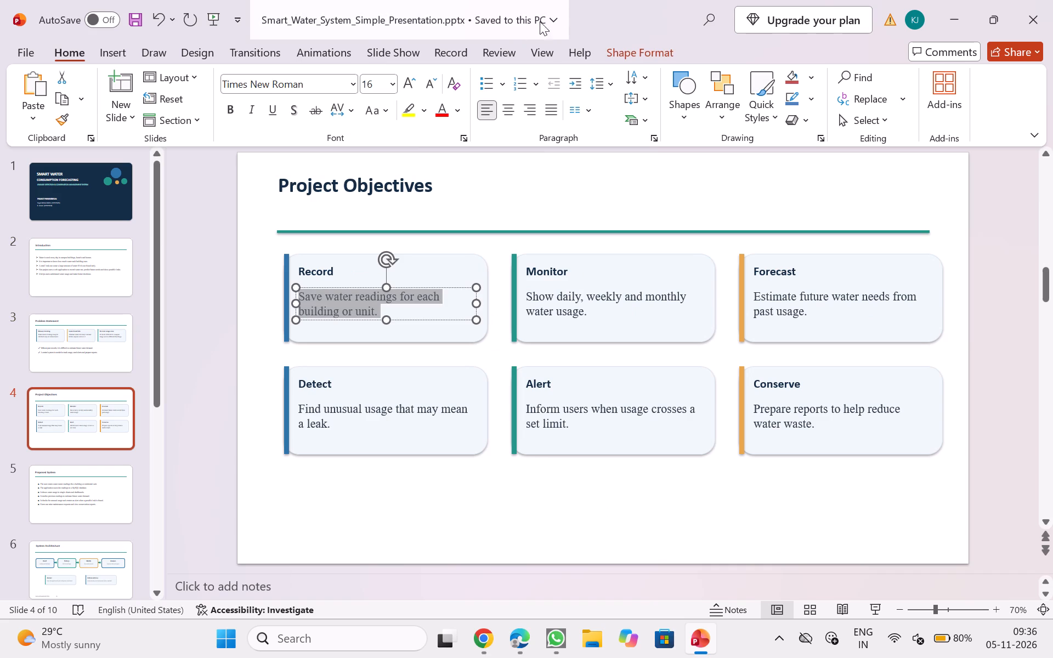
click(501, 81)
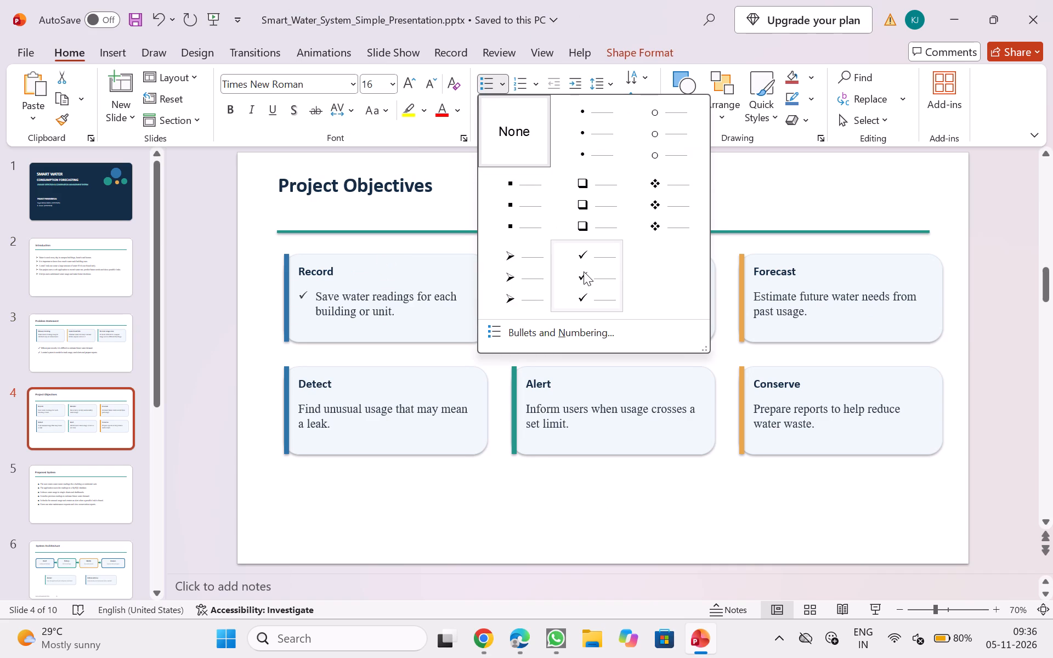
click(584, 271)
click(586, 308)
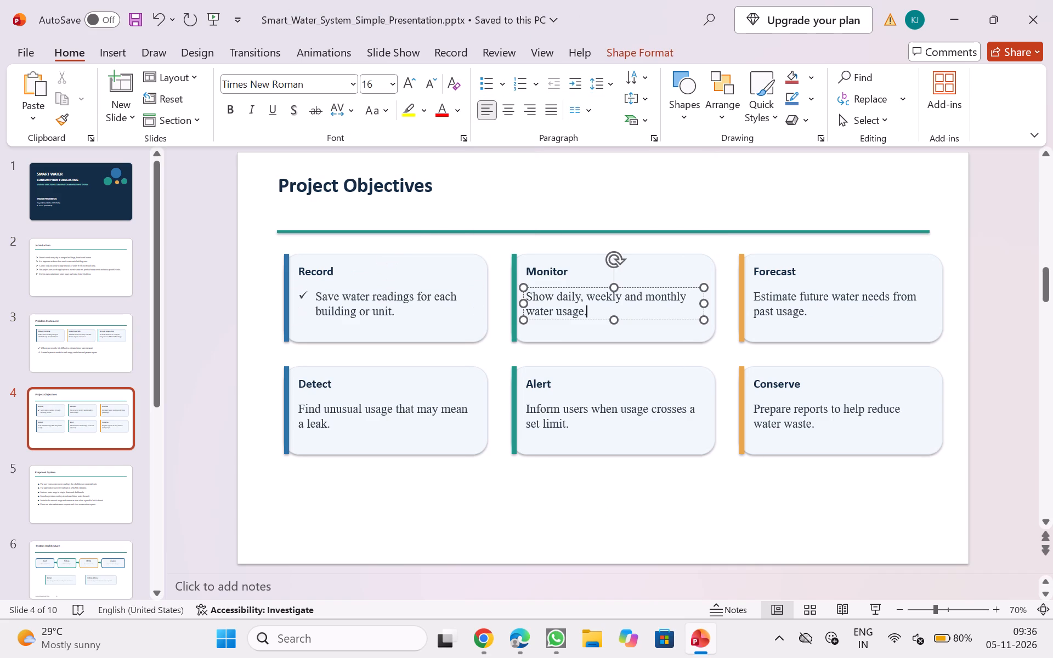
key(ctrl+a)
drag(501, 84, 528, 137)
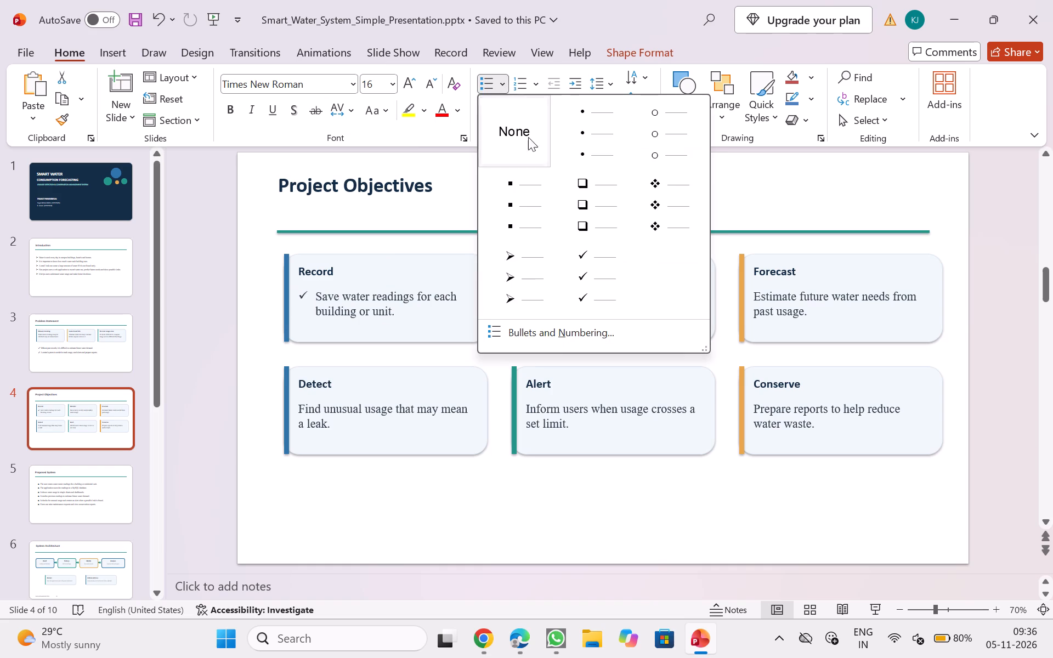
drag(528, 137, 579, 265)
click(579, 265)
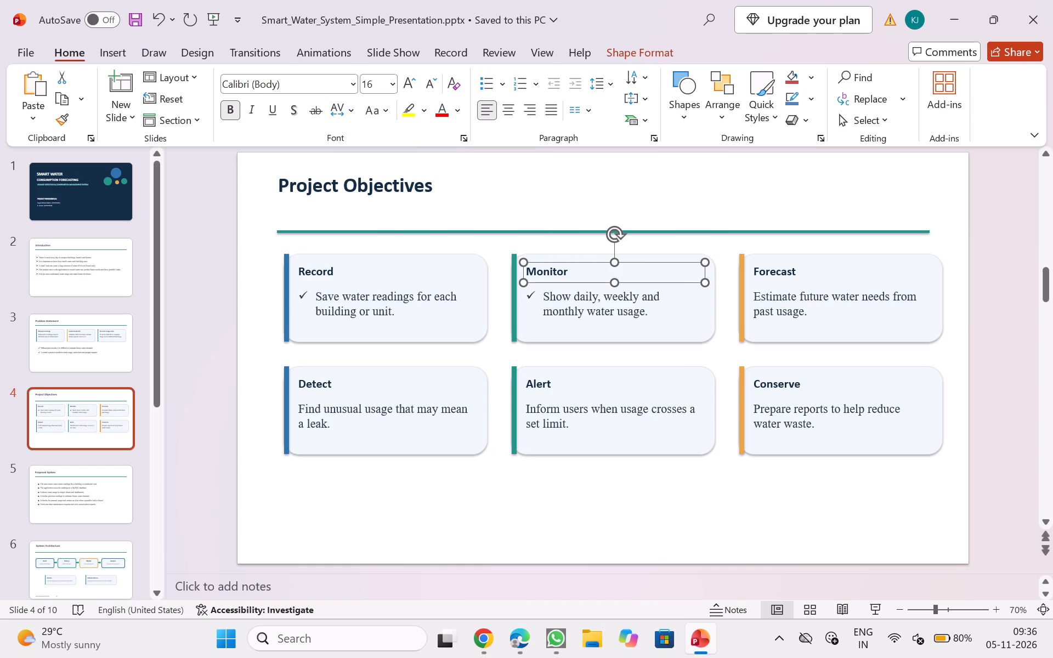
click(774, 301)
key(ctrl+a)
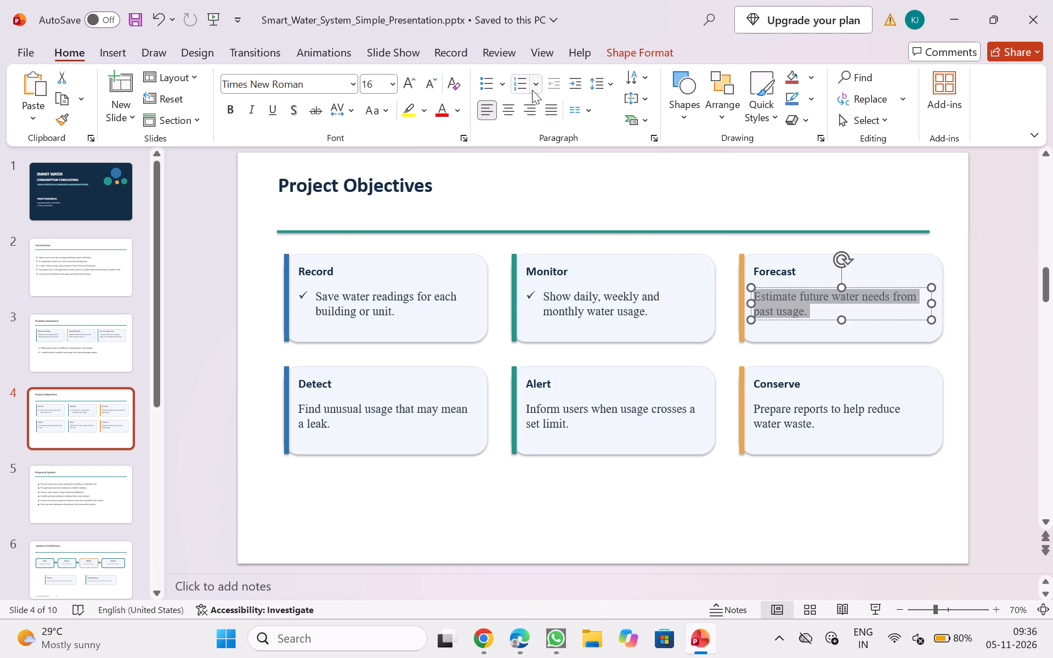
click(507, 86)
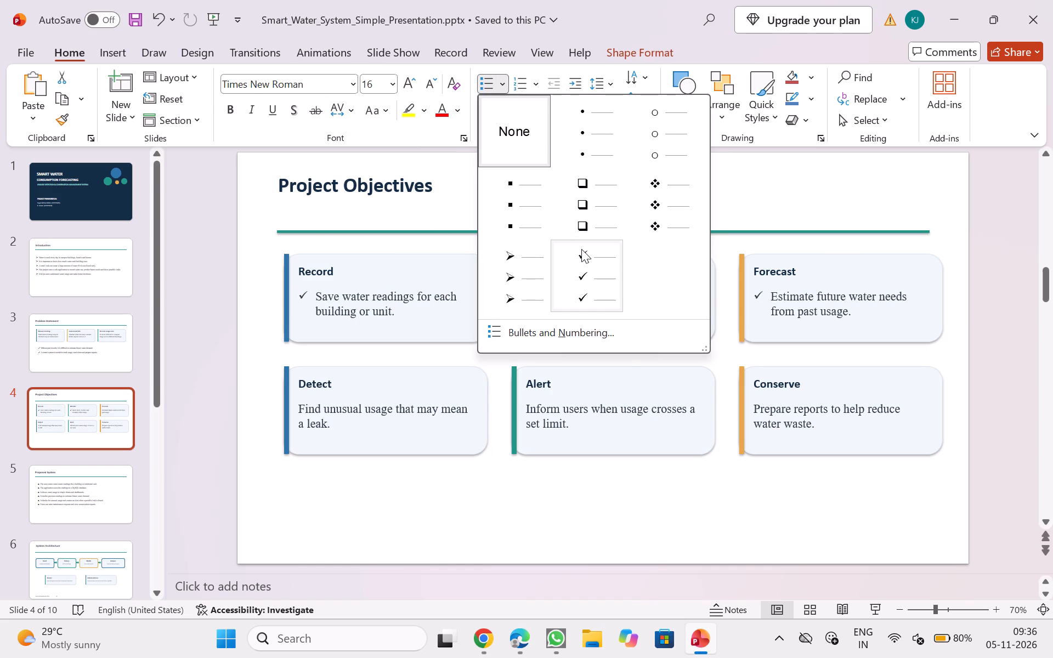
click(581, 249)
Apply checkmark bullets to the description texts in the Detect, Alert and Conserve cards on the Project Objectives slide.
click(353, 400)
key(ctrl+a)
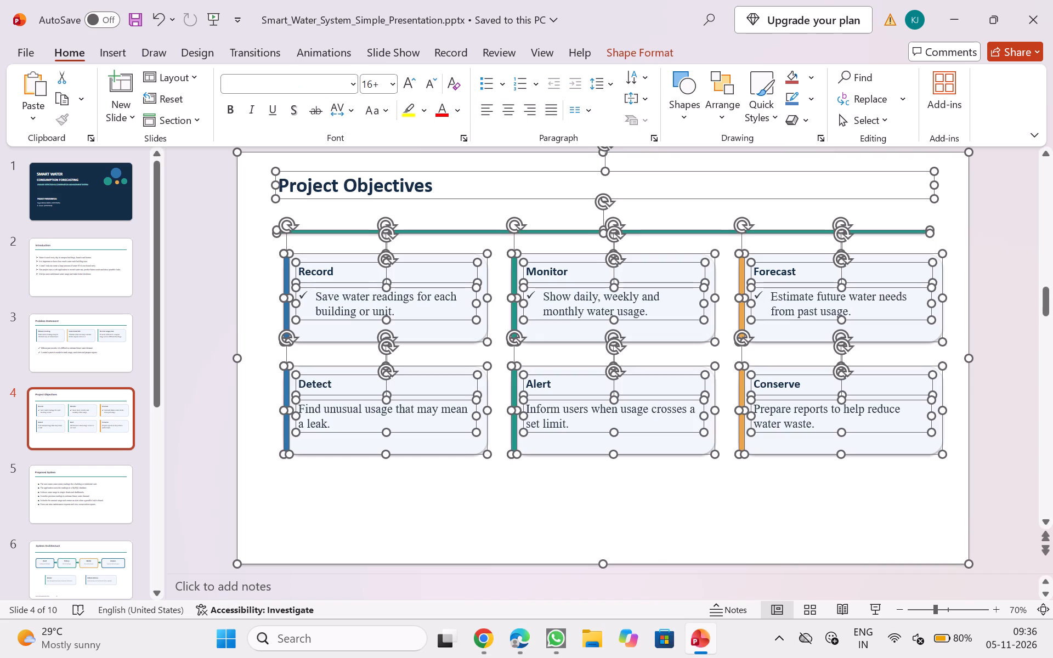
click(359, 414)
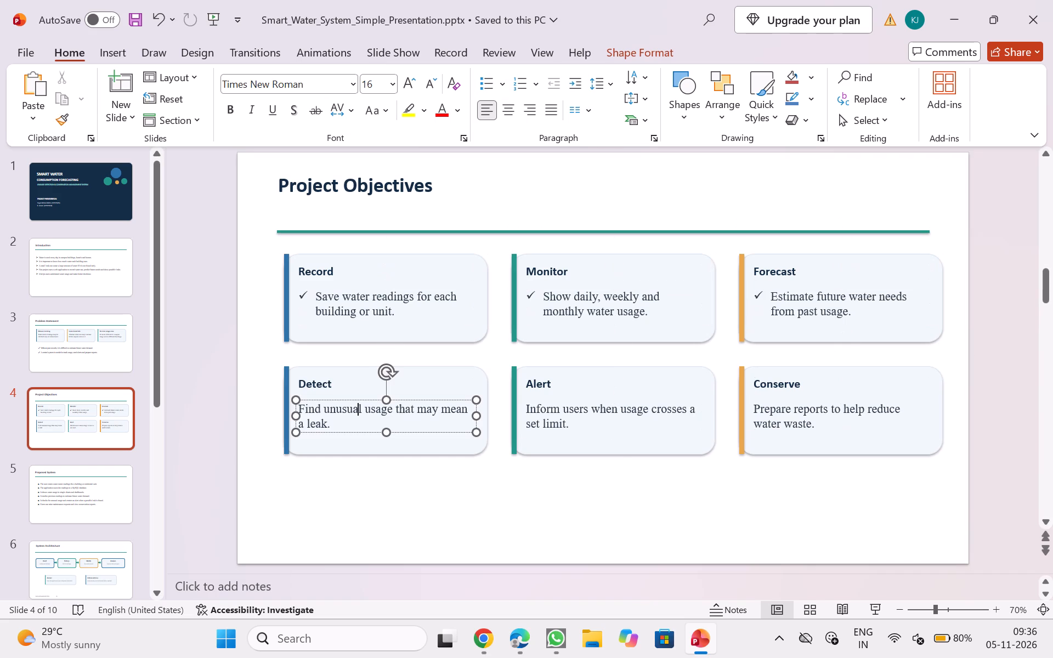
key(ctrl+a)
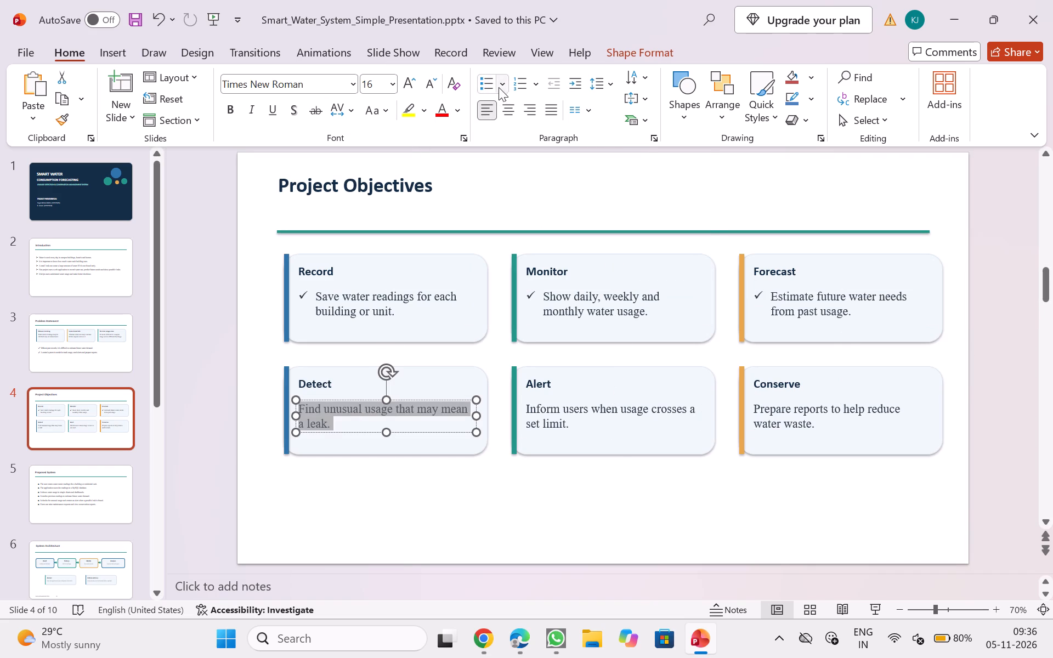
click(502, 84)
click(588, 285)
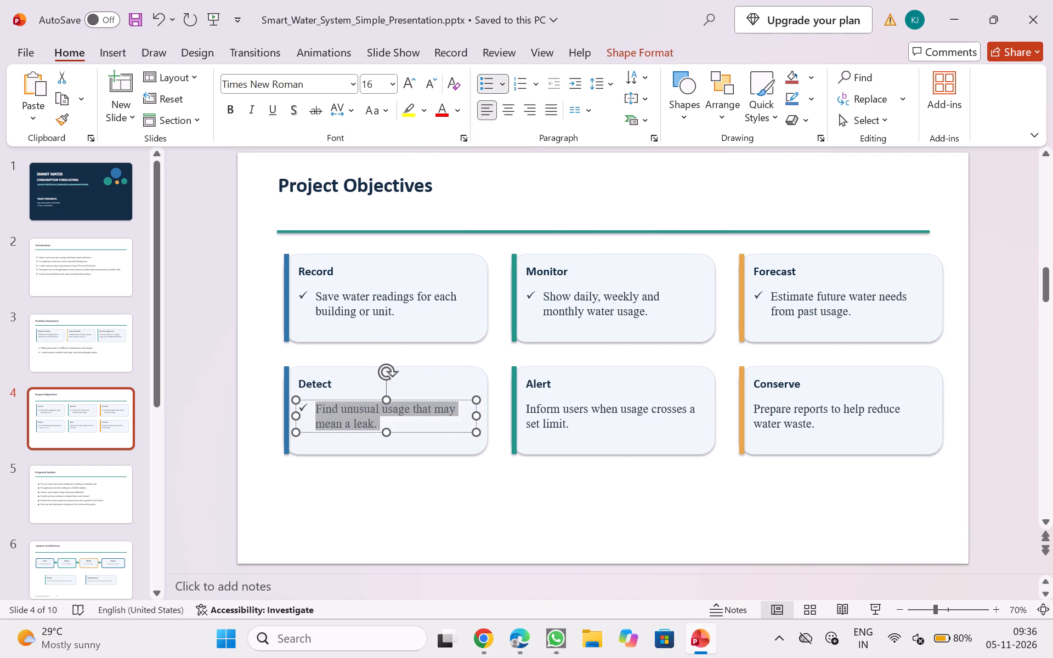
click(590, 423)
key(ctrl+a)
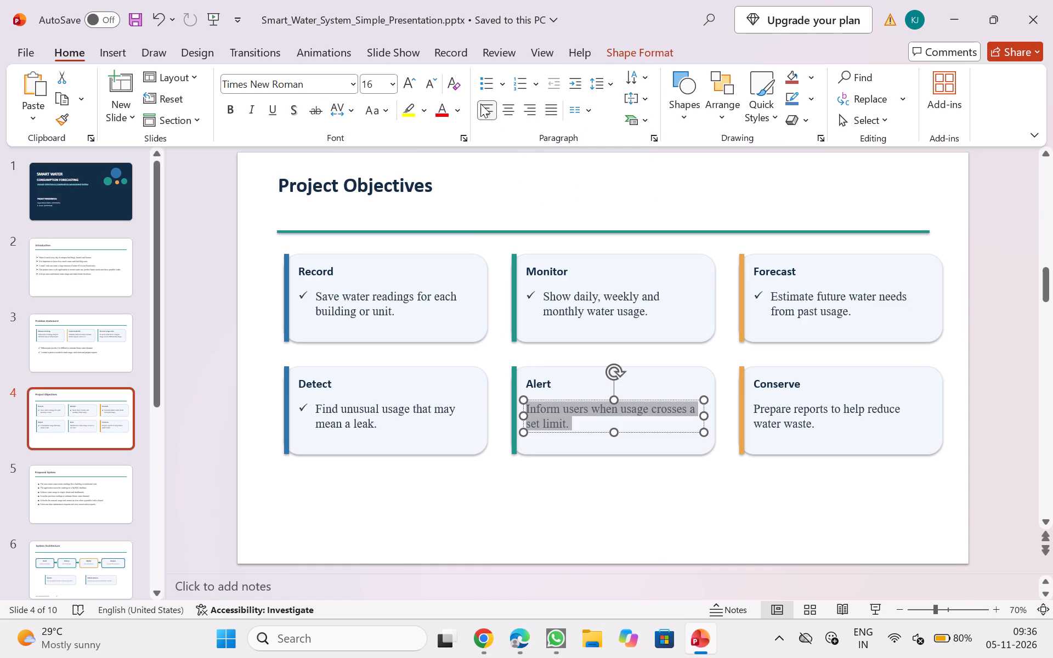
click(502, 74)
click(565, 269)
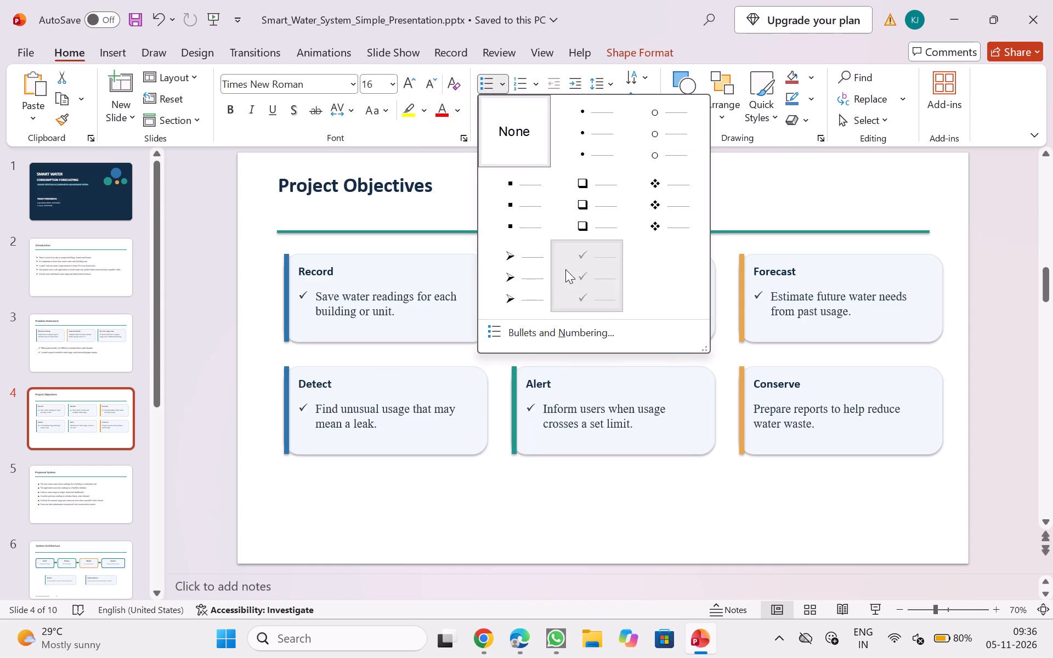
click(778, 415)
key(ctrl+a)
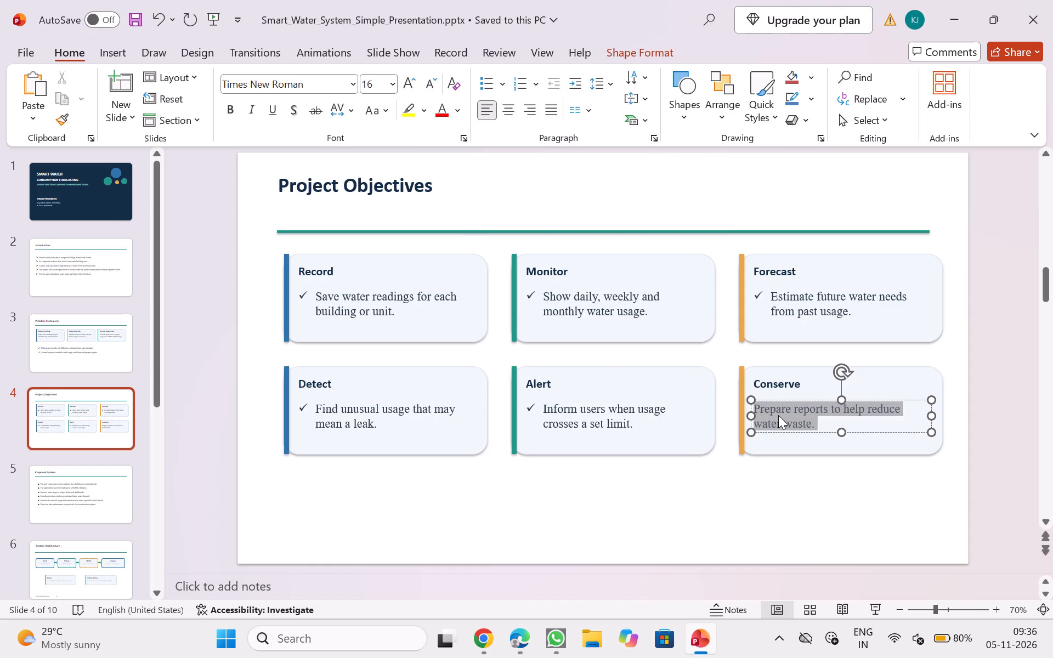
click(492, 83)
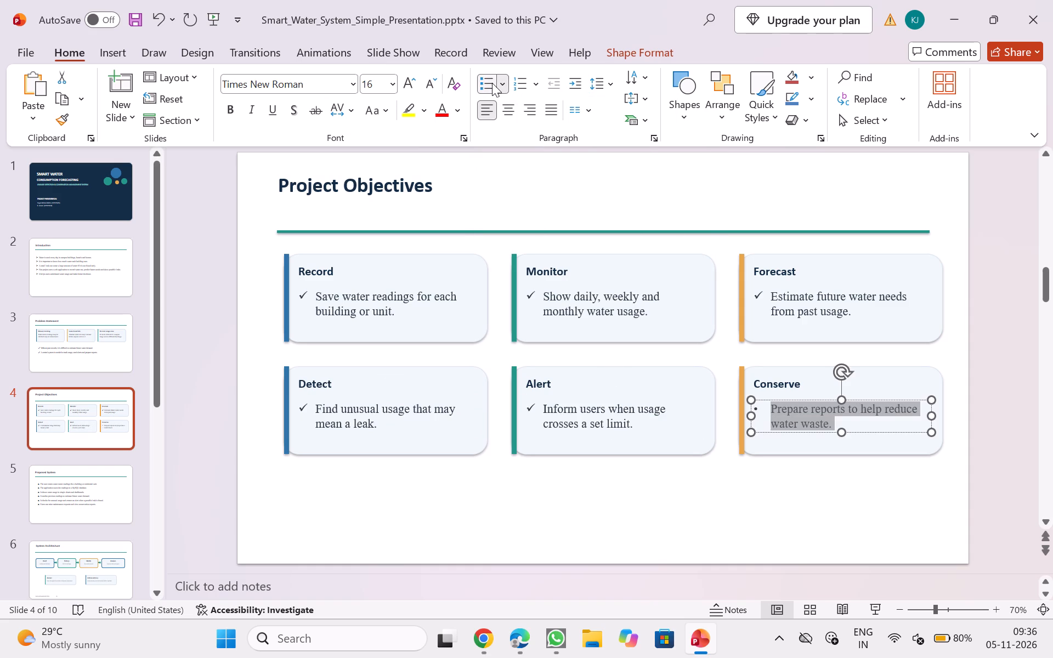
click(502, 81)
click(594, 294)
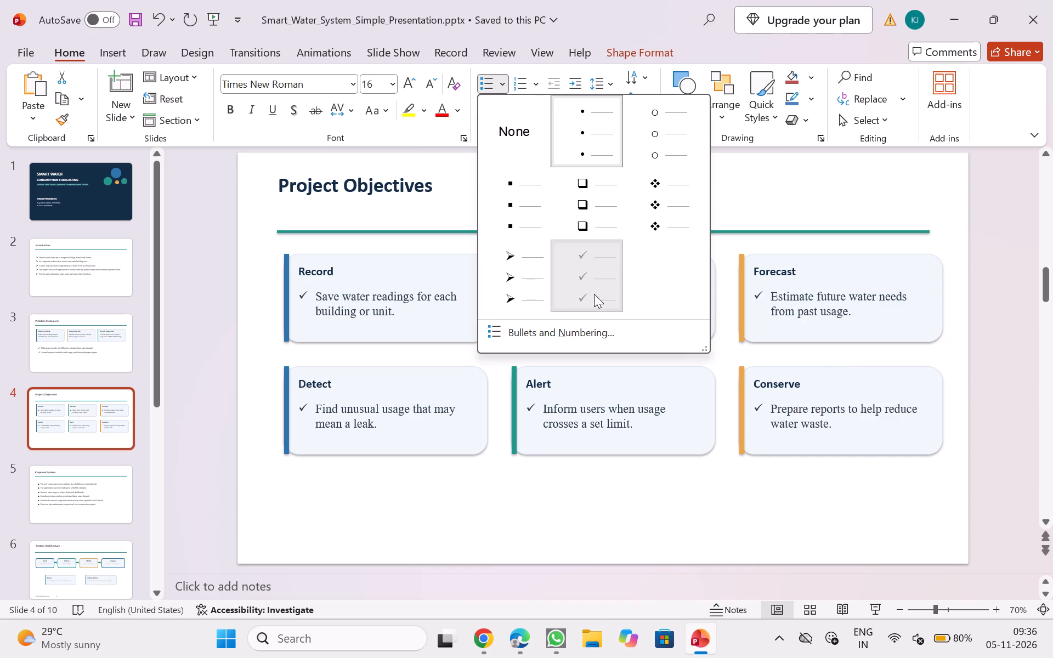
Review the slides after Project Objectives, from Proposed System through Workflow, Testing & Deployment, for remaining formatting and footer cleanup.
click(644, 495)
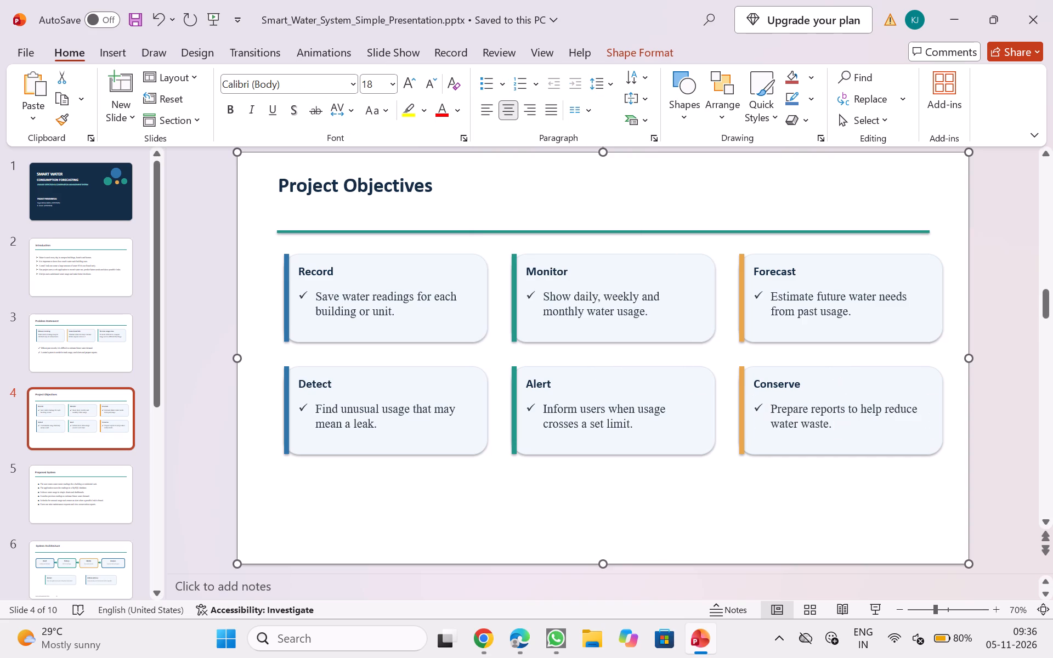
key(Down)
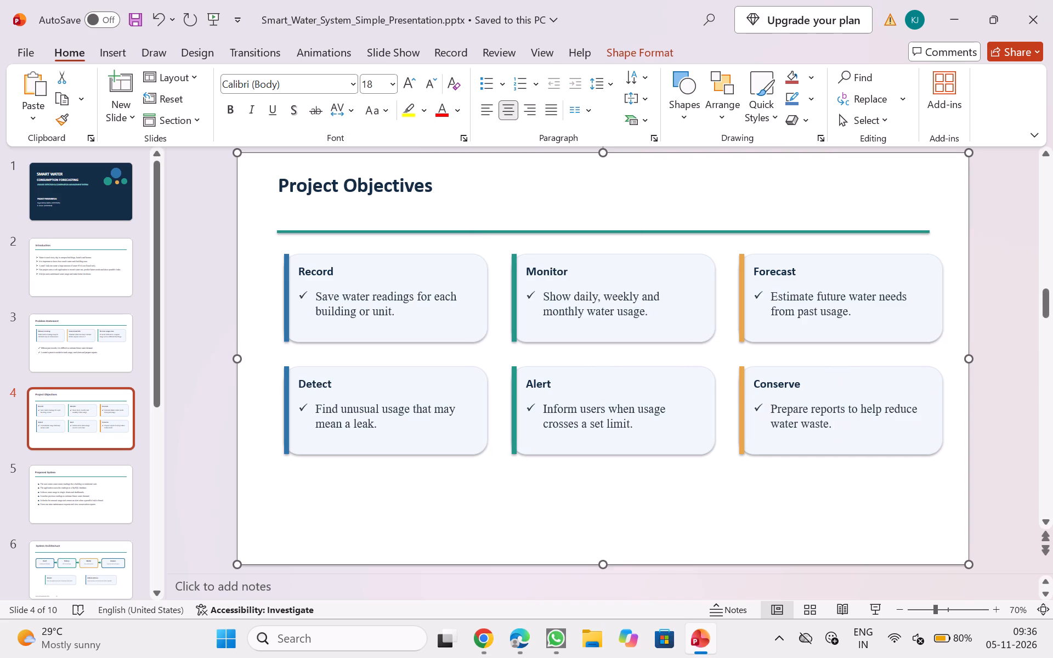
key(Down)
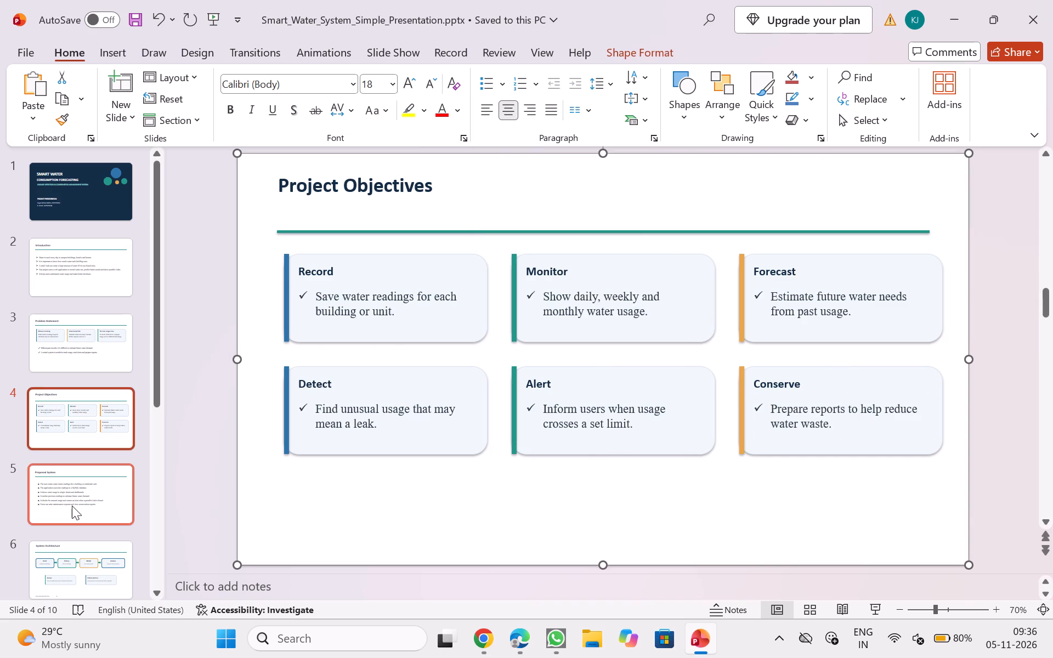
click(72, 506)
scroll(72, 506, down, 1)
click(72, 506)
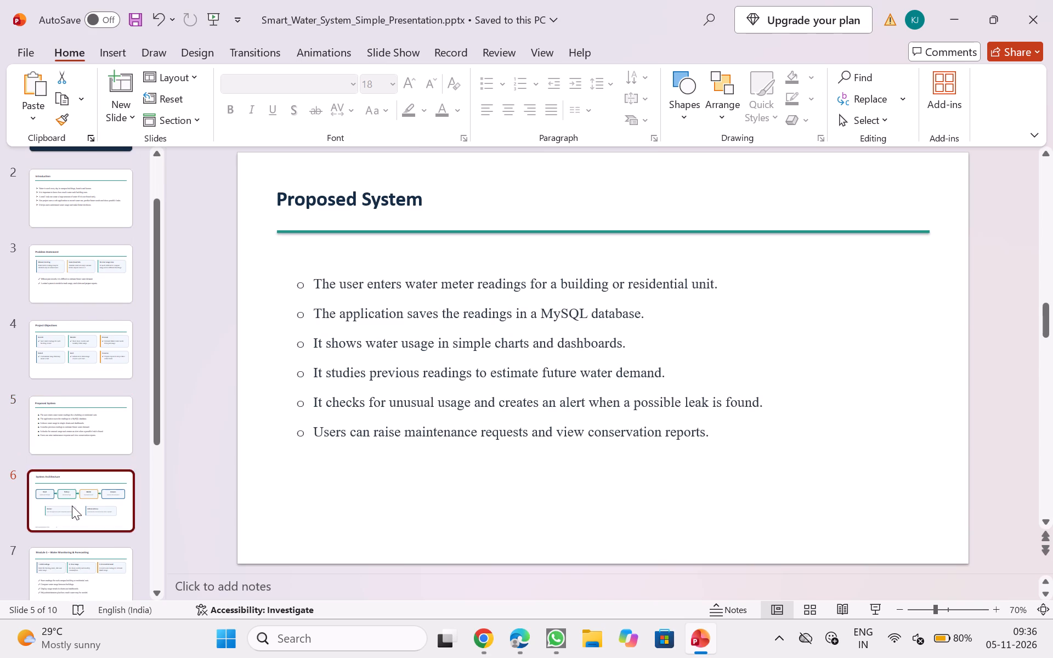
scroll(72, 506, down, 1)
click(72, 506)
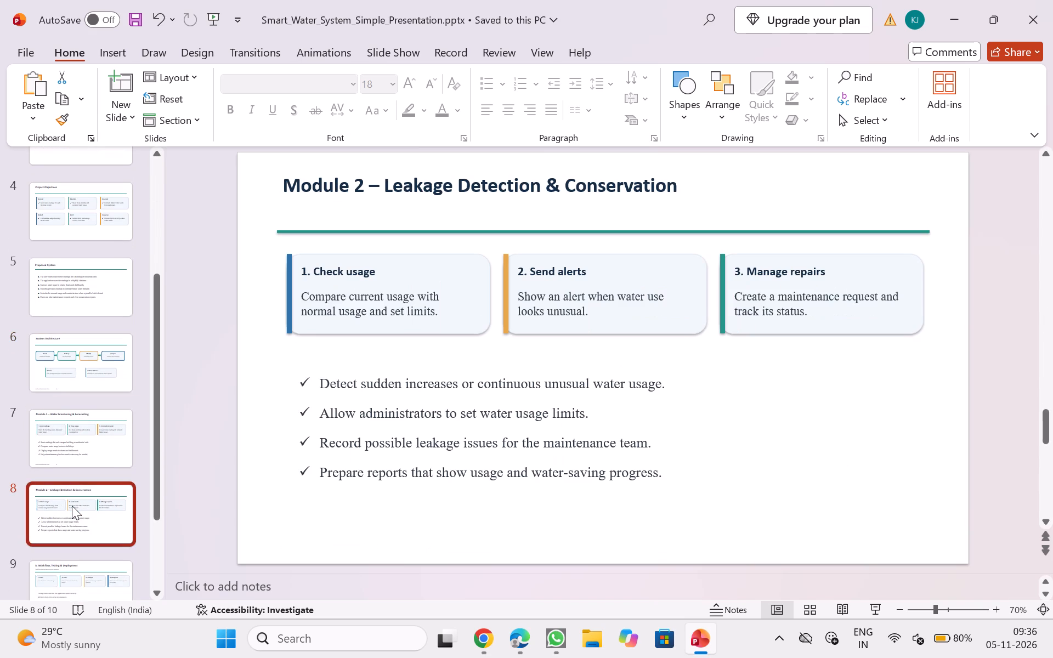
click(84, 439)
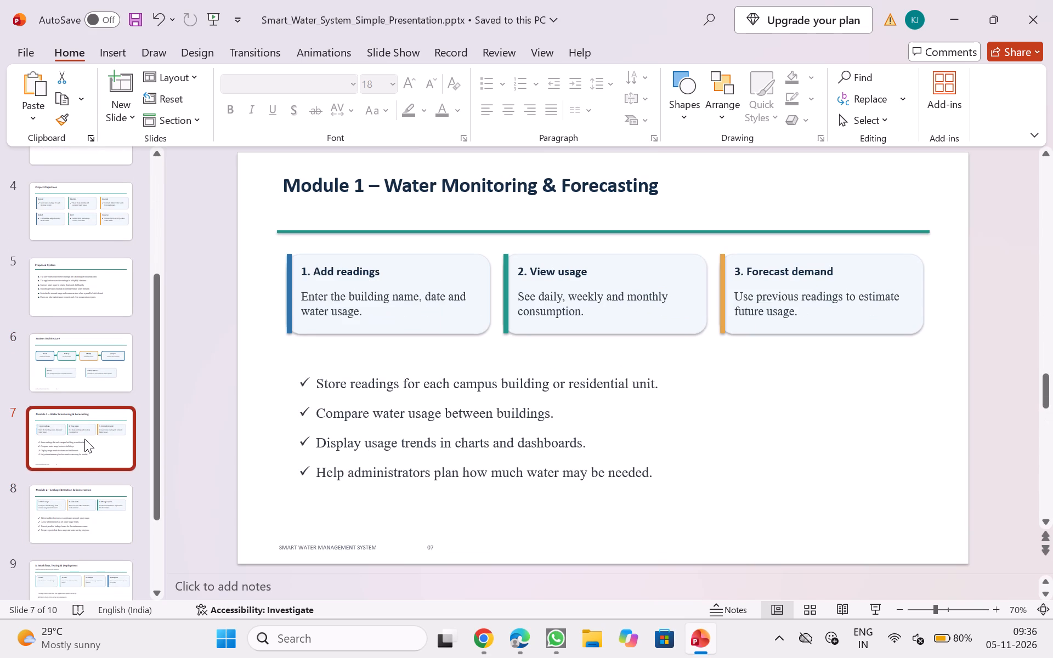
scroll(84, 439, down, 2)
click(87, 460)
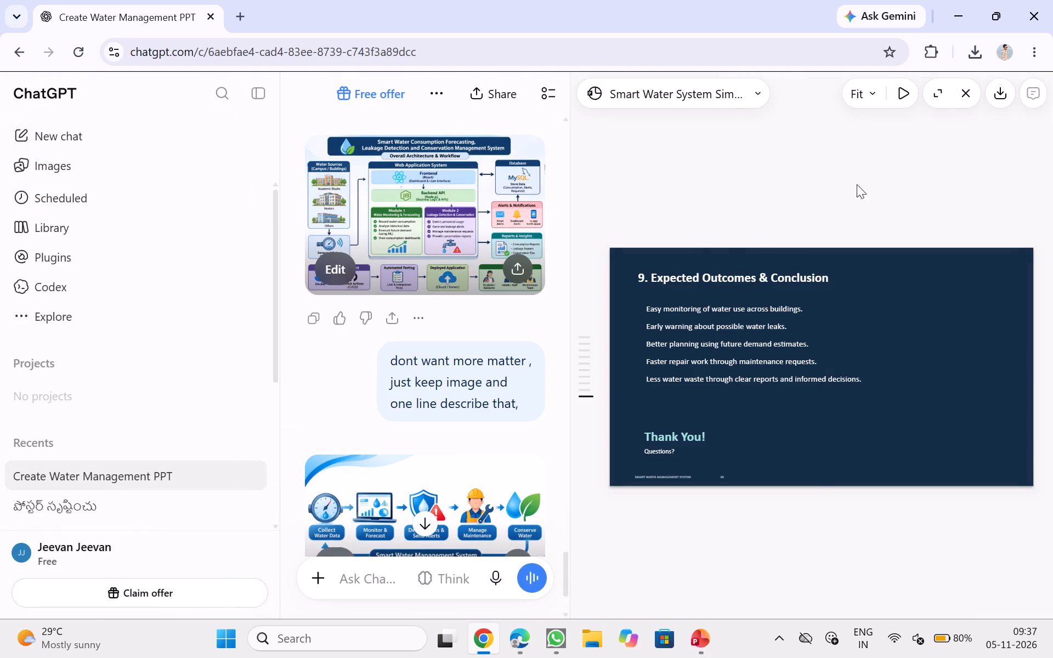
Copy the simplified Smart Water Management System image from the ChatGPT conversation.
scroll(476, 405, down, 1)
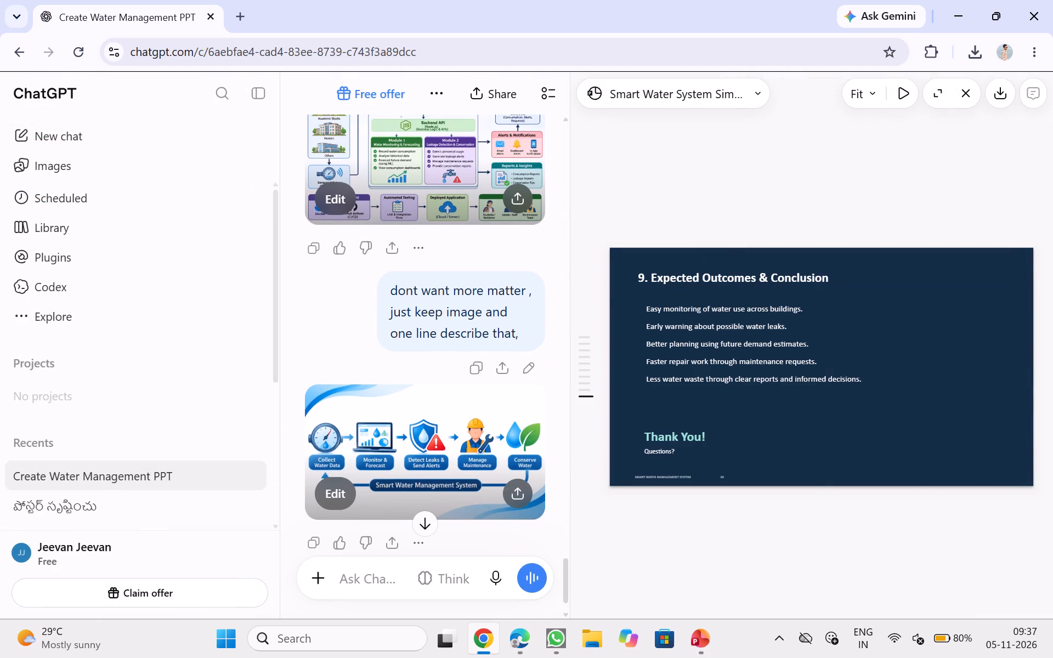
scroll(476, 405, down, 1)
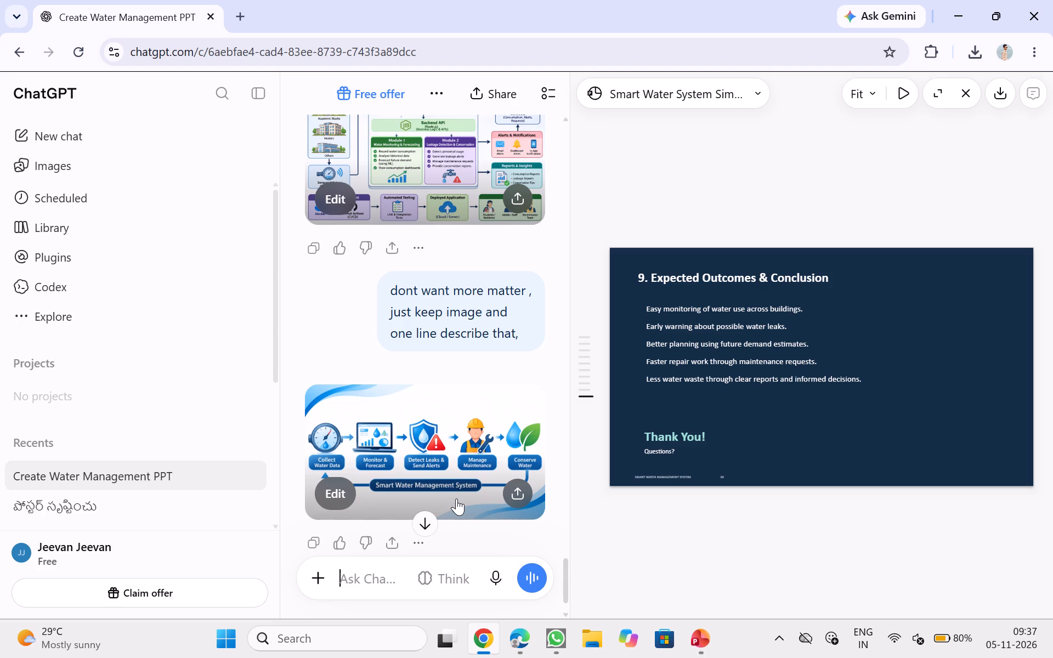
right_click(430, 463)
click(524, 300)
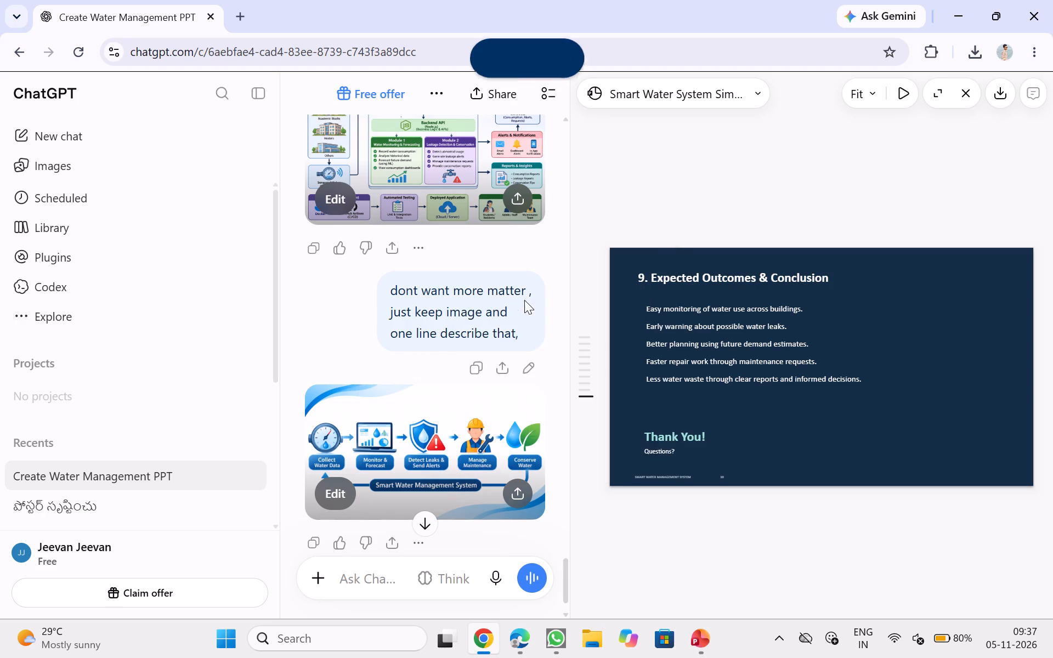
Switch to PowerPoint and delete the "SMART WATER MANAGEMENT SYSTEM 06" footer text box from the System Architecture slide.
click(704, 657)
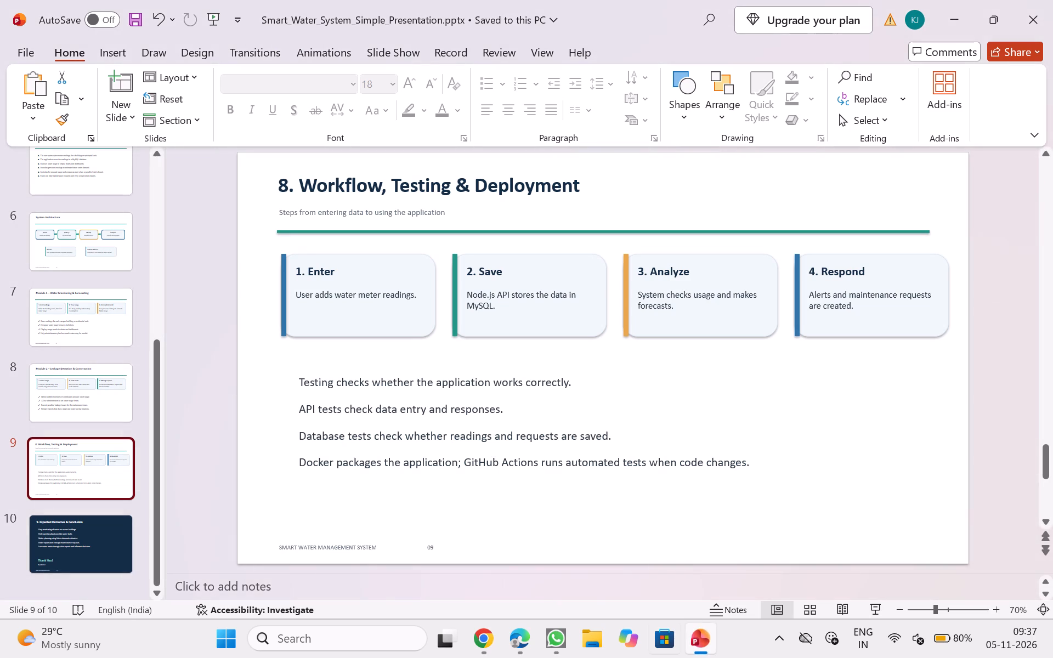
scroll(52, 219, up, 1)
click(52, 219)
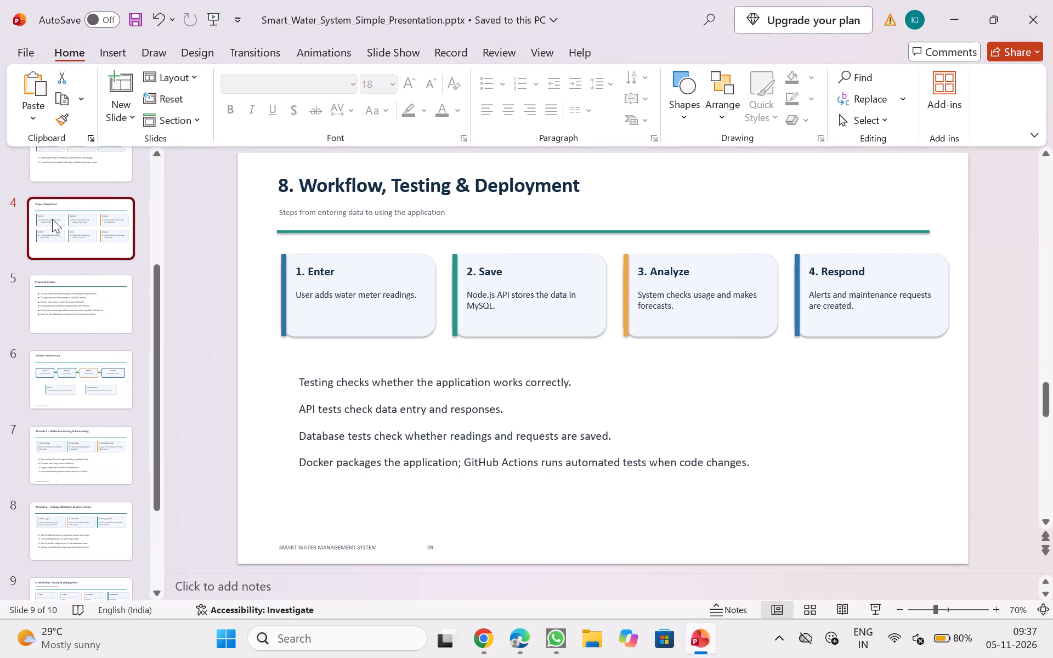
click(72, 378)
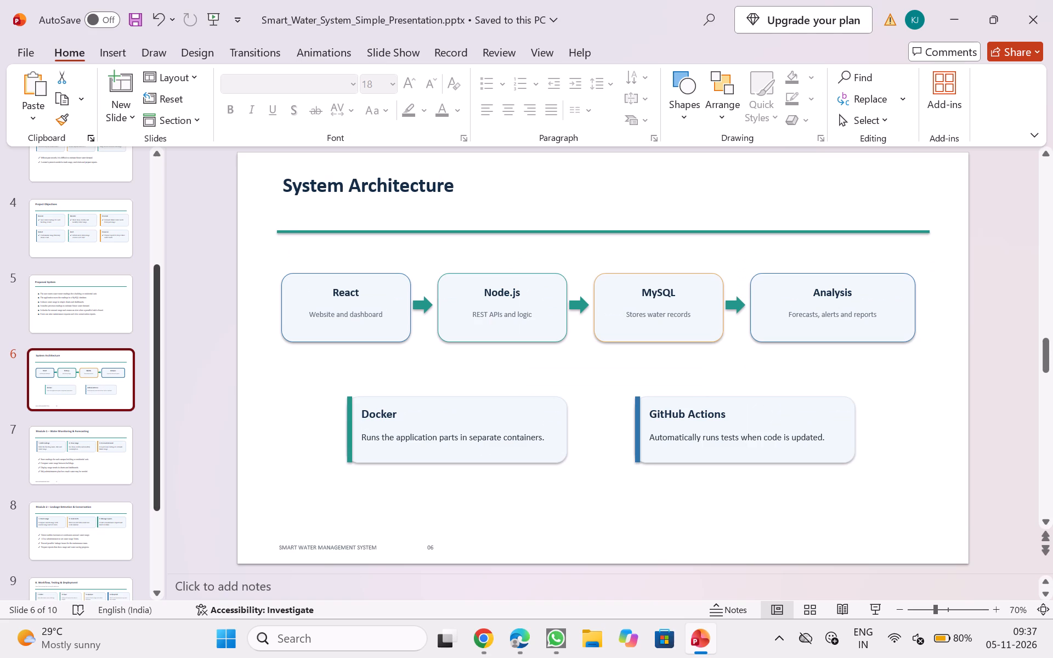
click(381, 550)
click(378, 542)
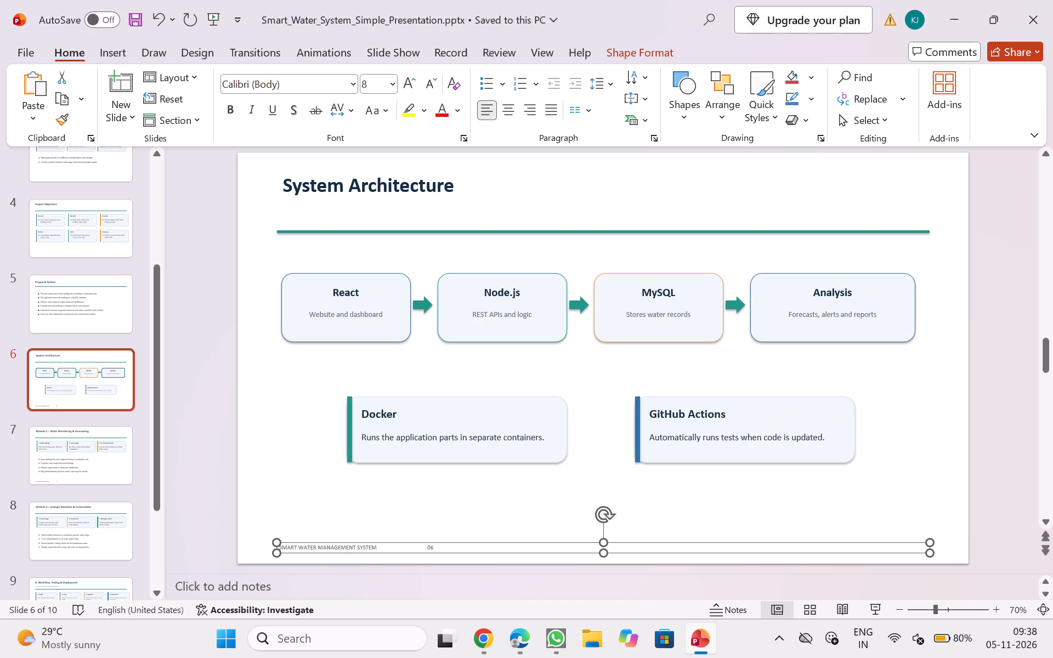
key(Delete)
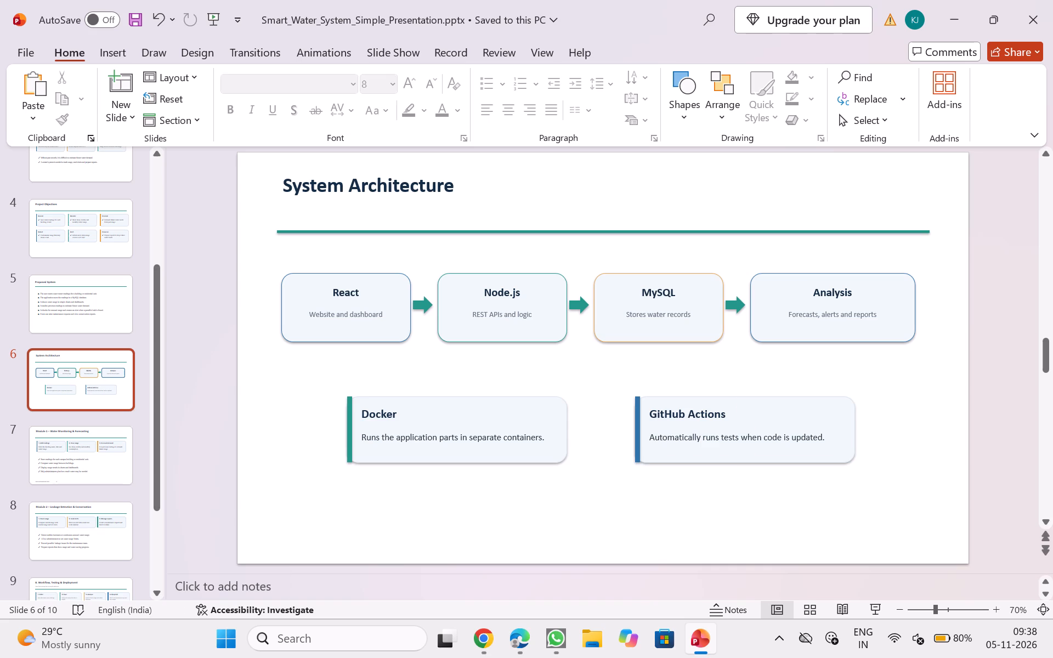
Delete the GitHub Actions card from the System Architecture slide, including its background, heading, description and blue accent bar.
click(682, 448)
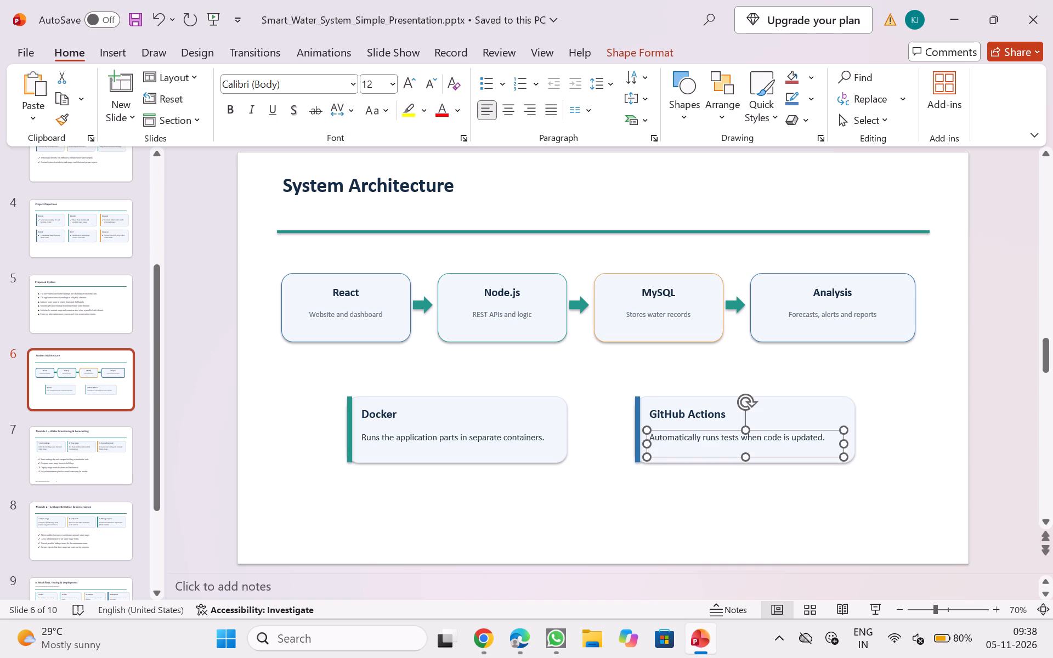
click(688, 404)
key(Delete)
click(692, 414)
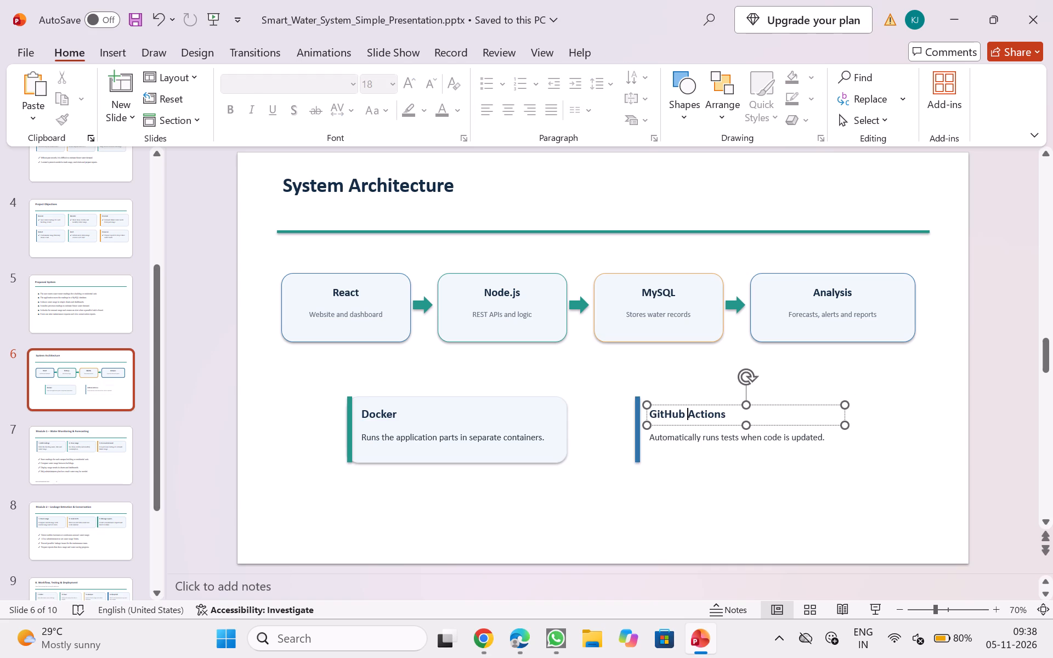
key(Delete)
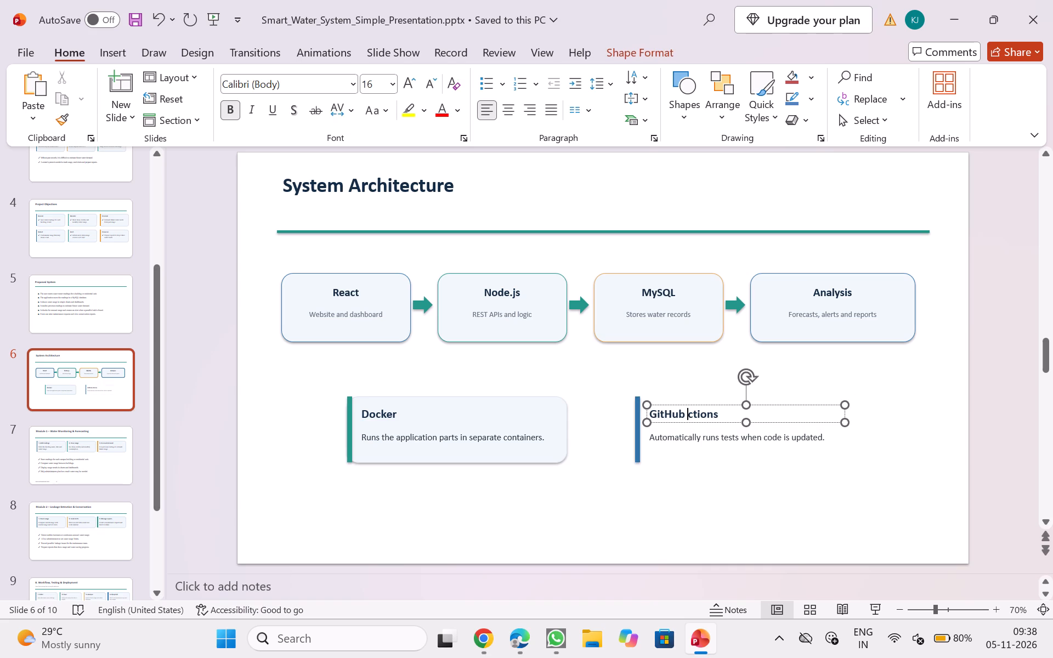
click(693, 406)
key(Delete)
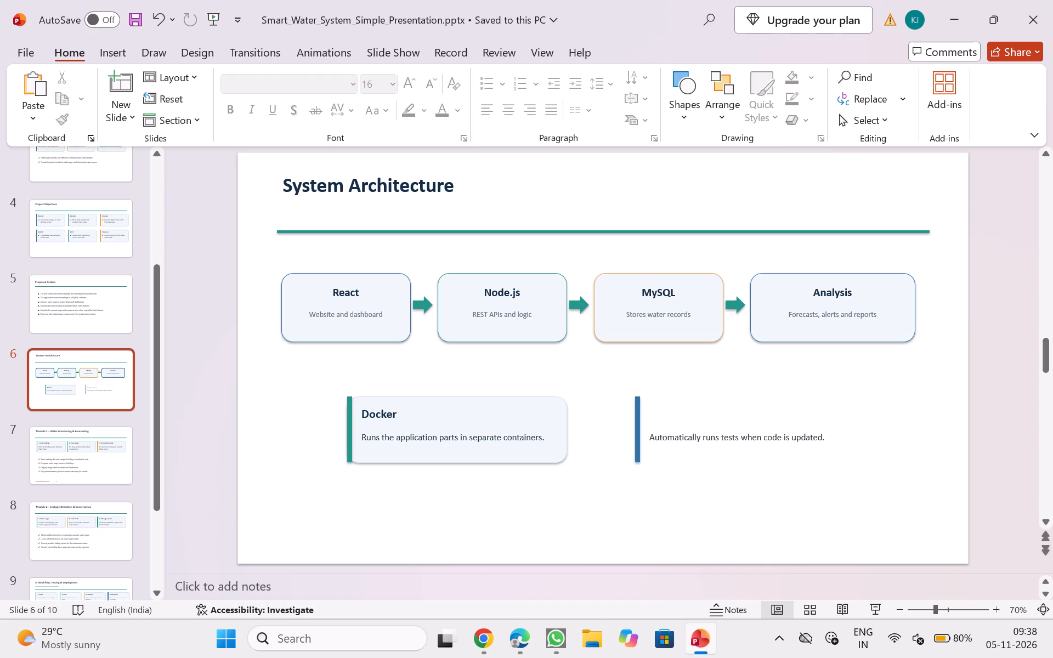
click(711, 440)
click(711, 429)
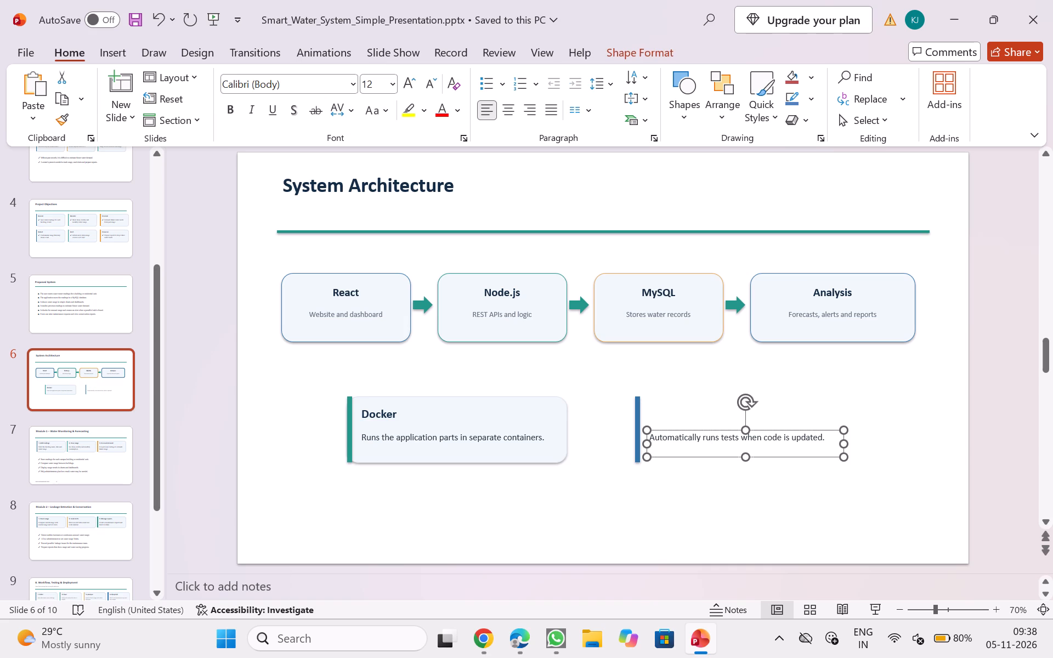
key(Delete)
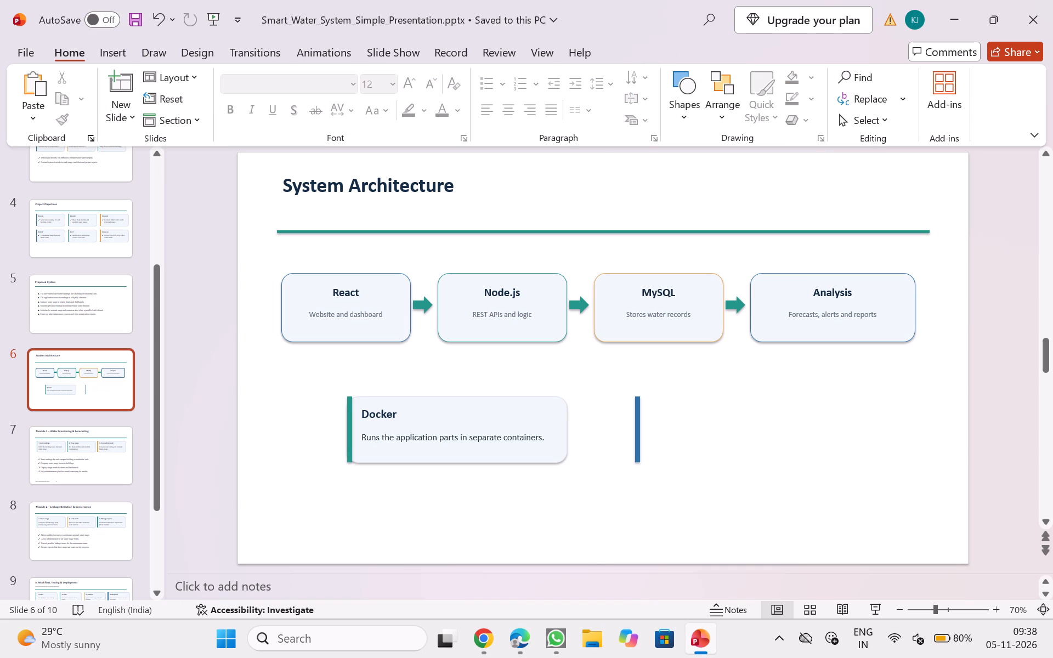
click(641, 433)
click(639, 433)
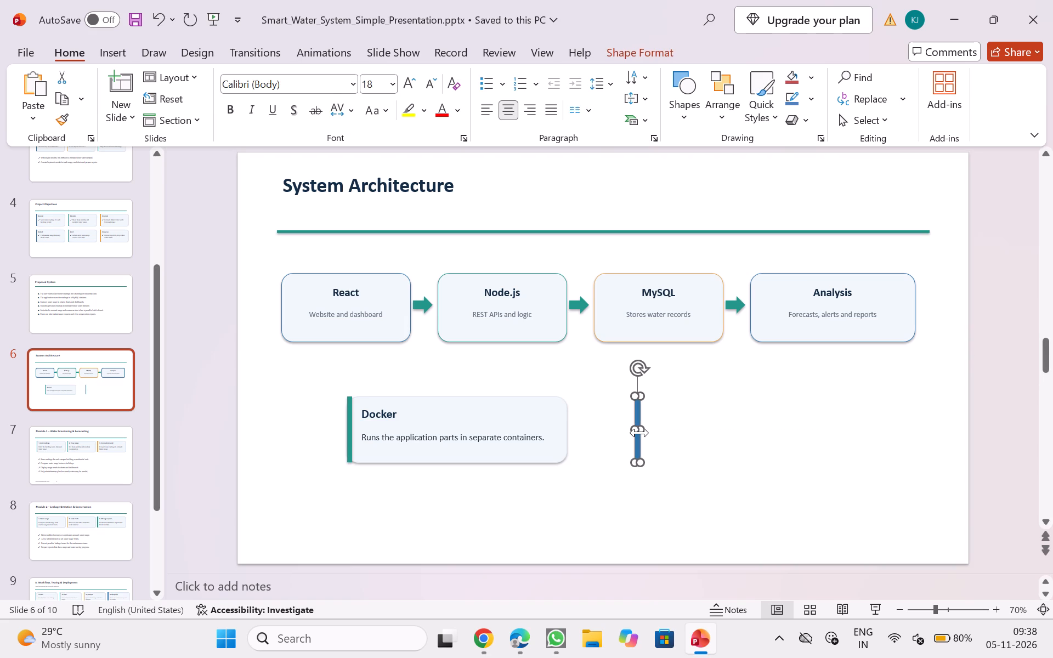
key(Delete)
Delete the Docker card from the System Architecture slide, including its background, description, heading and green accent bar.
click(491, 413)
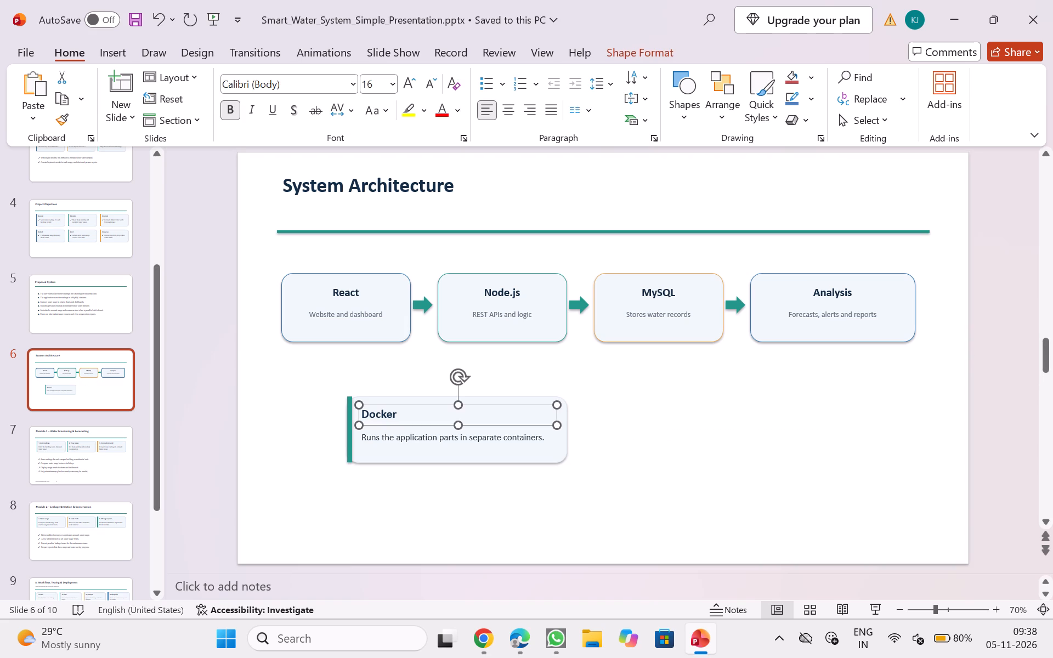
click(506, 398)
key(Delete)
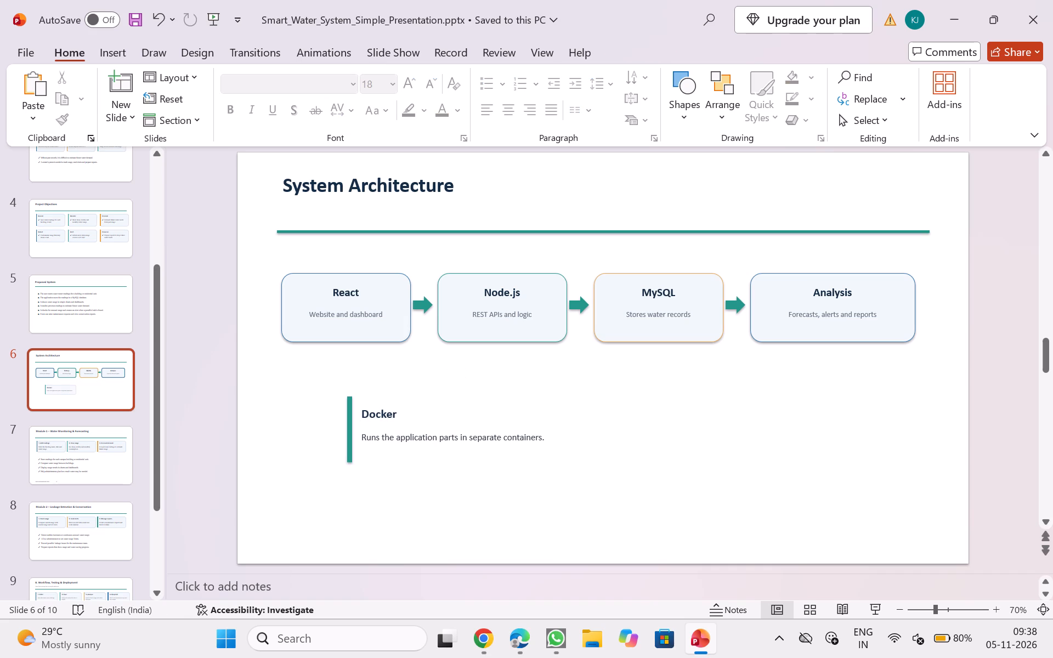
drag(453, 445, 452, 452)
key(Delete)
click(395, 411)
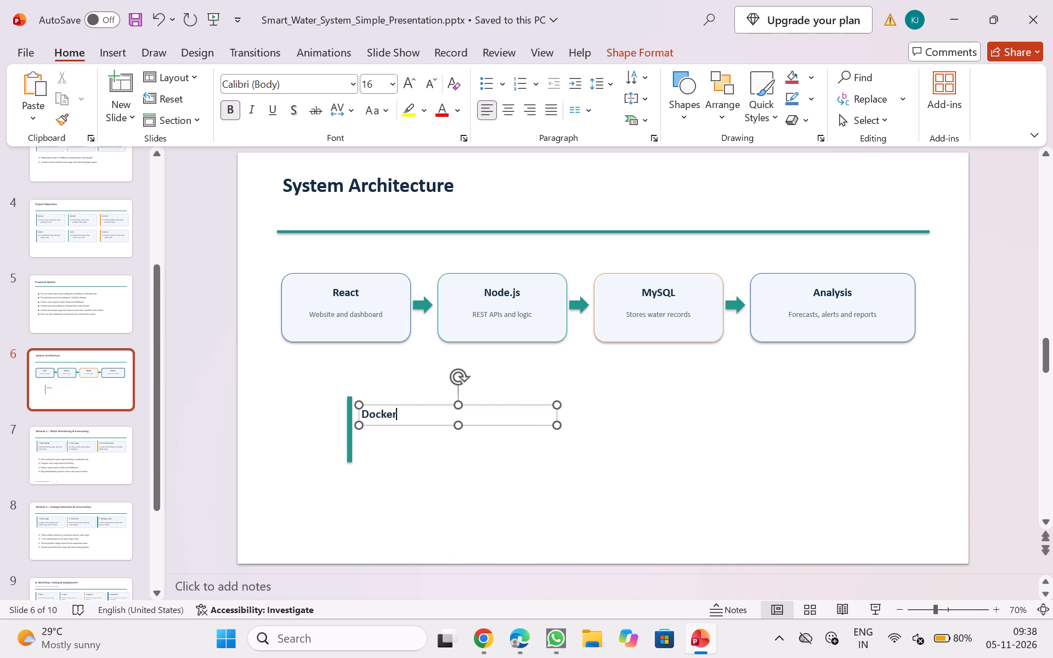
click(391, 404)
key(Delete)
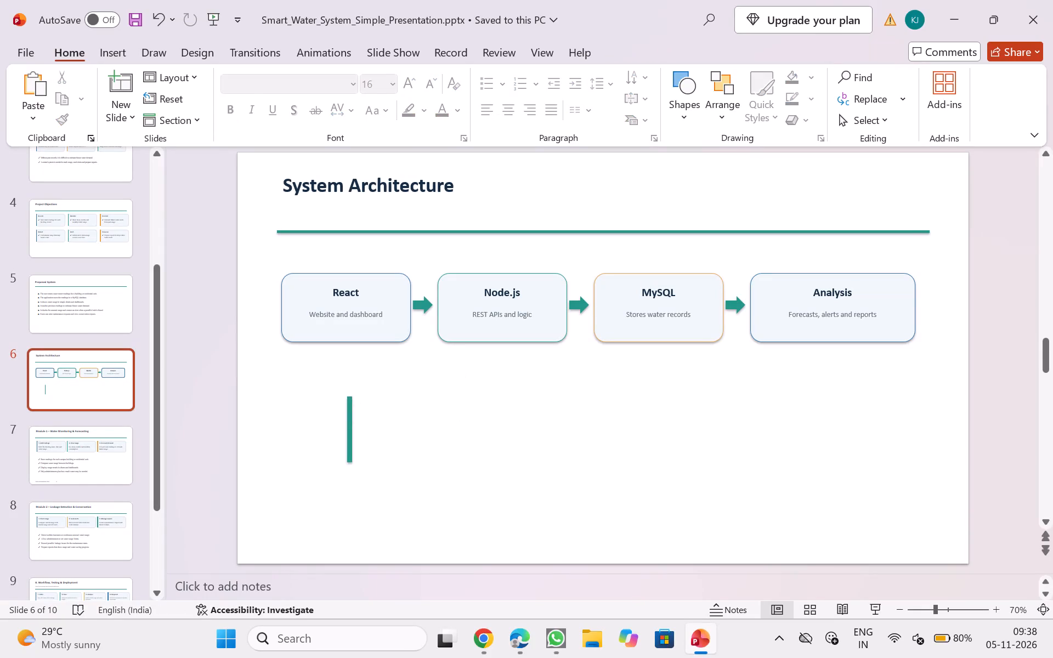
click(347, 413)
key(BackSpace)
Shift the React box's background shape slightly upward on the System Architecture slide.
click(370, 328)
click(370, 328)
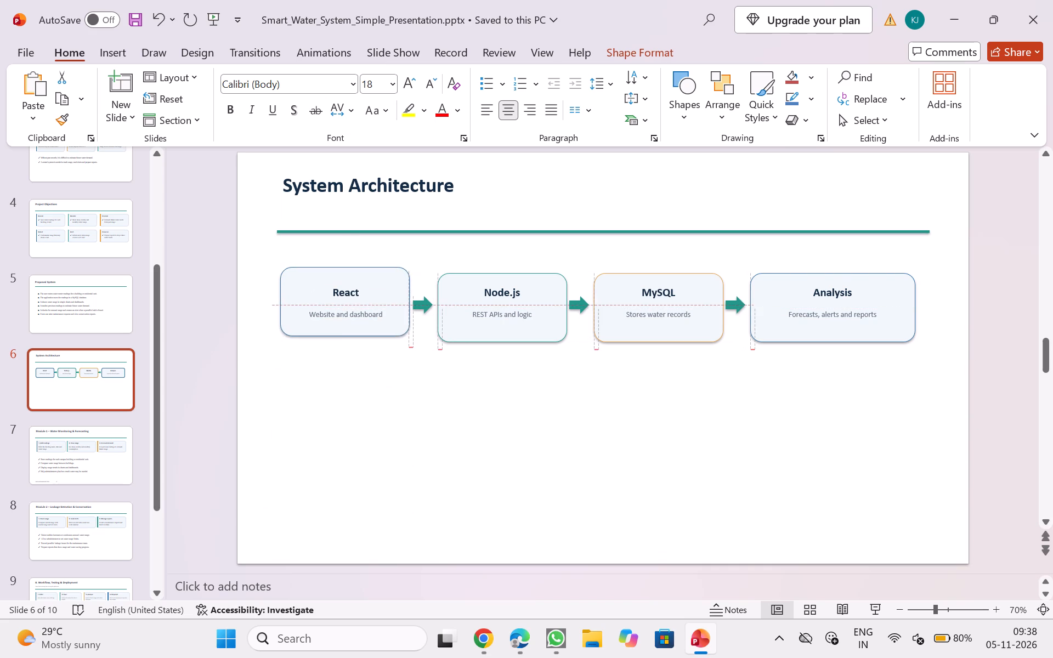
click(420, 449)
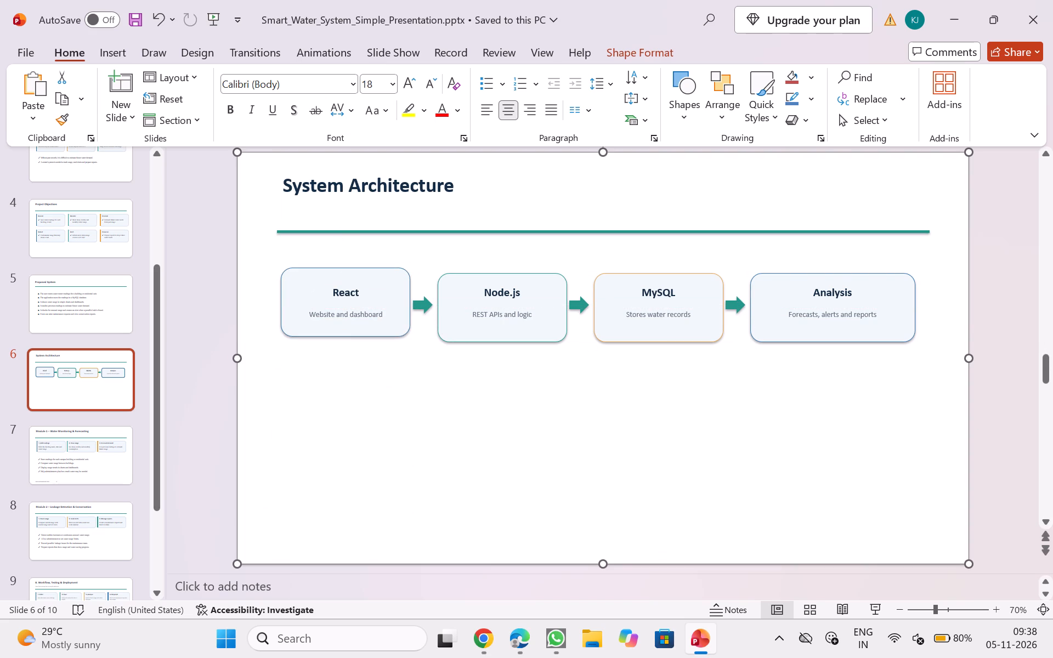
Paste the copied water management flow image onto the System Architecture slide, shrink it to about 8.49 × 15.09 cm and place it below the boxes.
key(ctrl+v)
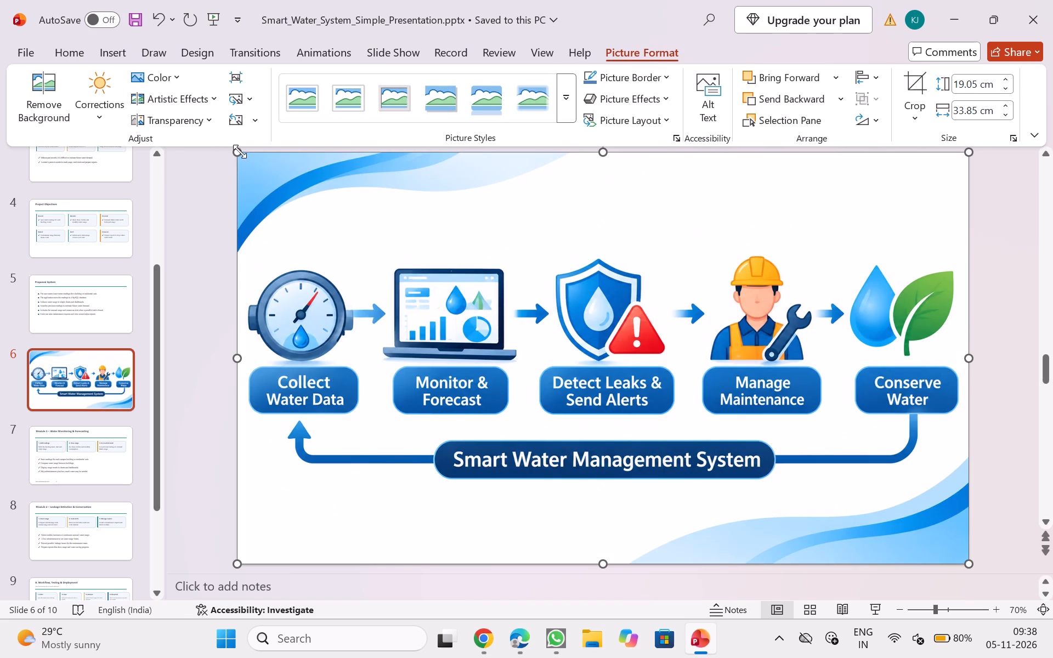
drag(238, 151, 633, 424)
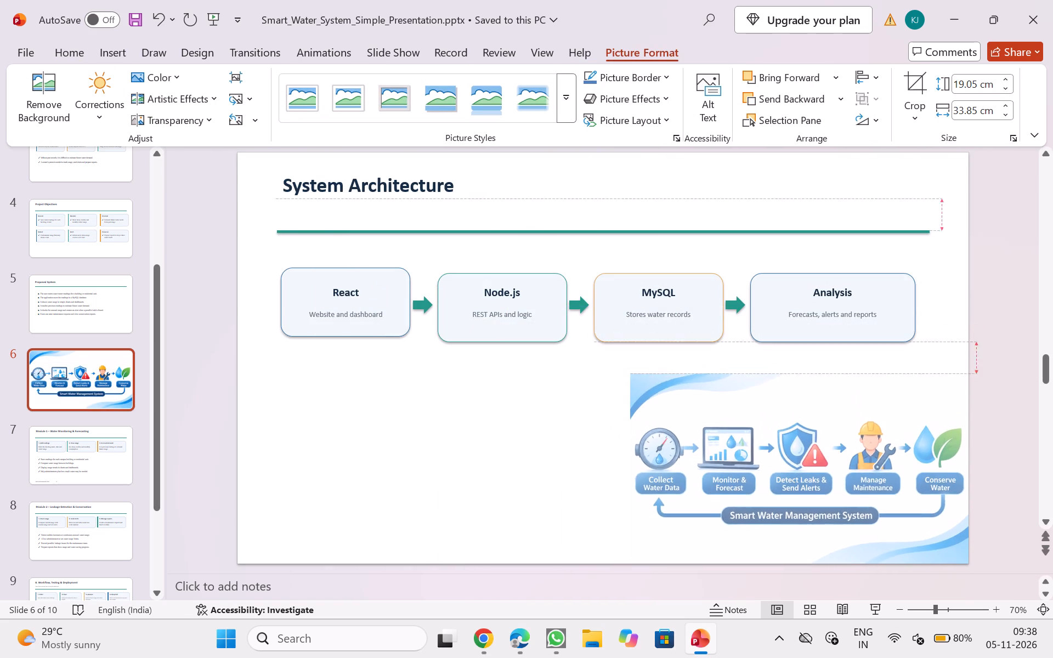
drag(633, 424, 643, 427)
drag(773, 447, 621, 444)
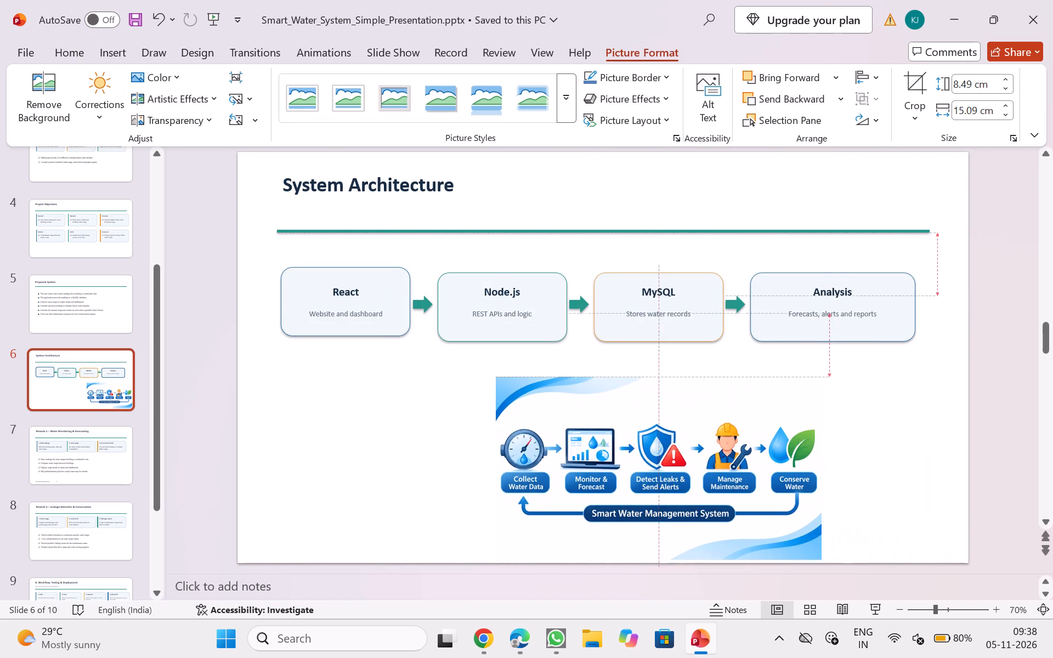
drag(621, 444, 614, 445)
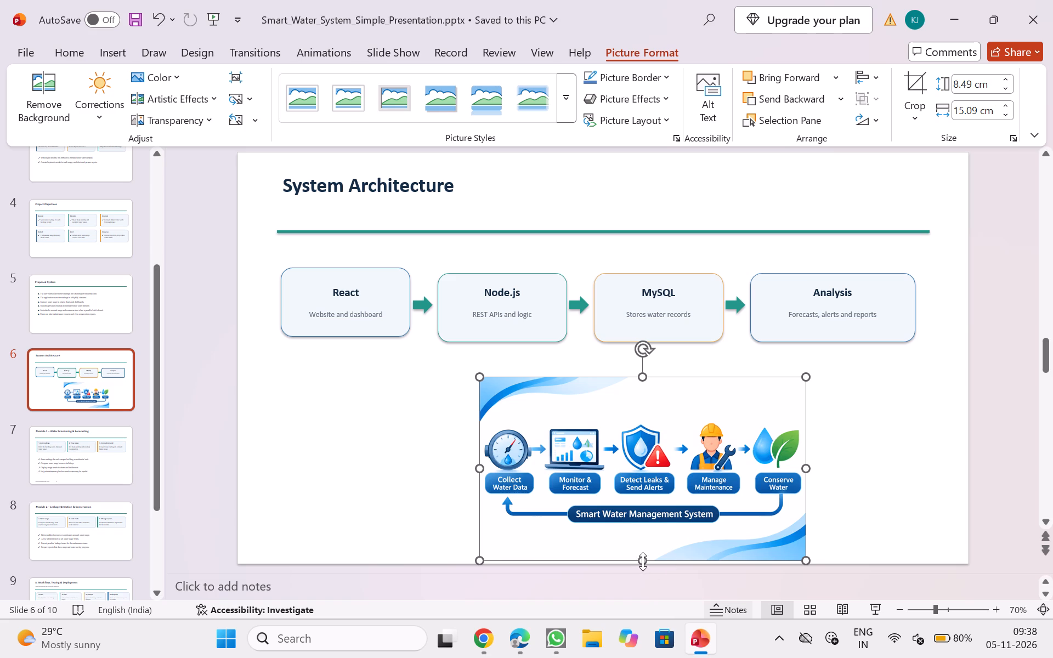
Stretch the flow image to about 8.4 cm high and 29.13 cm wide so it spans the area beneath the box row.
drag(643, 561, 641, 507)
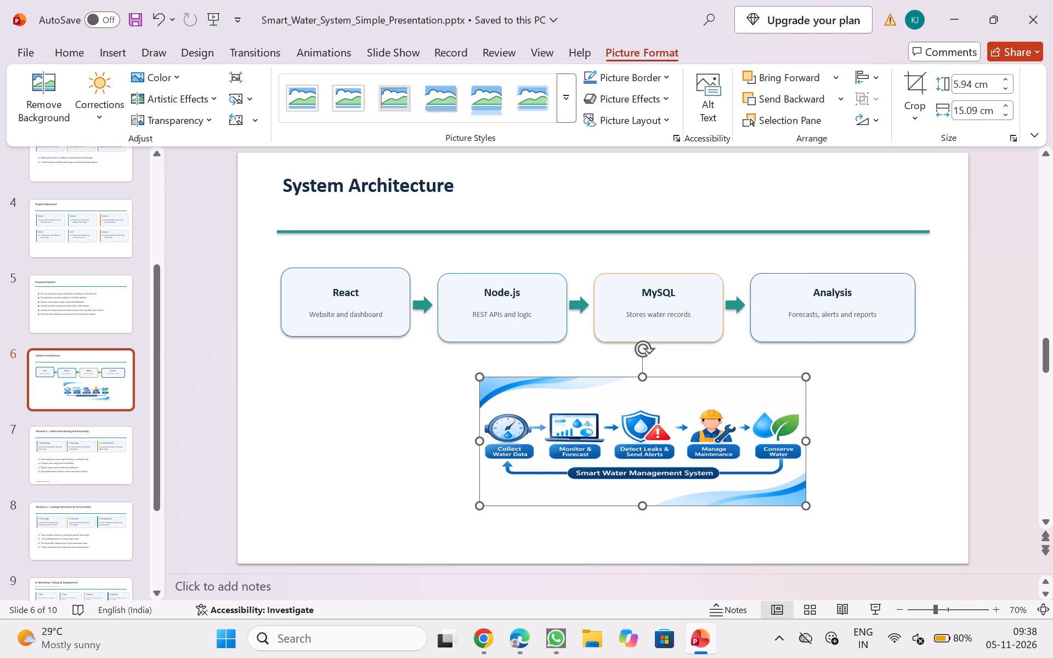
drag(482, 441, 327, 449)
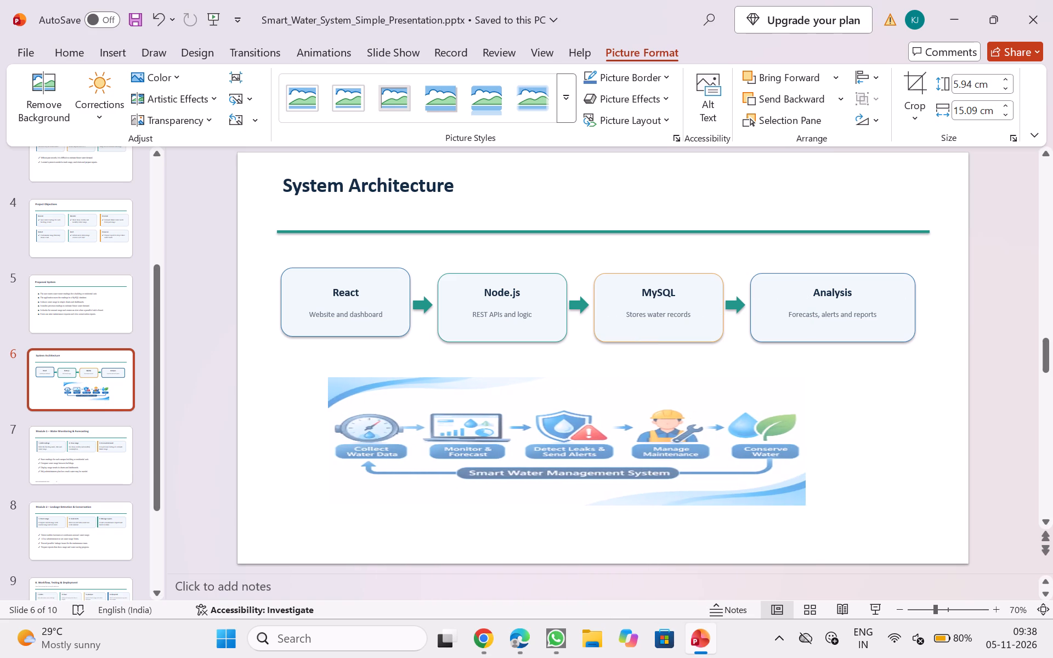
drag(327, 449, 288, 460)
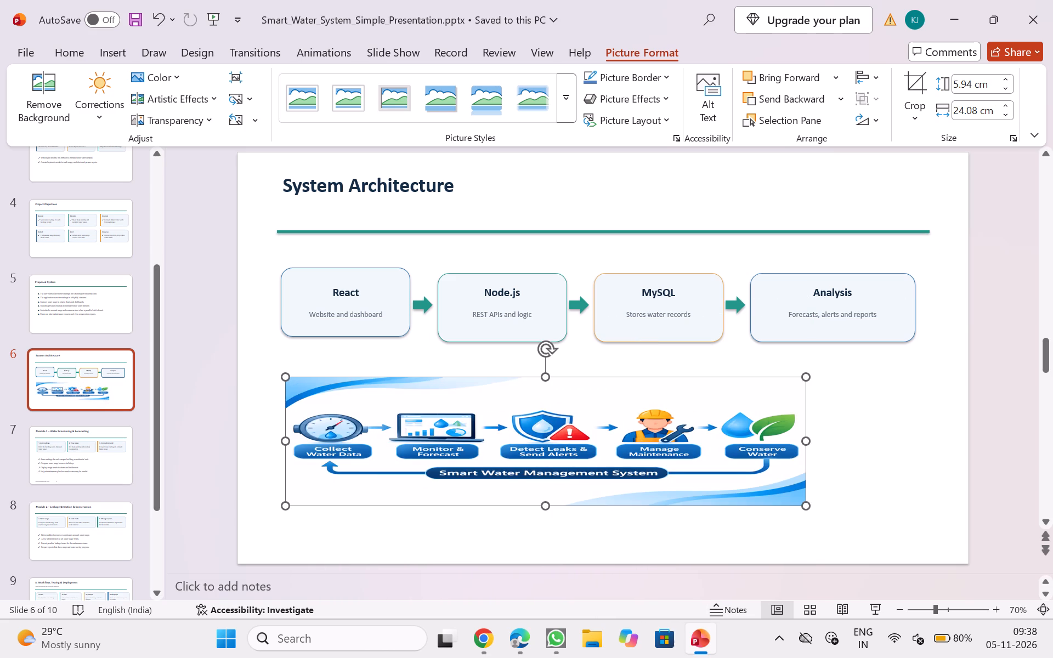
drag(546, 507, 547, 535)
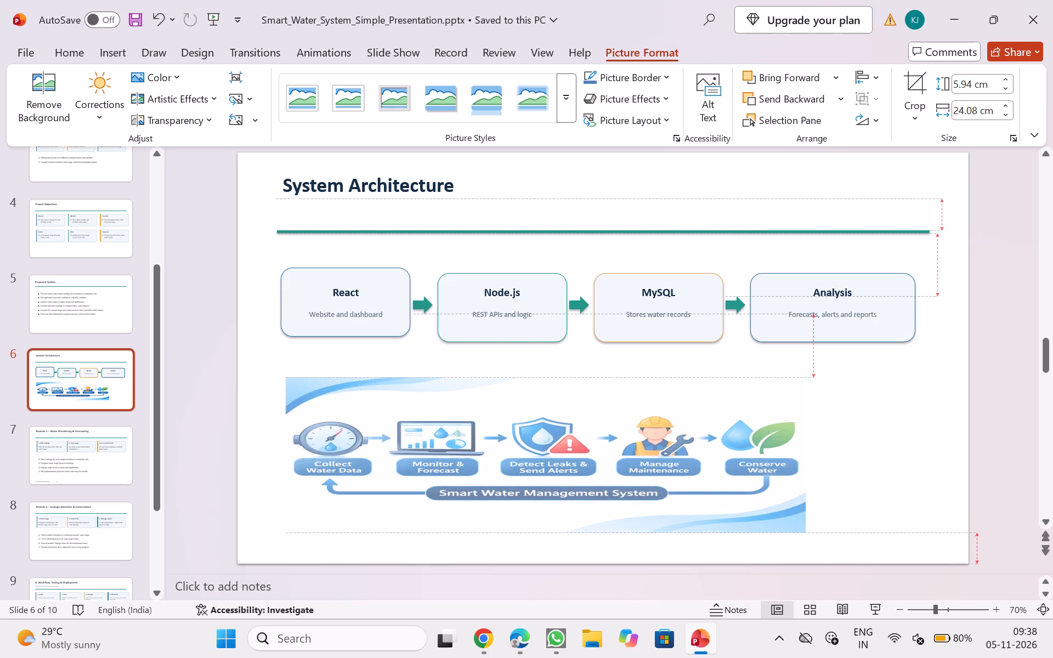
drag(547, 535, 548, 536)
drag(806, 455, 928, 453)
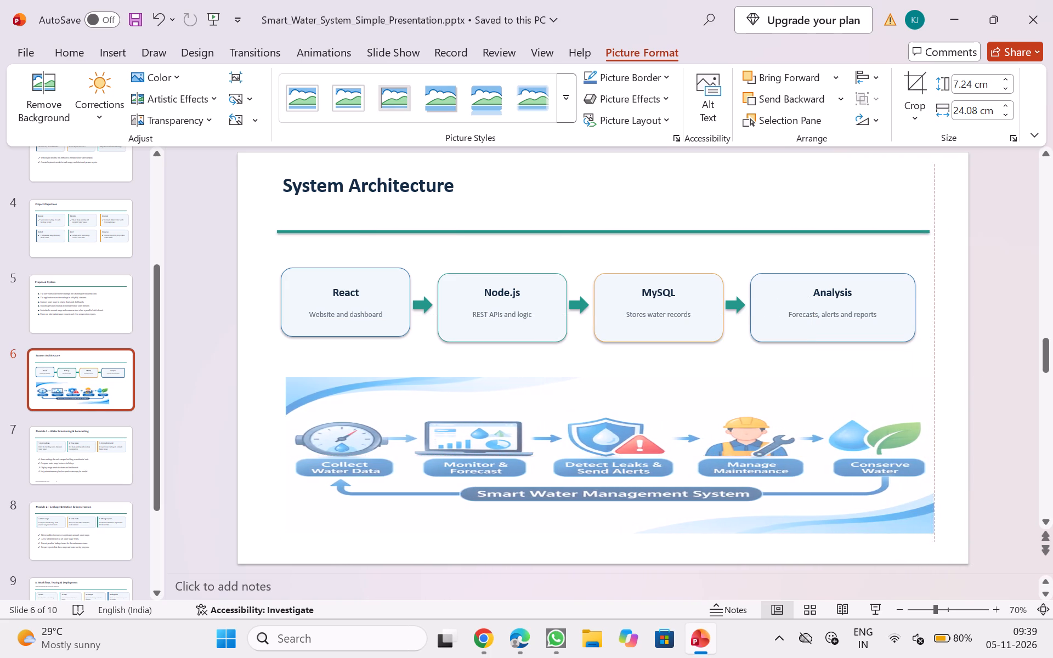
drag(928, 453, 914, 457)
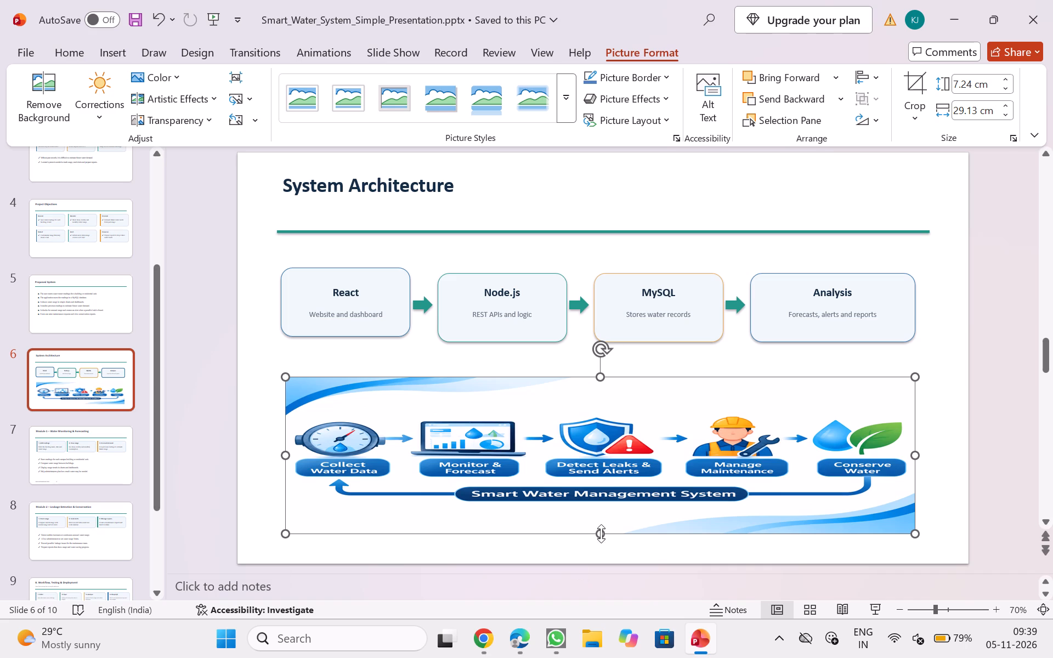
drag(601, 534, 604, 558)
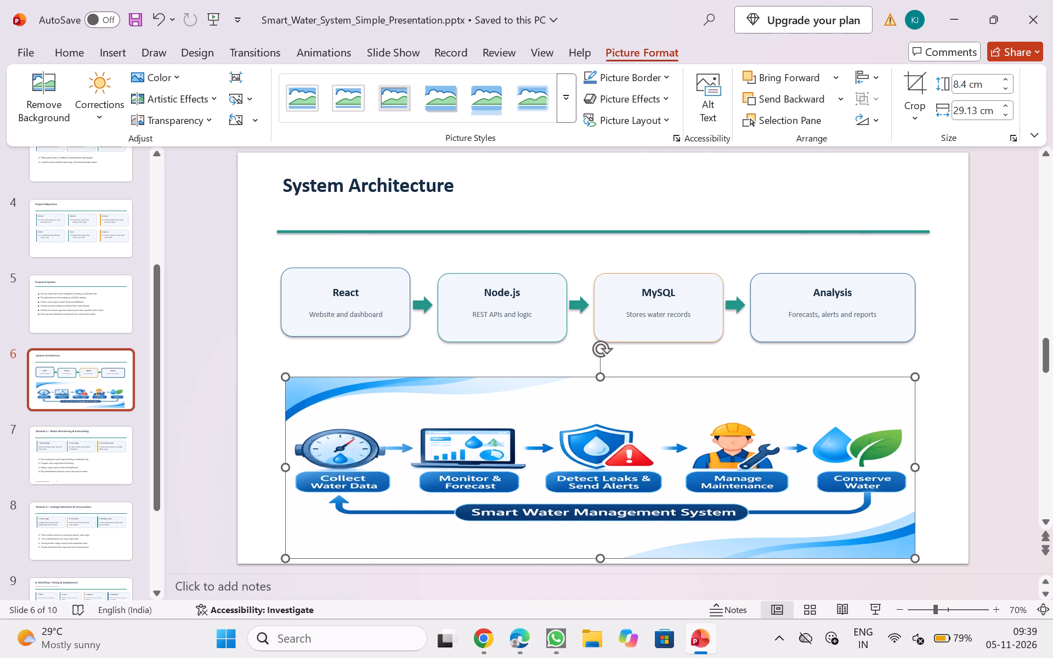
Move the green divider line up to sit just beneath the System Architecture title.
click(428, 232)
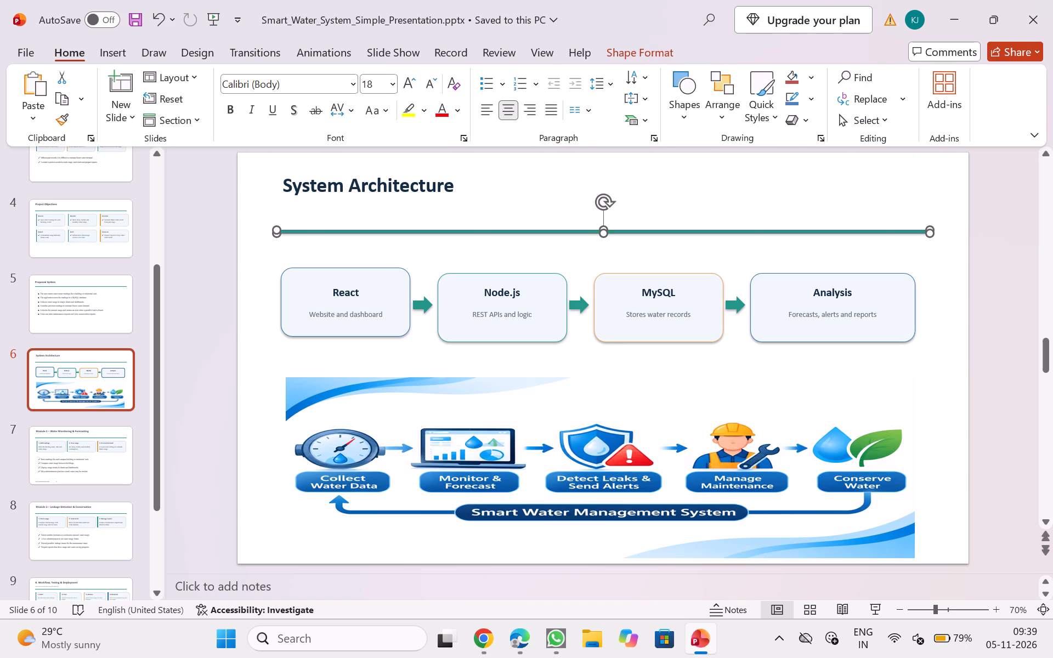
drag(435, 230, 433, 205)
Move the React card up near the divider line, including its heading, background shape and "Website and dashboard" description.
click(392, 282)
click(392, 282)
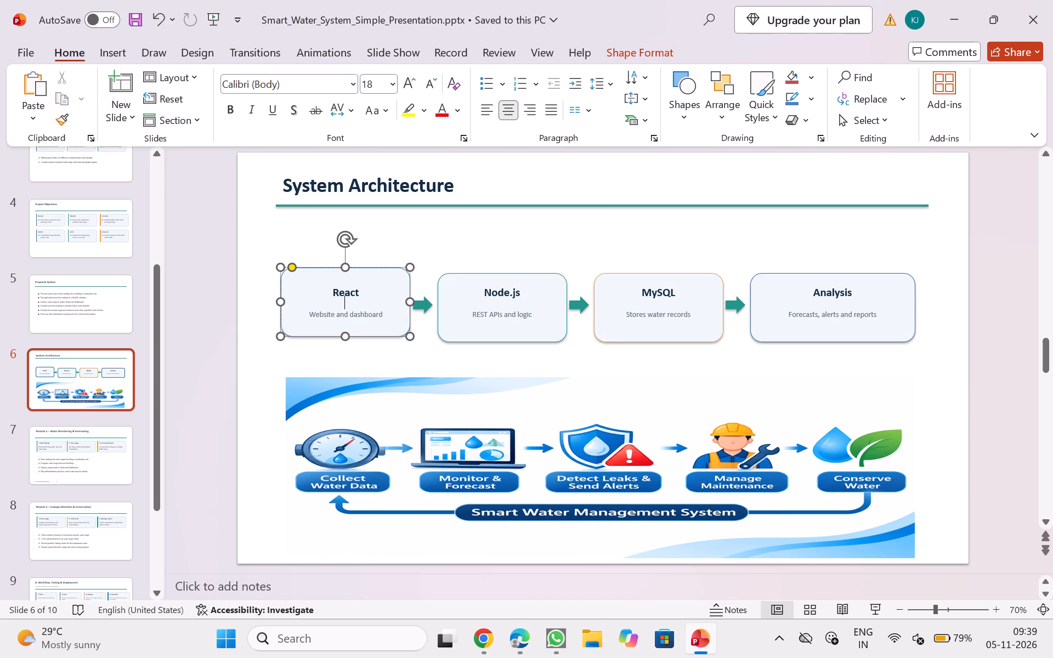
drag(388, 286, 388, 264)
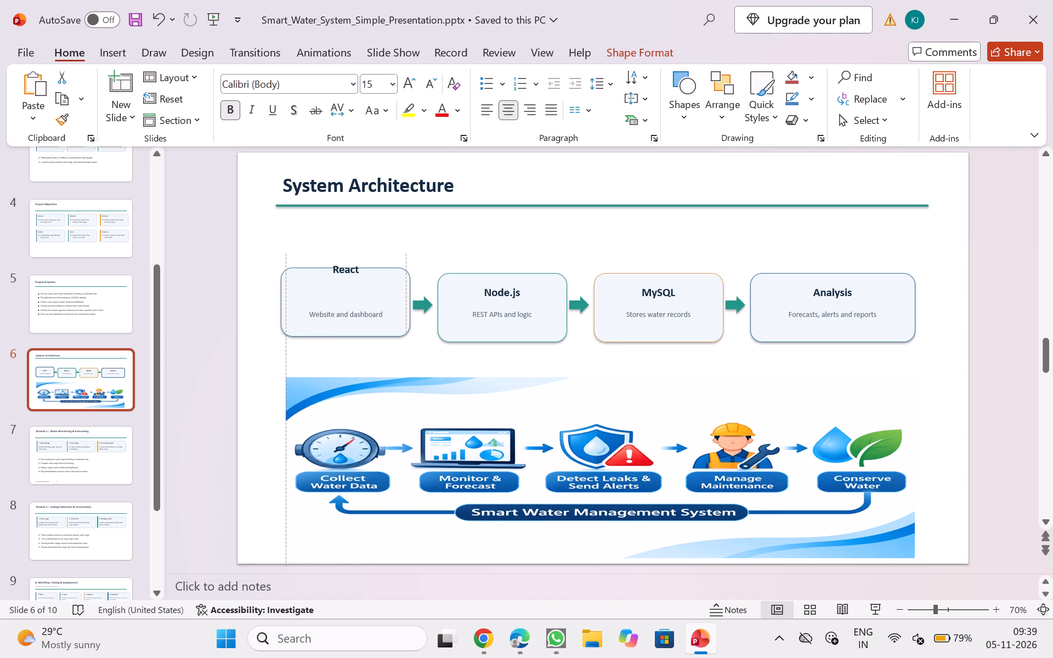
drag(388, 264, 388, 241)
click(385, 284)
drag(385, 284, 386, 243)
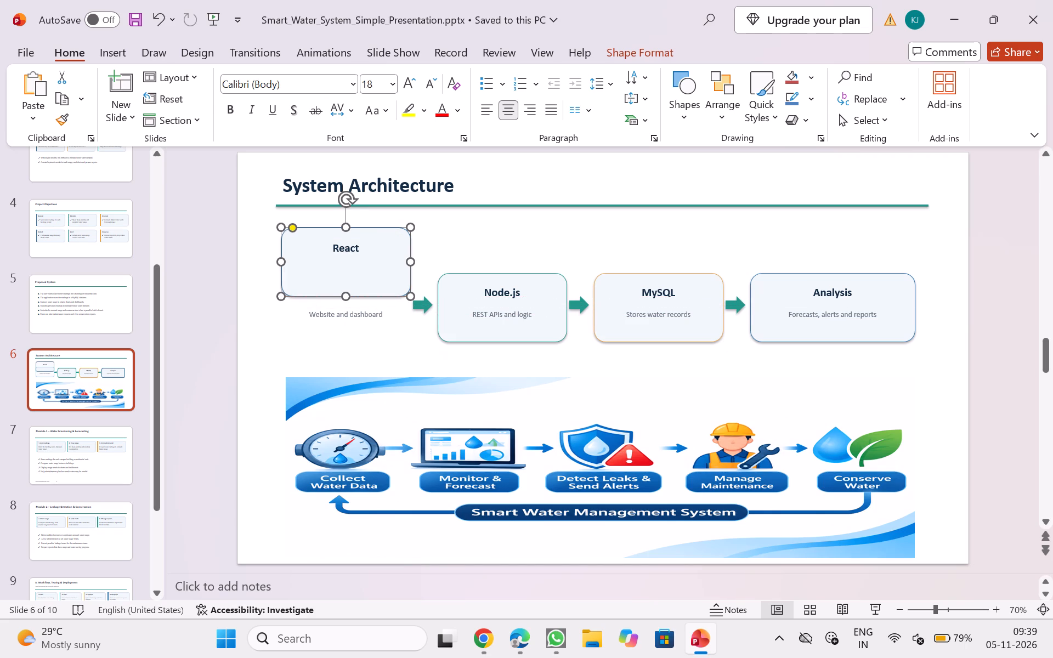
click(371, 316)
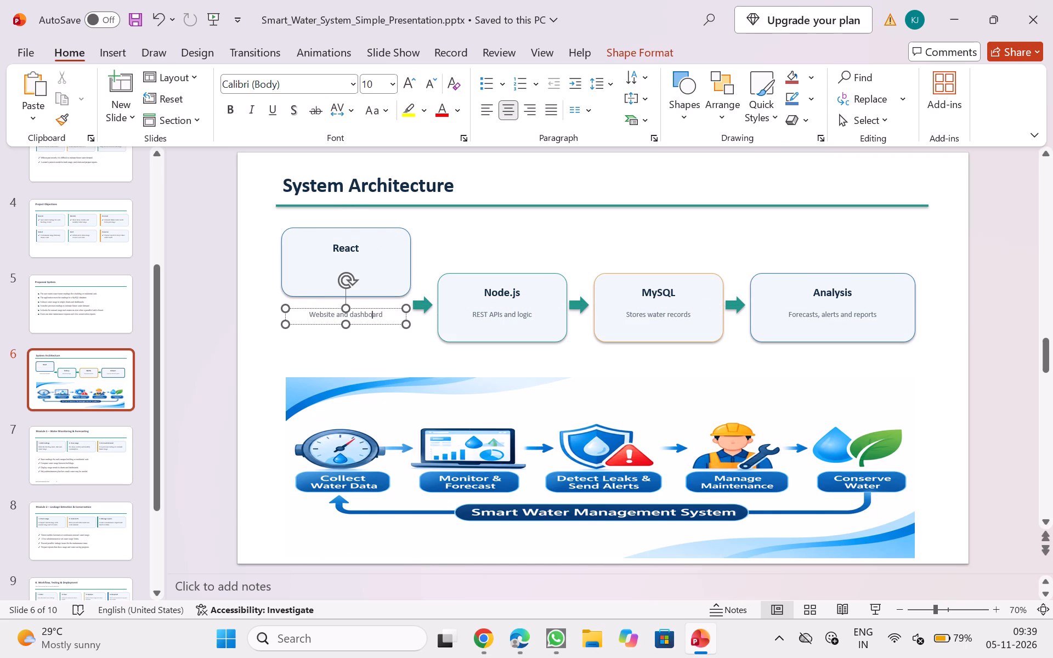
drag(367, 308, 367, 269)
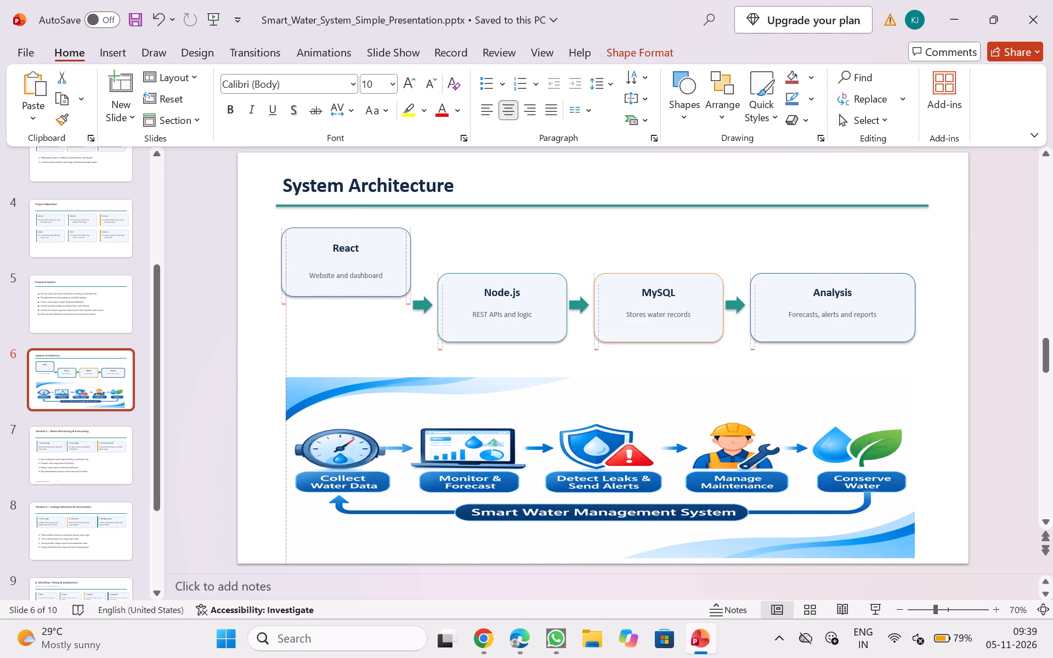
drag(367, 269, 367, 263)
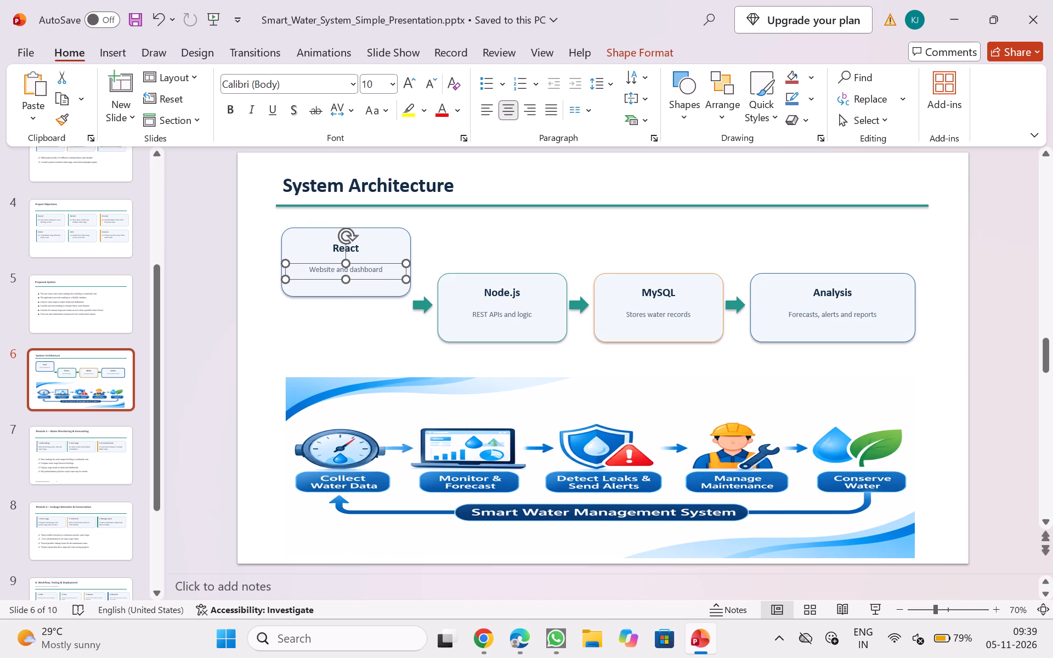
Move the Node.js heading, background shape and "REST APIs and logic" description up beside the React card.
click(459, 276)
drag(459, 276, 461, 237)
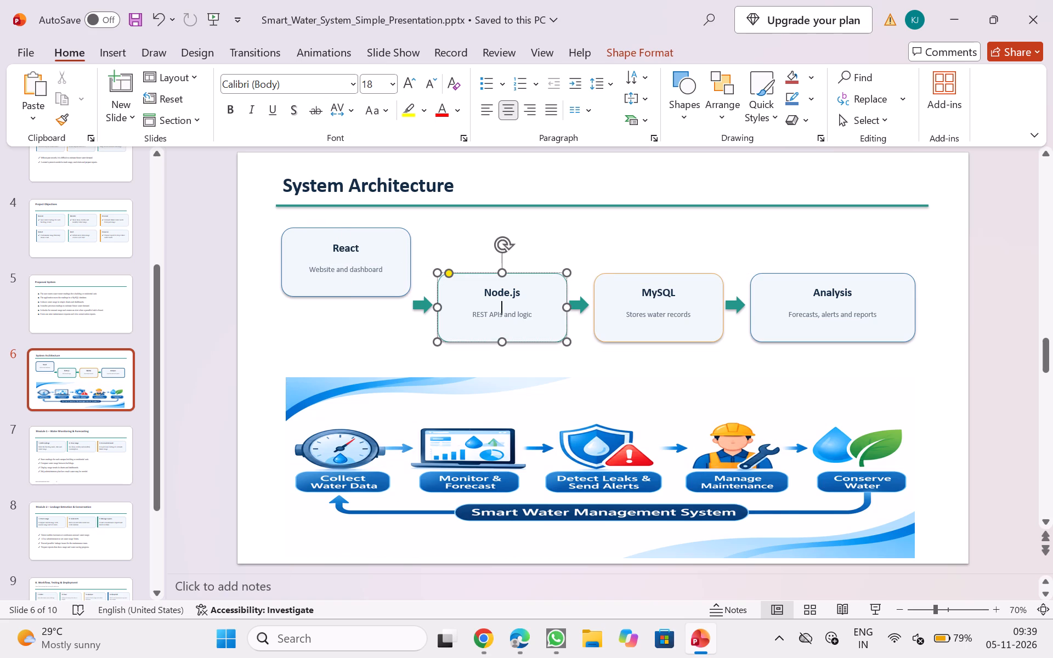
drag(461, 237, 466, 294)
drag(466, 294, 456, 239)
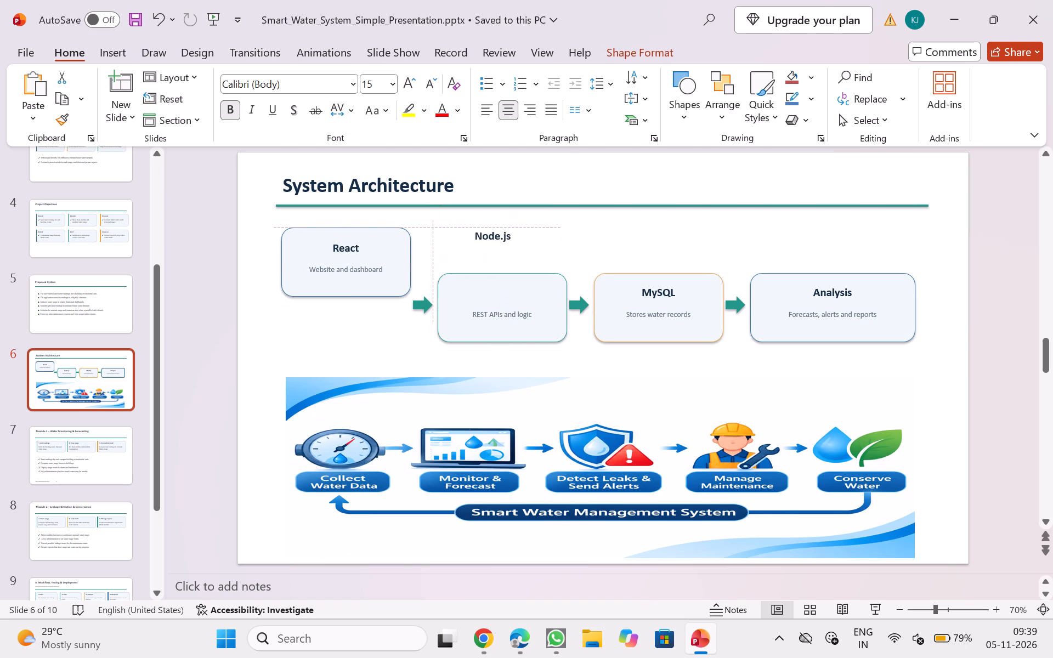
drag(456, 239, 461, 250)
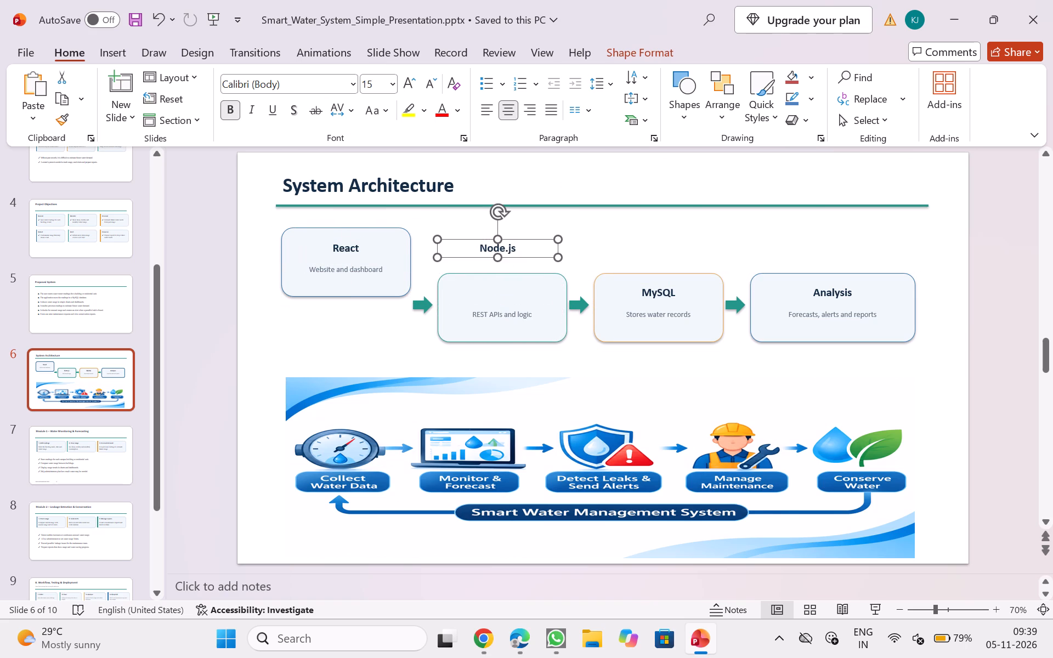
click(469, 288)
drag(469, 288, 468, 242)
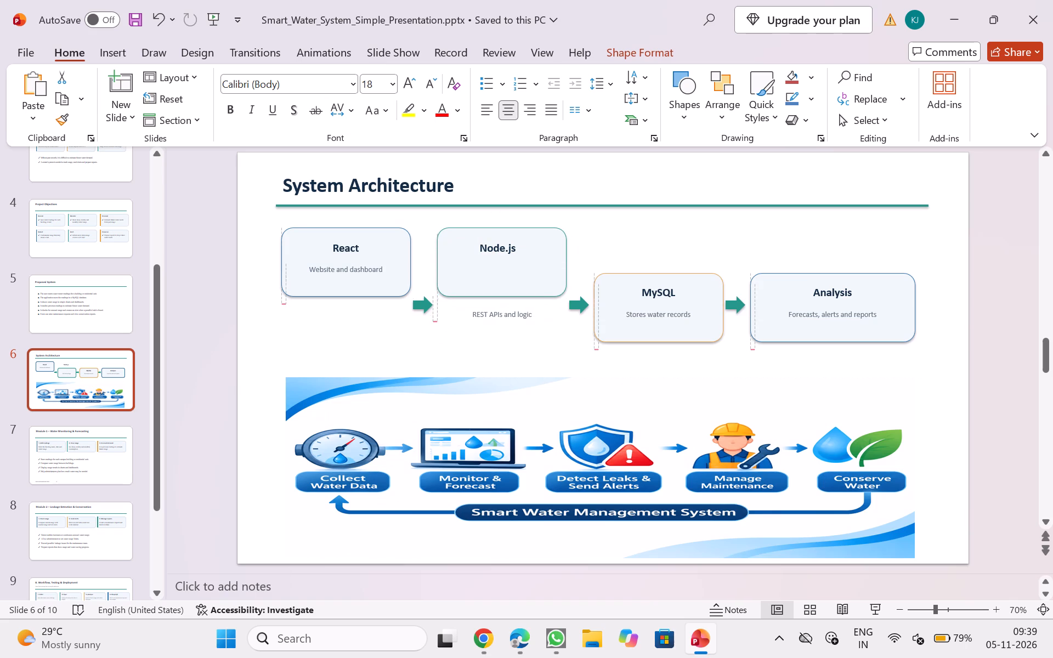
drag(468, 242, 468, 240)
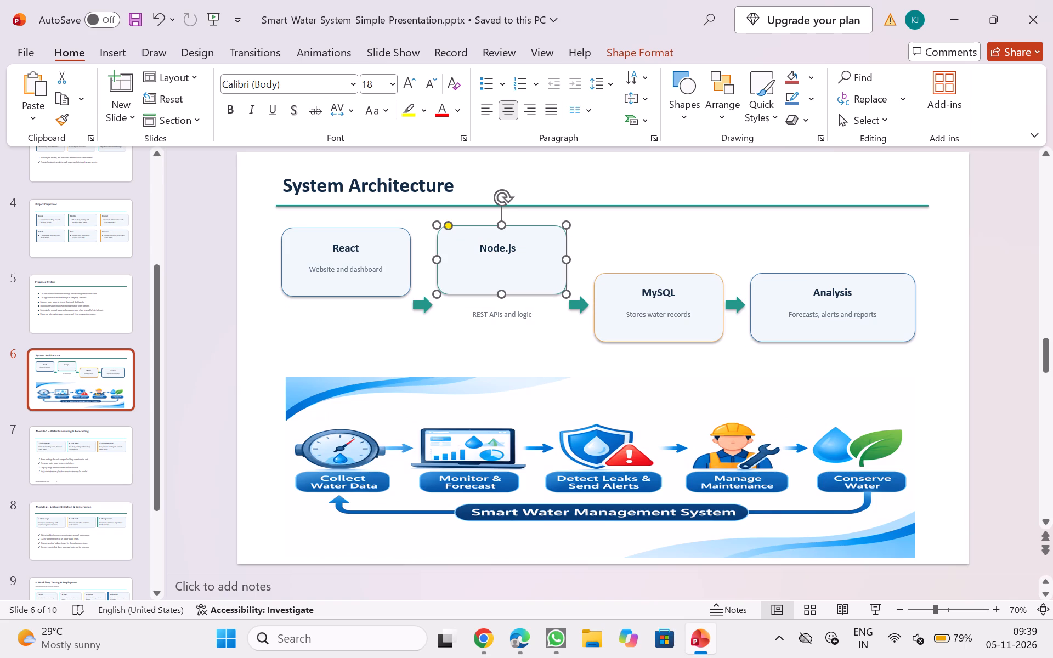
click(475, 314)
drag(475, 307, 476, 292)
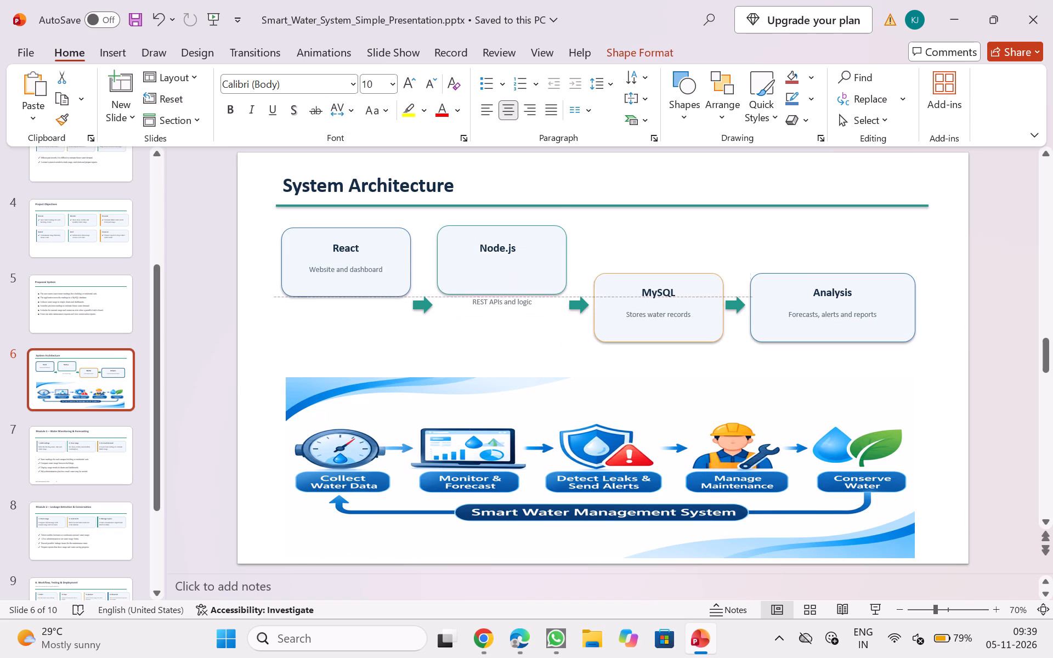
drag(476, 292, 479, 266)
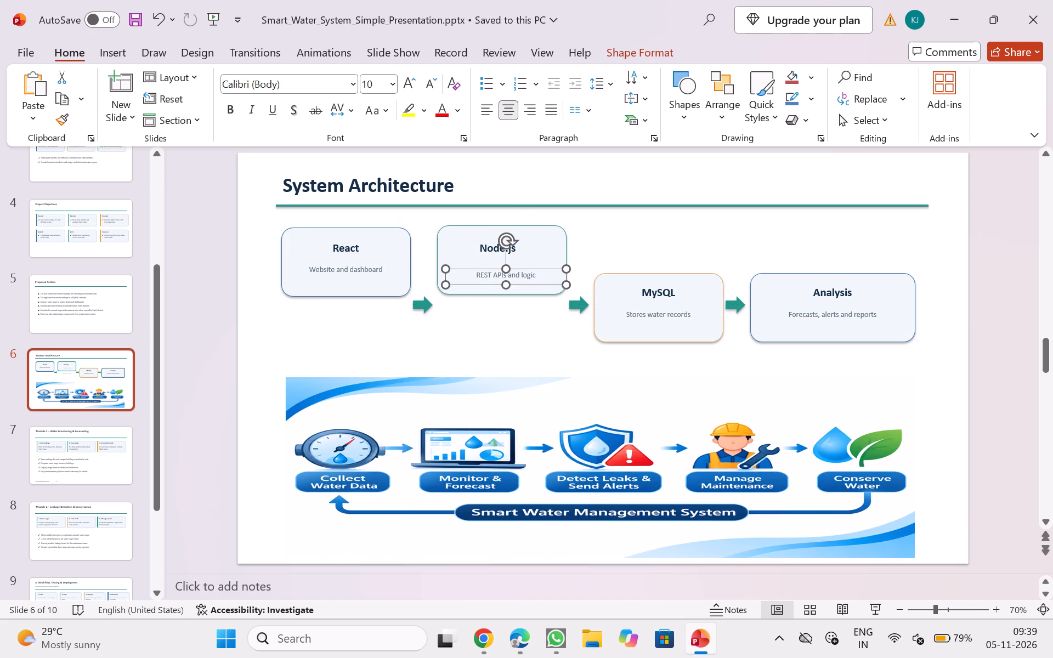
Move the first green arrow up into the gap between the React and Node.js cards.
click(417, 305)
drag(417, 305, 417, 288)
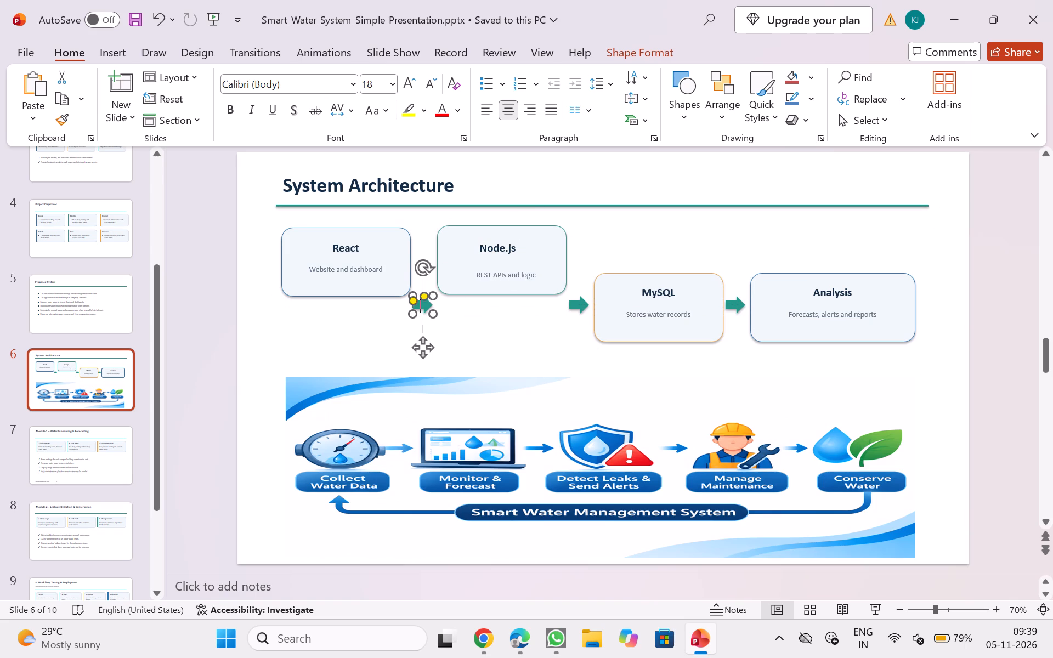
drag(417, 288, 423, 304)
drag(423, 304, 424, 263)
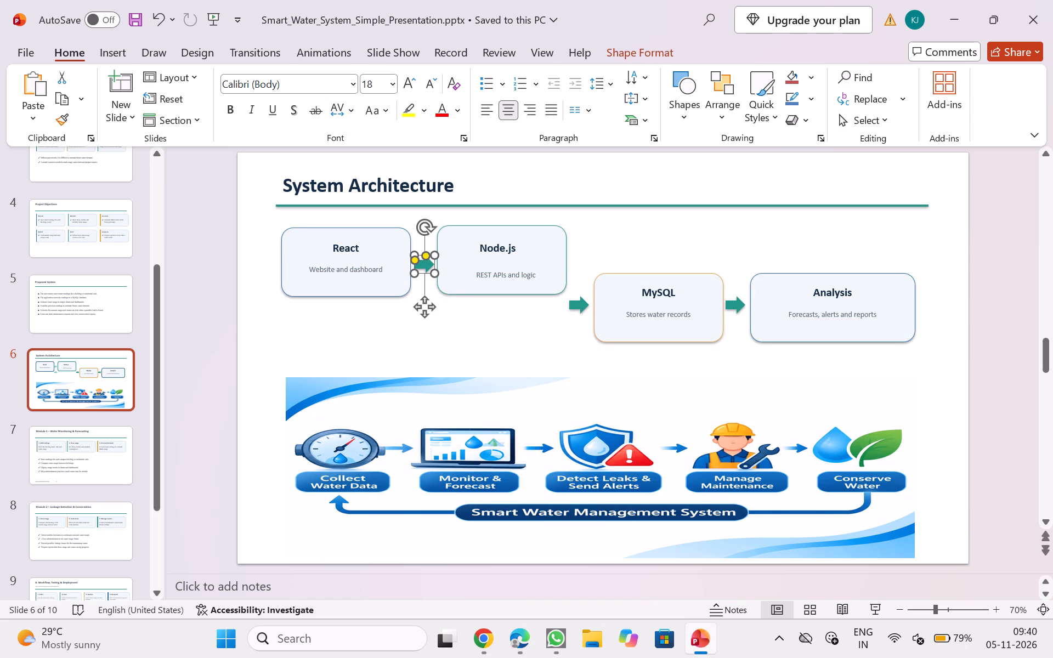
click(485, 342)
click(526, 412)
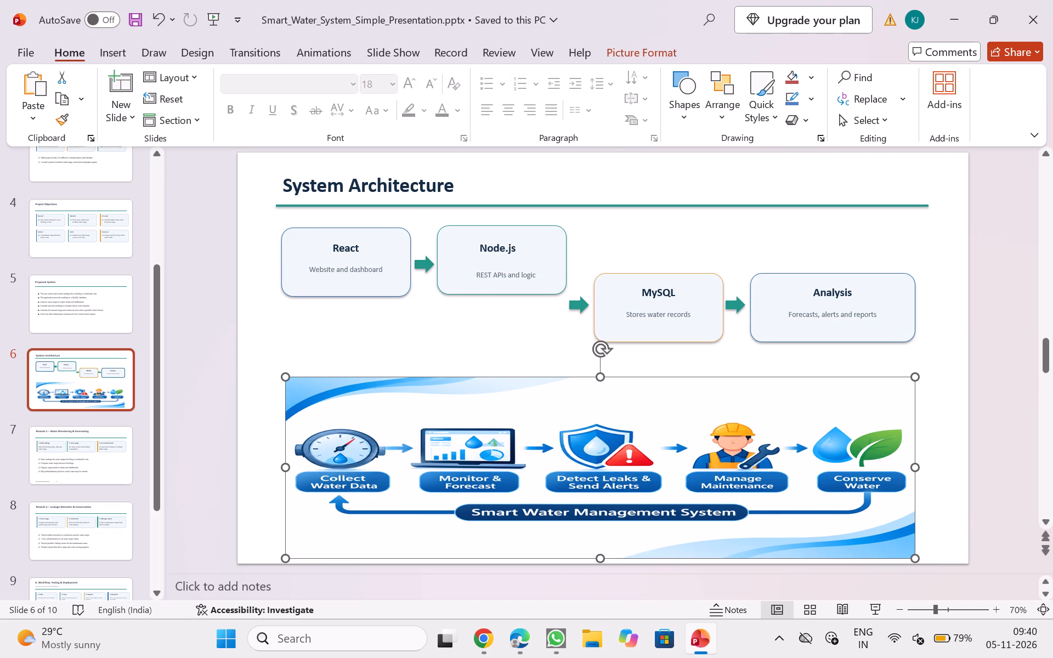
Move the MySQL background shape, "Stores water records" description and heading up in line with the Node.js card.
click(624, 292)
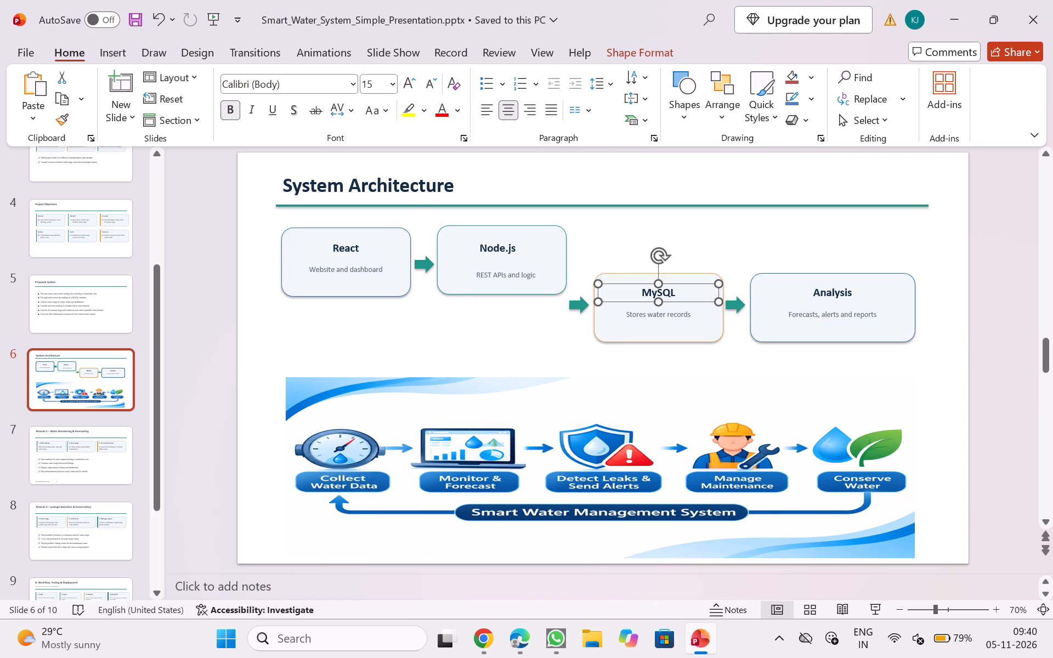
click(628, 273)
drag(628, 273, 628, 219)
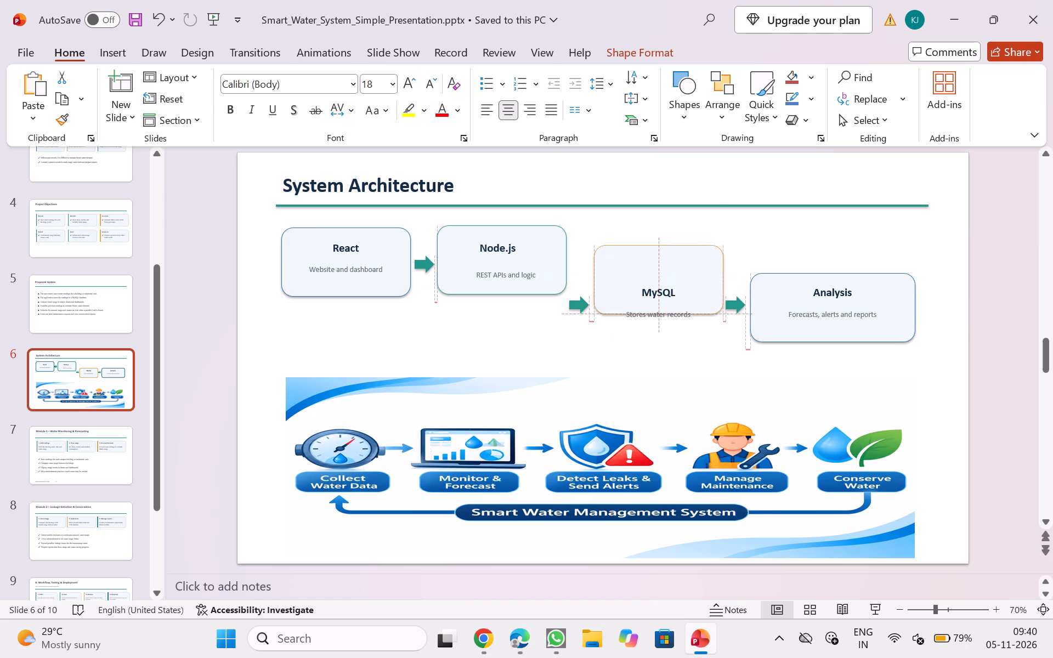
drag(628, 219, 632, 227)
click(651, 309)
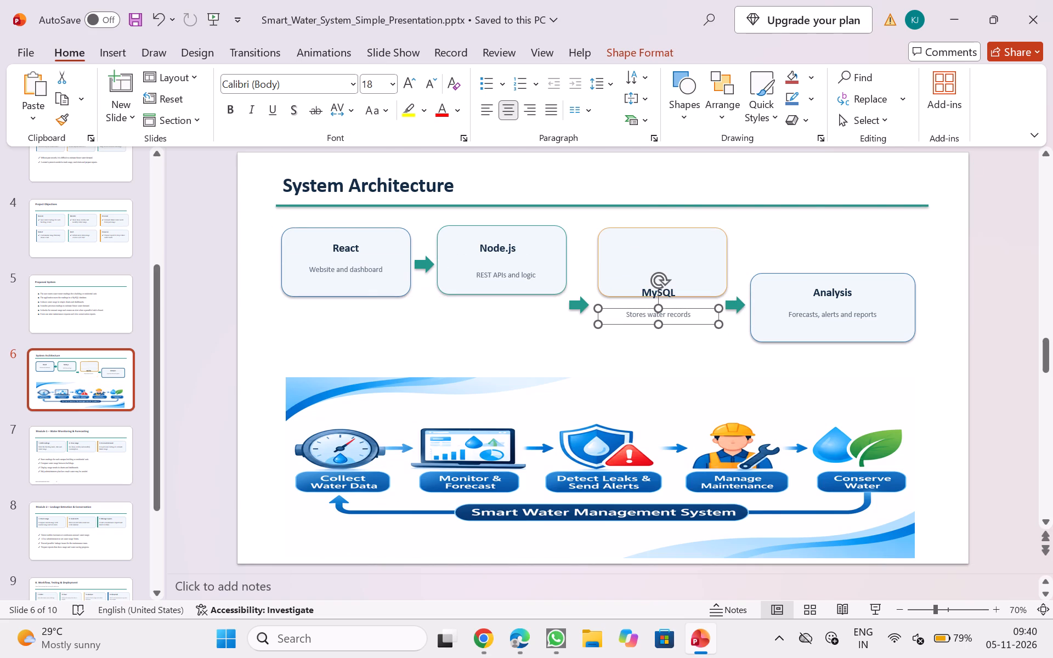
click(651, 309)
drag(651, 309, 652, 269)
click(651, 292)
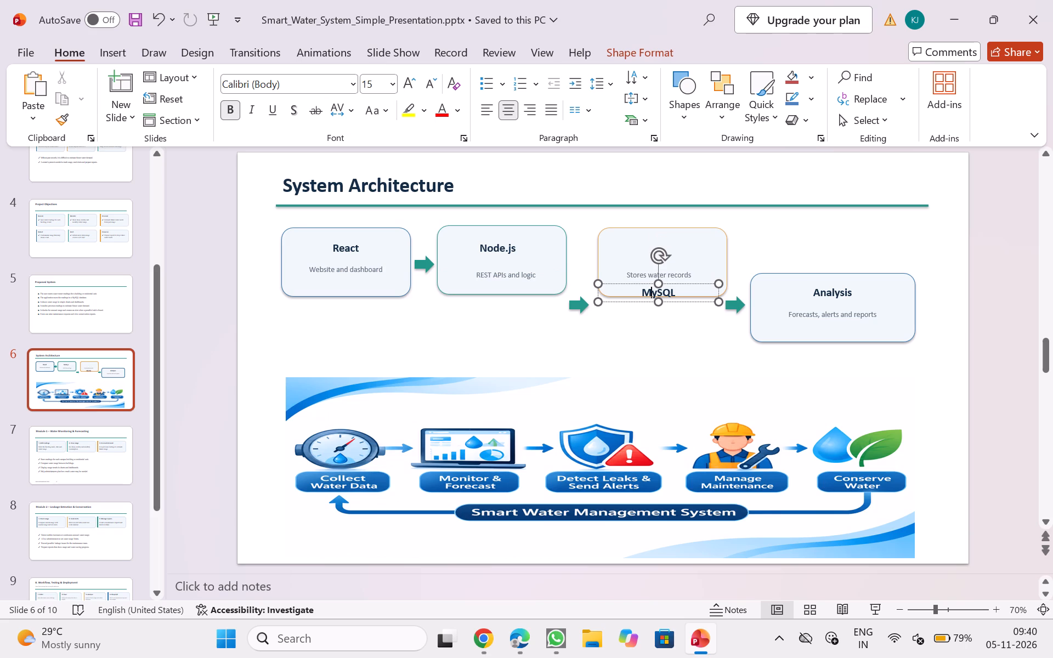
drag(646, 285, 647, 243)
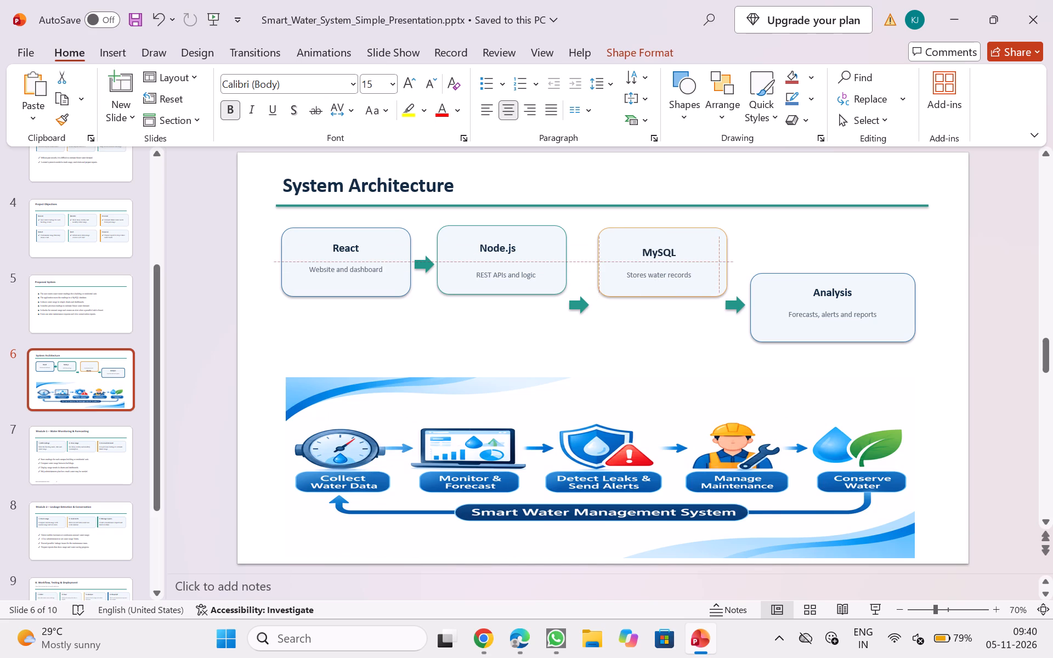
drag(647, 243, 650, 240)
Move the Analysis heading, background shape and "Forecasts, alerts and reports" description up in line with the MySQL card.
click(786, 308)
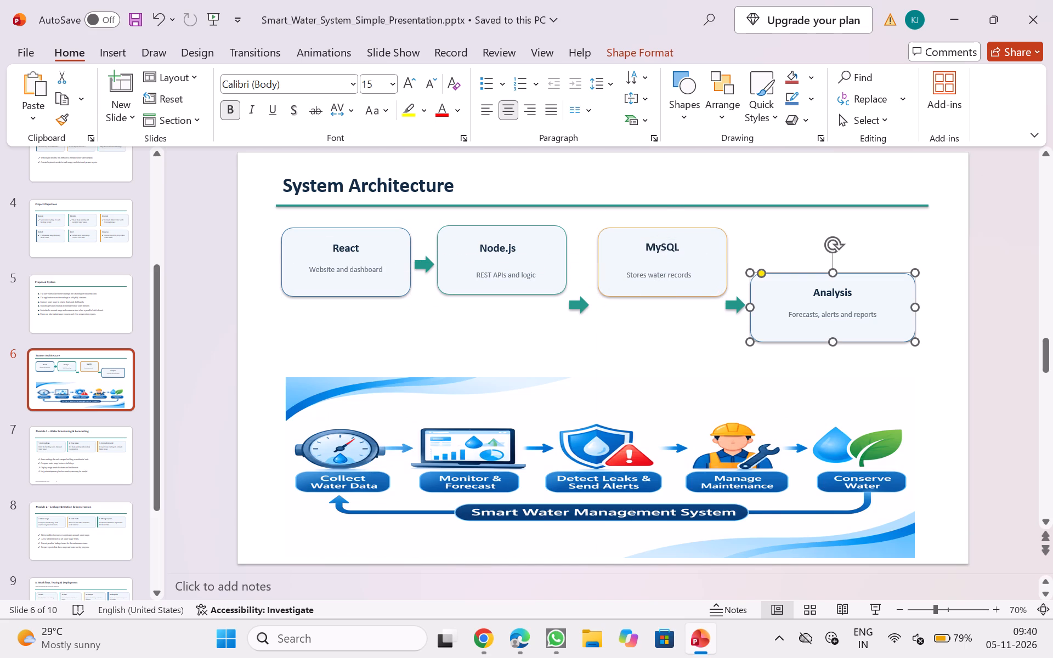
drag(793, 291, 796, 197)
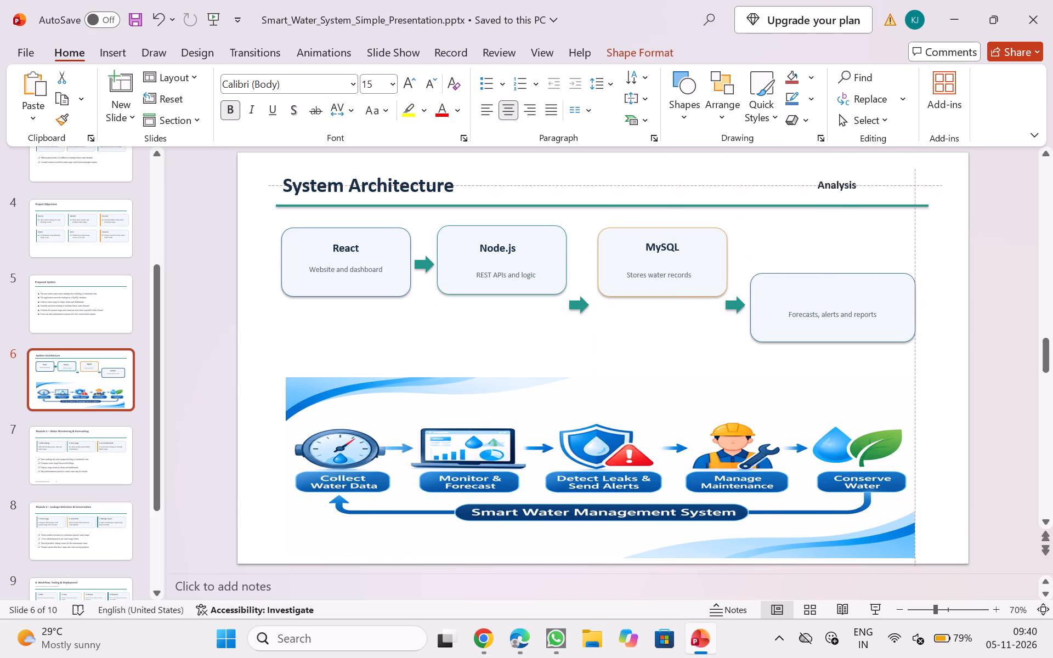
drag(796, 197, 796, 244)
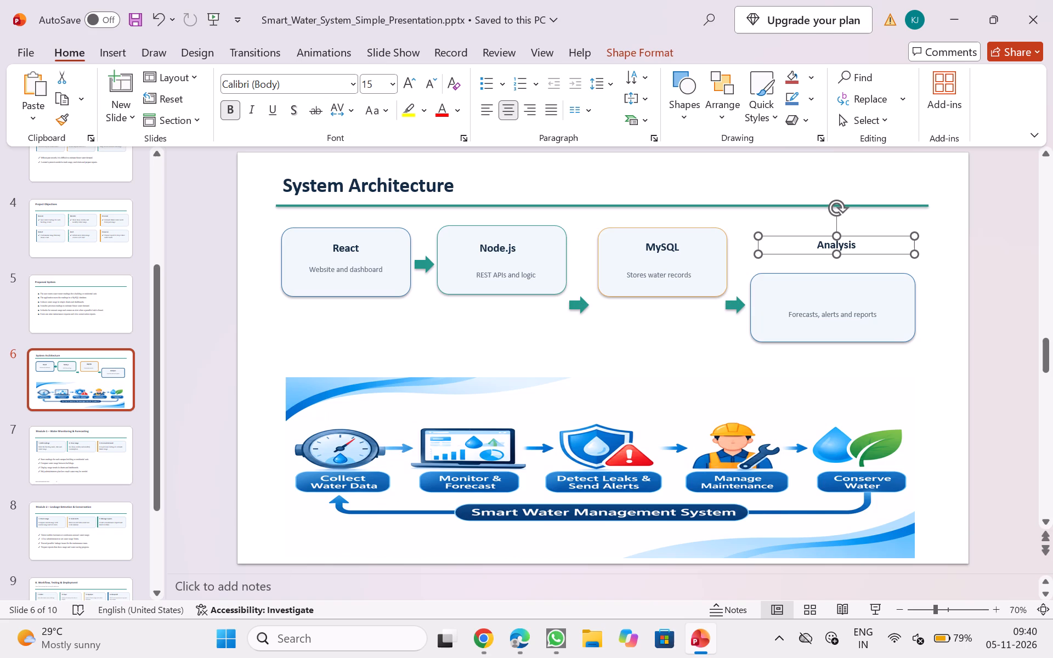
click(796, 287)
click(796, 287)
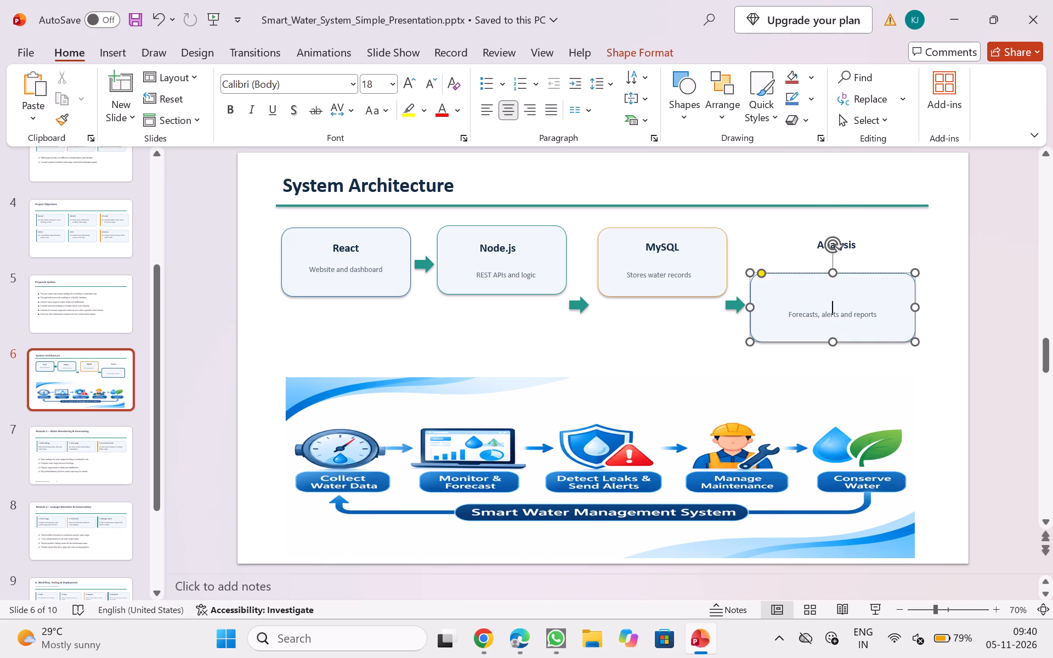
drag(796, 290, 803, 245)
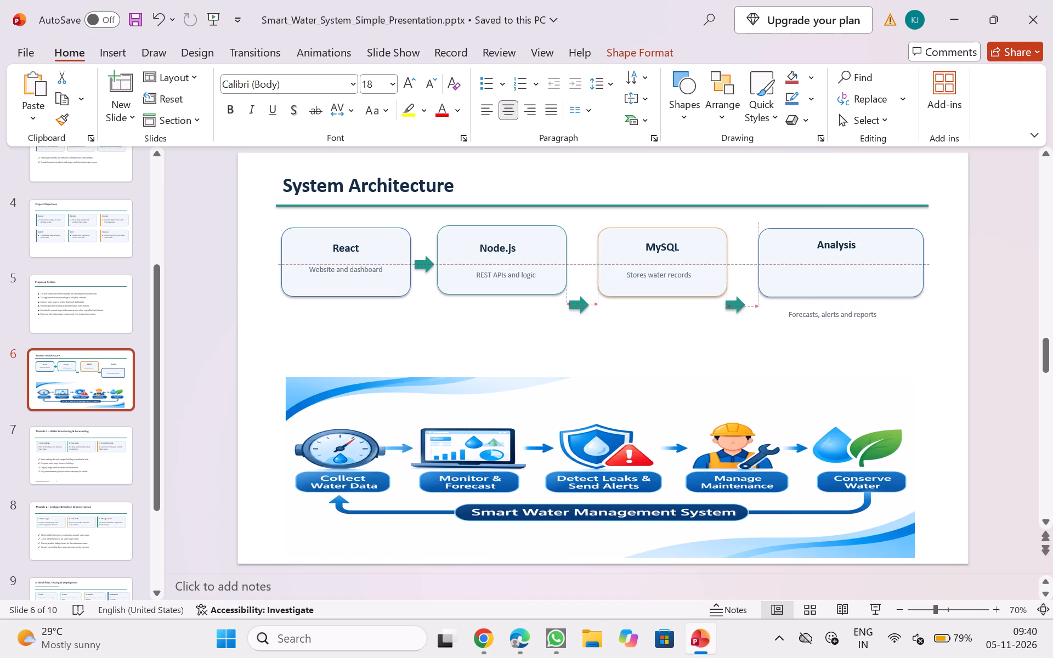
drag(803, 245, 802, 245)
click(815, 314)
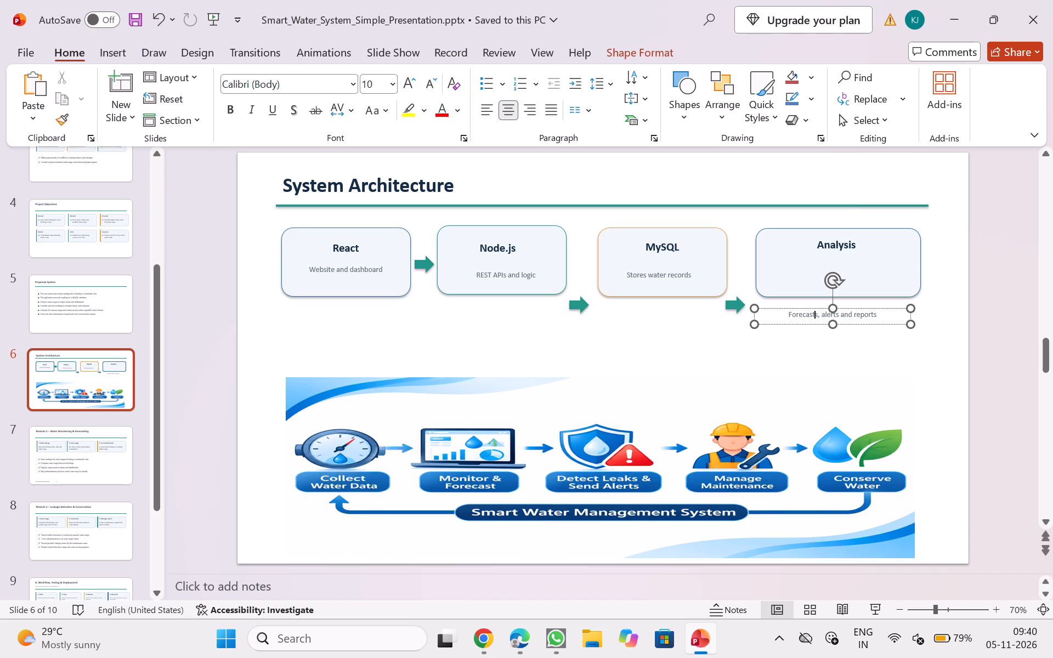
drag(812, 310, 815, 287)
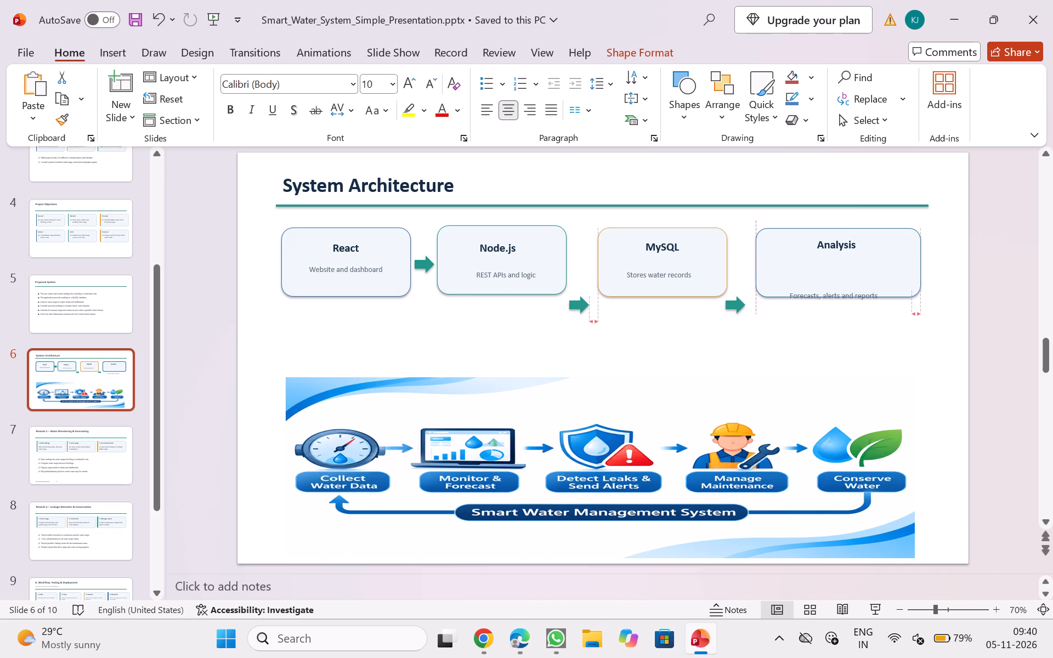
drag(815, 287, 820, 266)
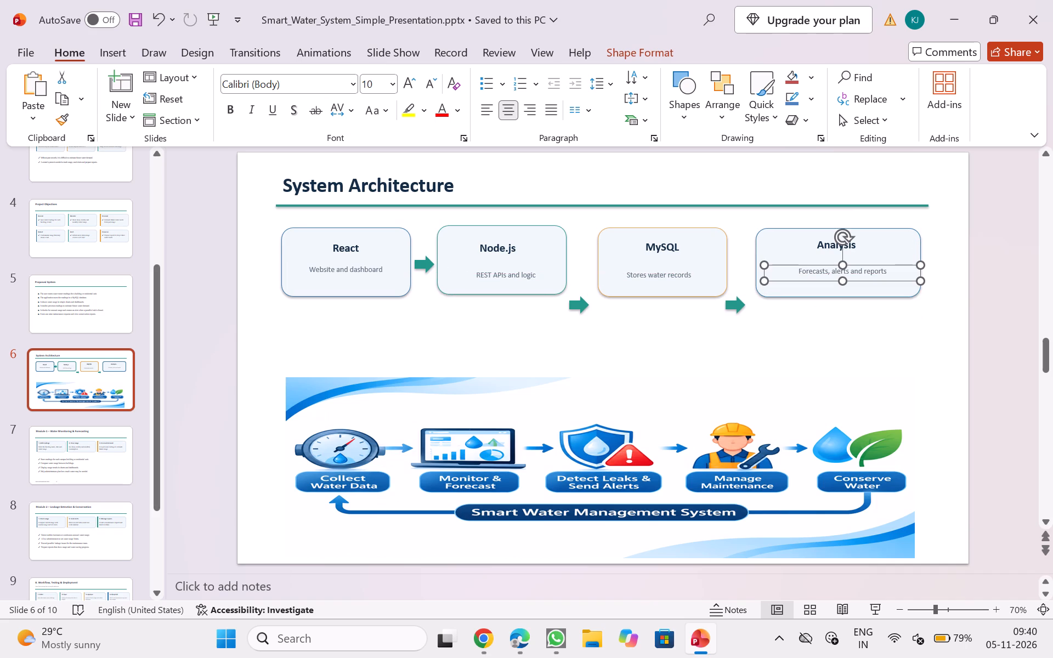
Move the two remaining green arrows up into the gaps on either side of the MySQL card, level with the first arrow.
click(734, 305)
drag(734, 305, 735, 311)
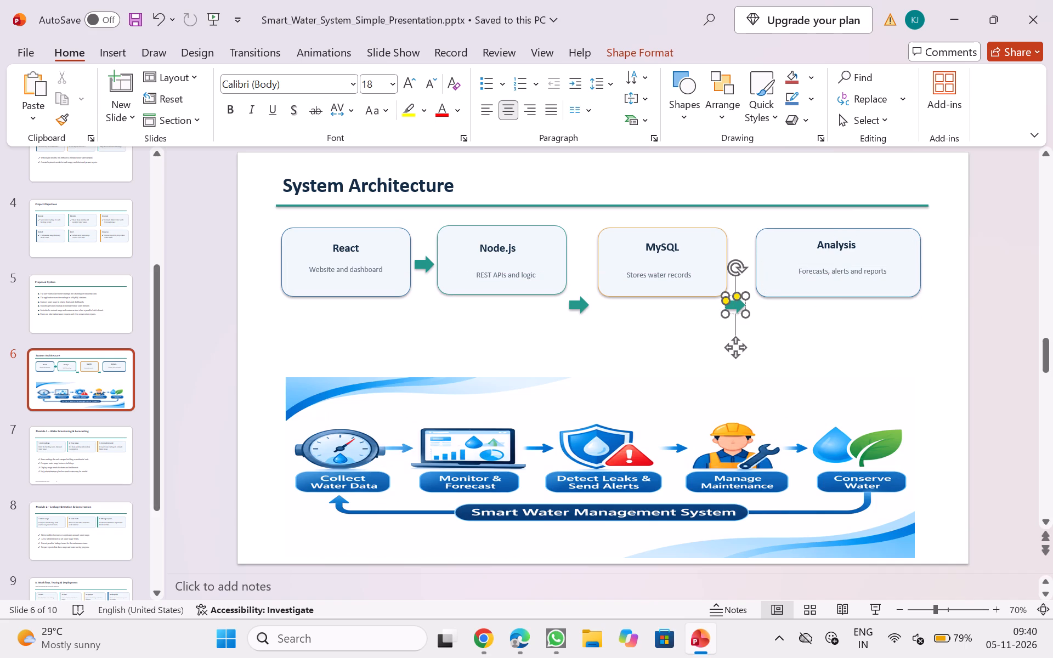
drag(735, 305, 744, 272)
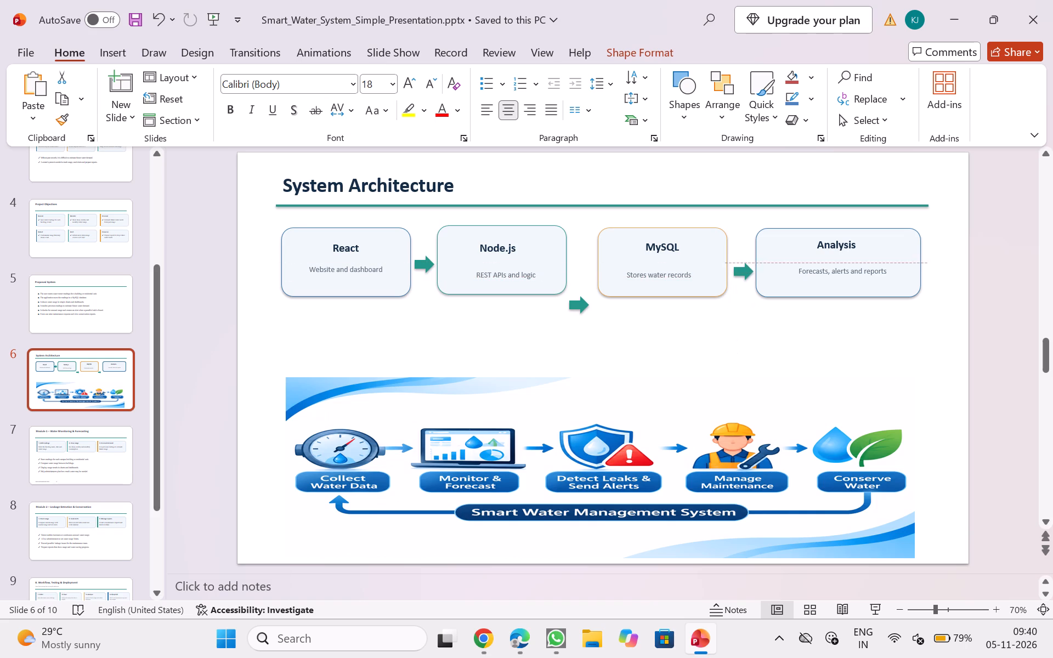
drag(744, 272, 741, 268)
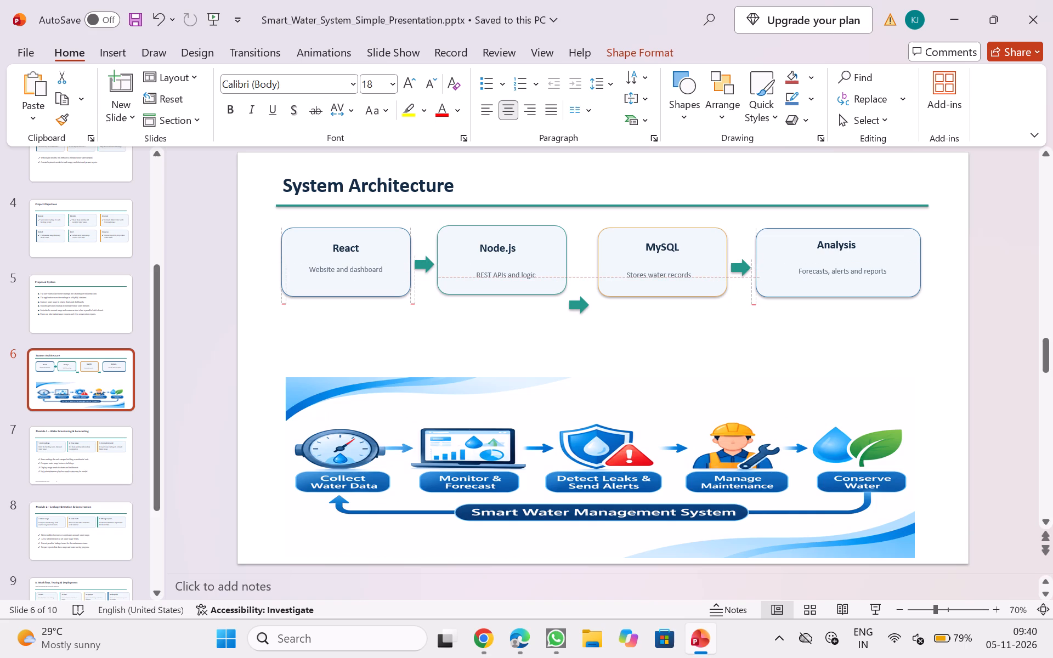
drag(741, 268, 743, 255)
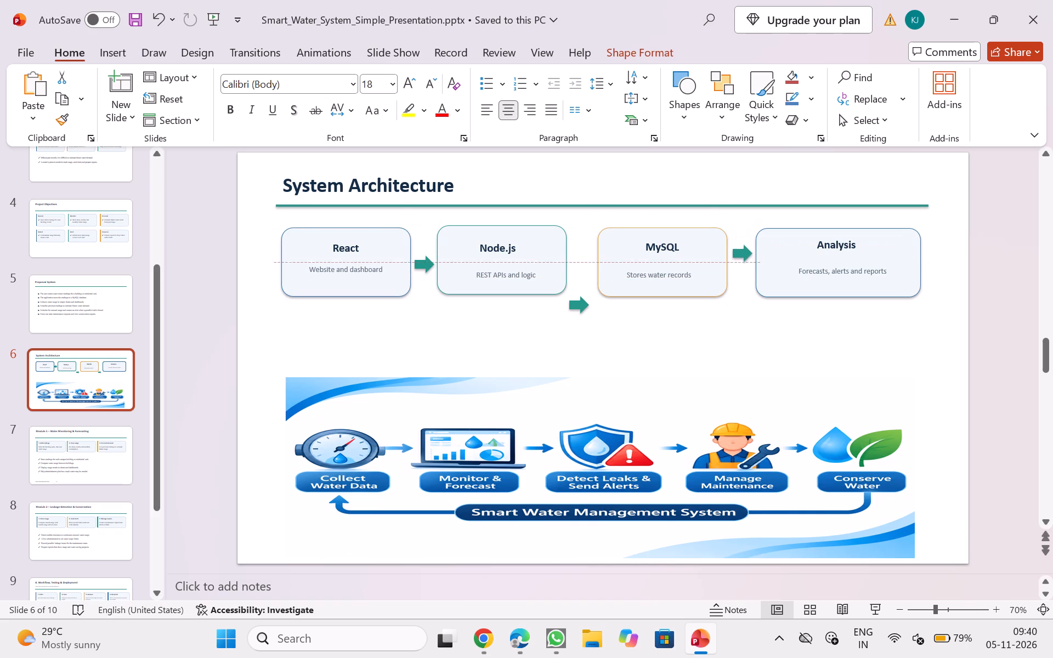
drag(743, 255, 742, 263)
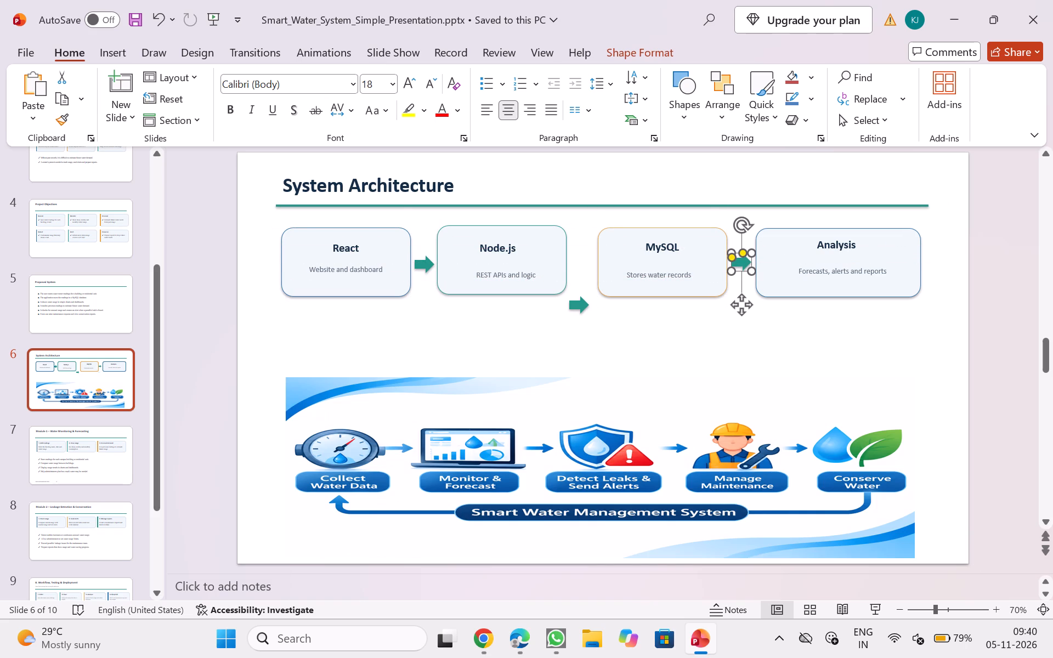
click(580, 307)
drag(579, 305, 581, 265)
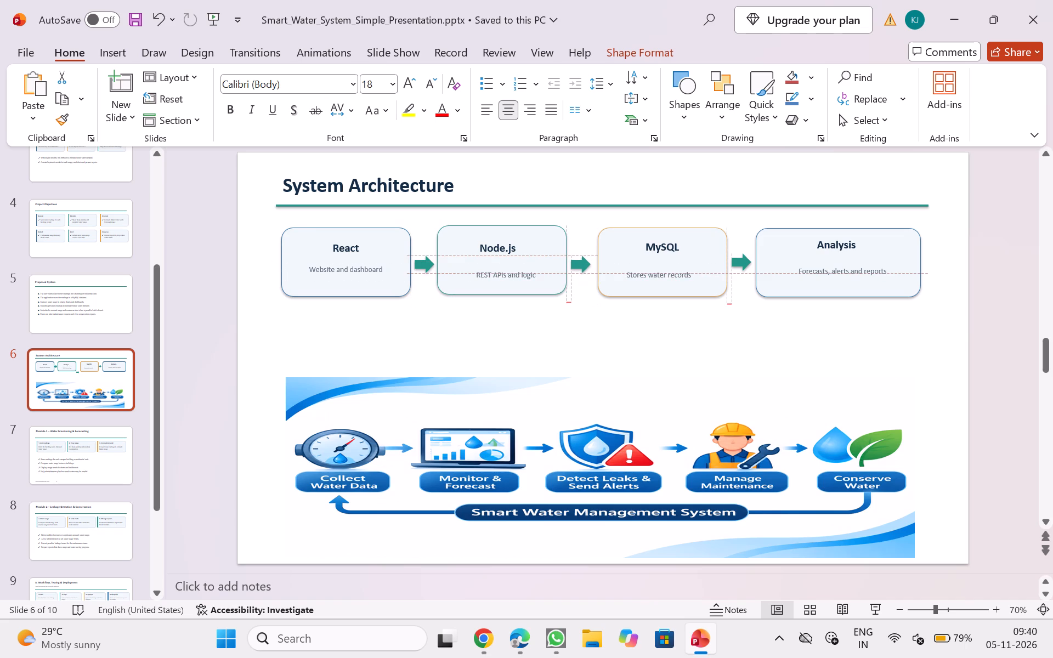
drag(581, 265, 580, 263)
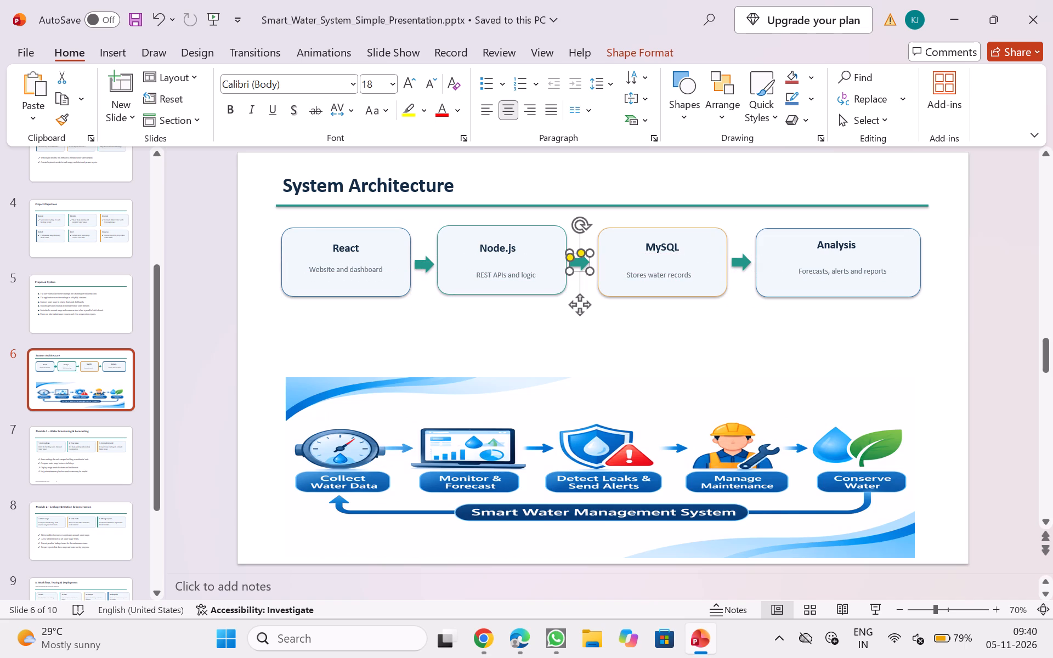
Stretch the flow image taller so its upper edge sits just below the row of cards, keeping its lower edge in place.
click(595, 453)
drag(600, 378, 601, 365)
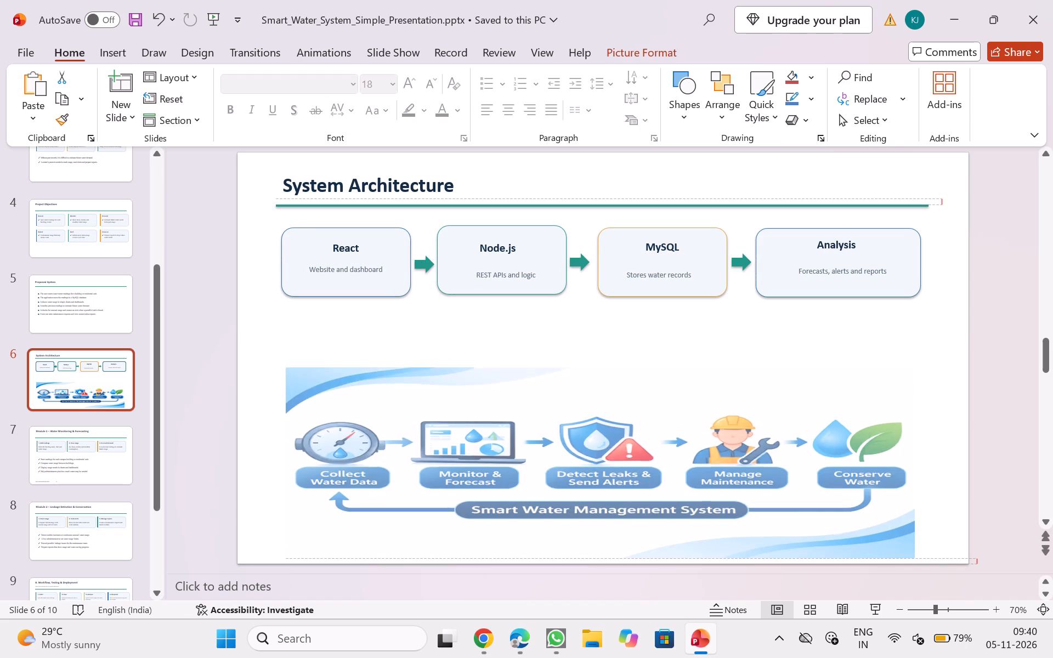
drag(601, 365, 603, 313)
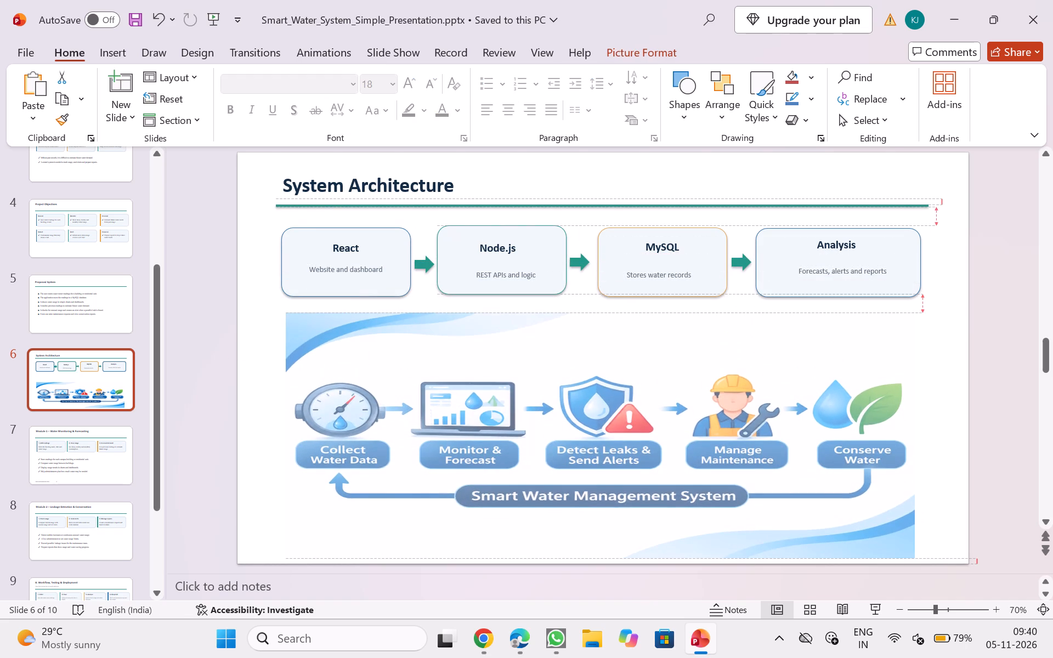
drag(603, 313, 605, 322)
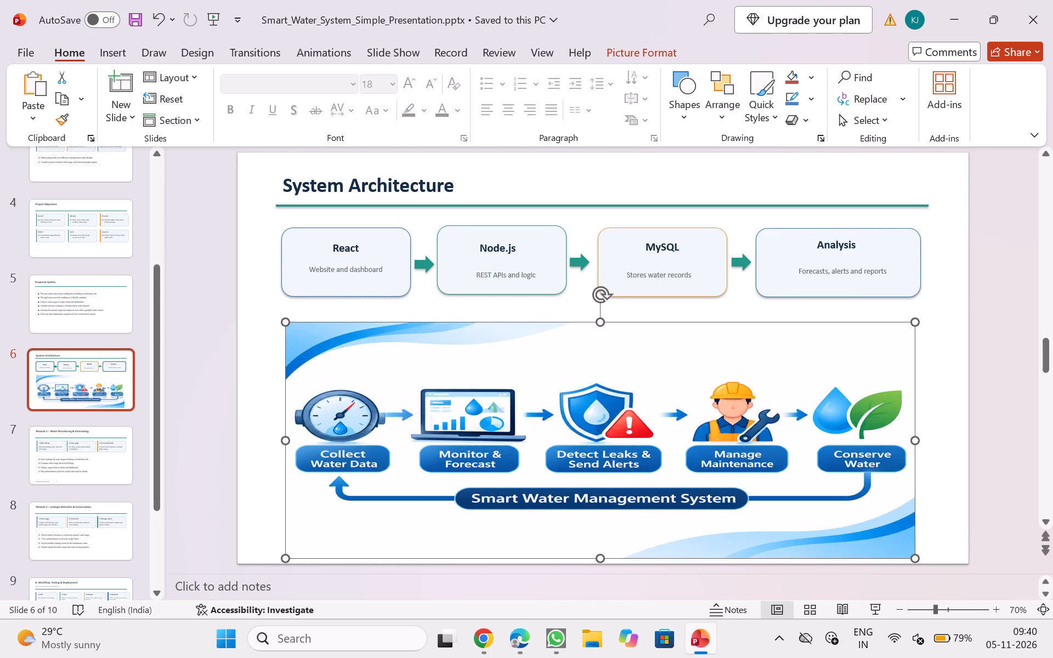
click(224, 347)
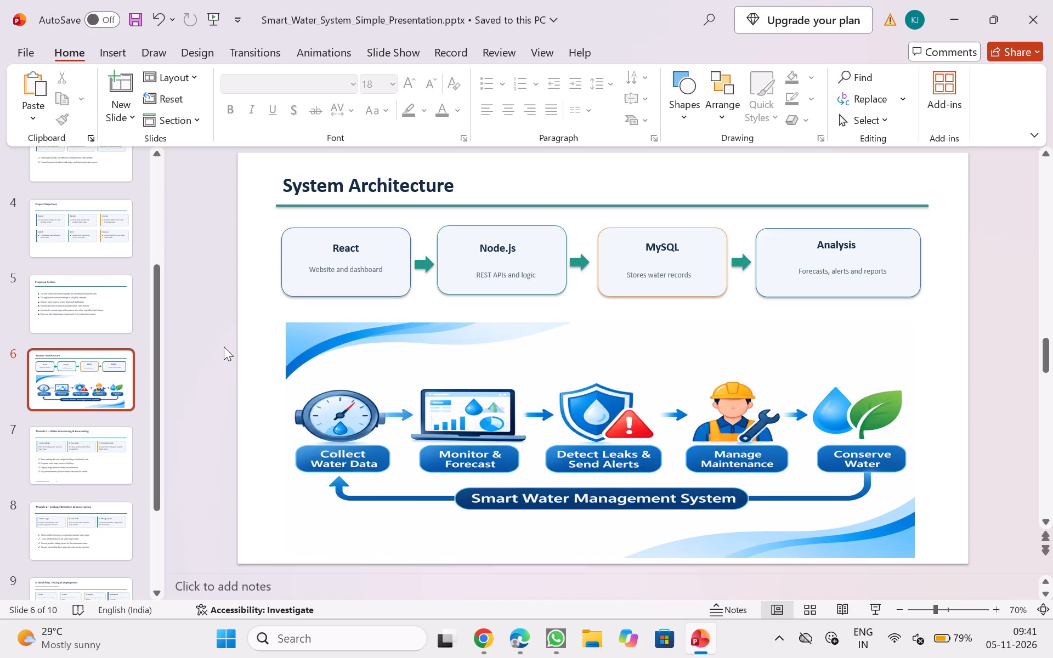
Look through slides 7 to 9 to see which of them could still use an image.
click(77, 468)
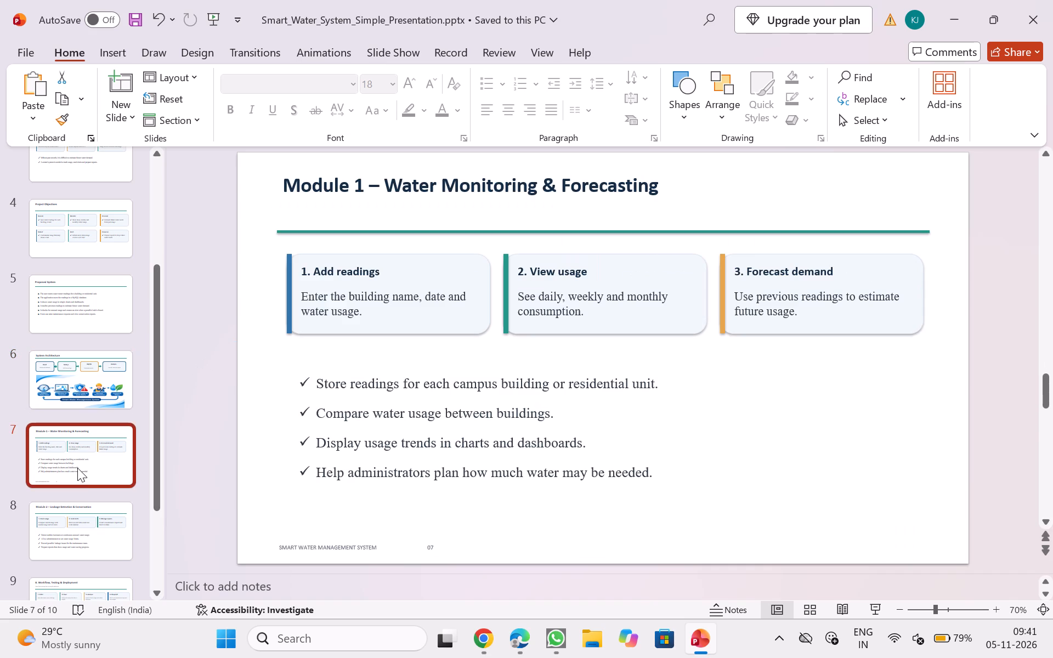
click(81, 531)
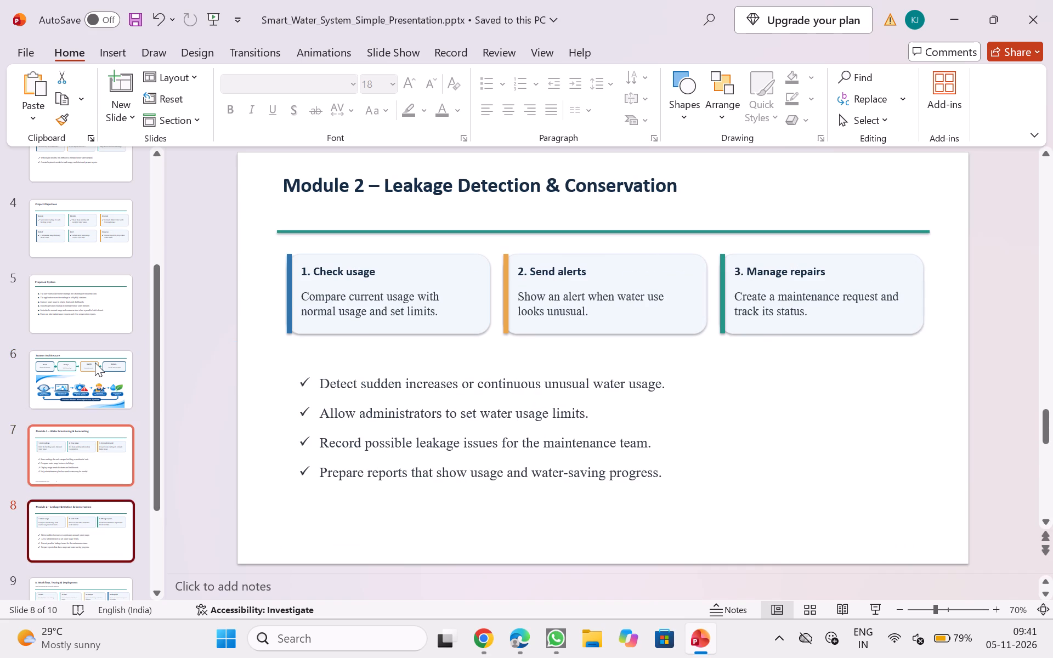
click(95, 362)
click(94, 532)
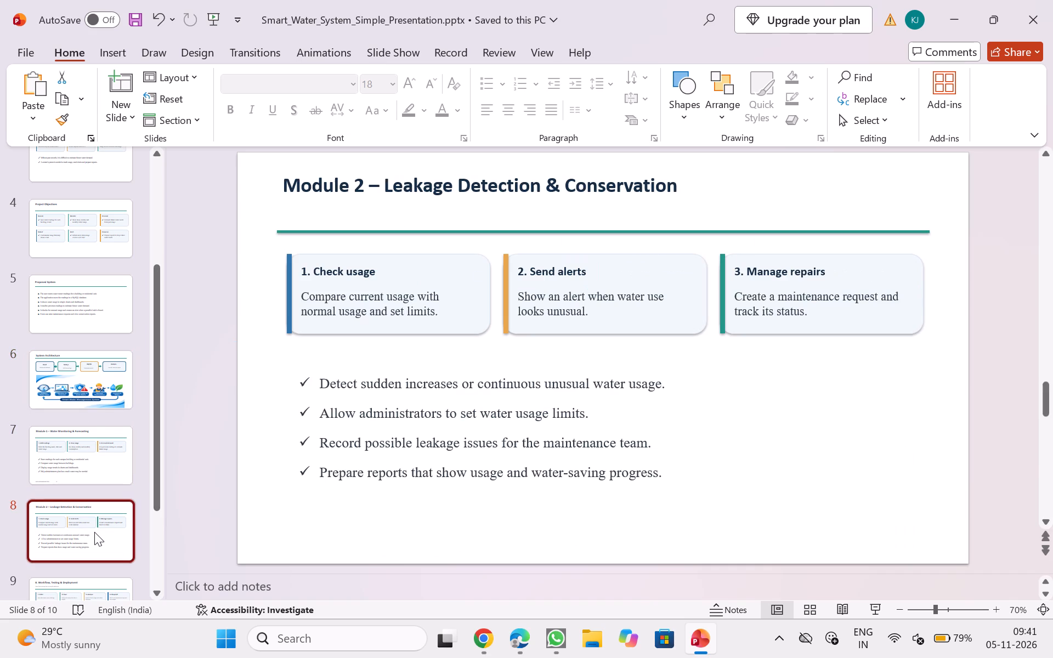
scroll(94, 532, down, 1)
click(88, 487)
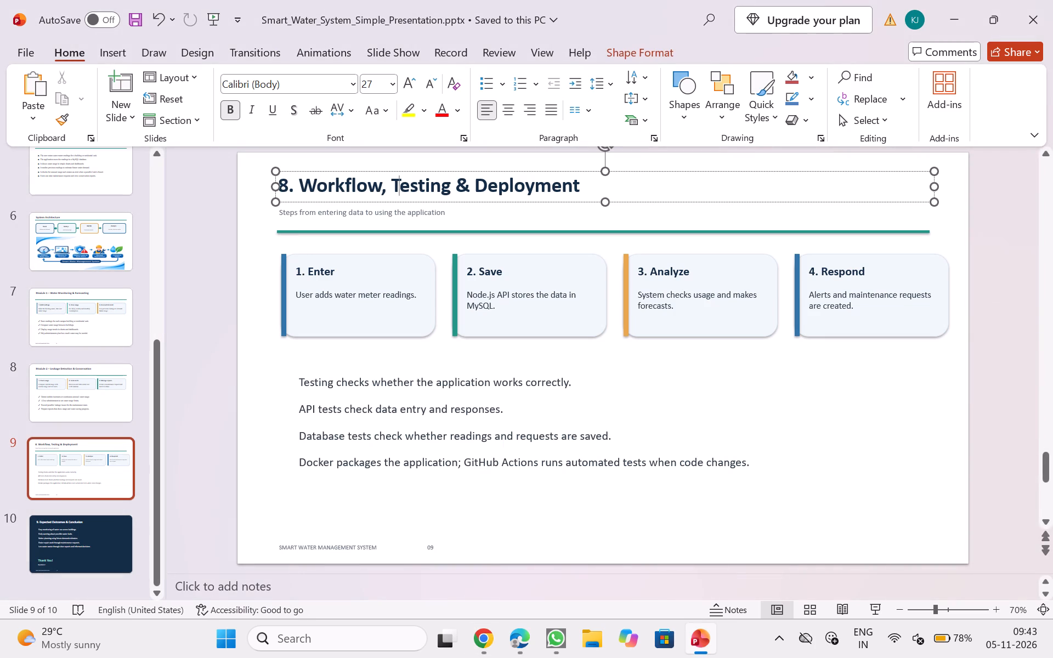
drag(578, 188, 333, 175)
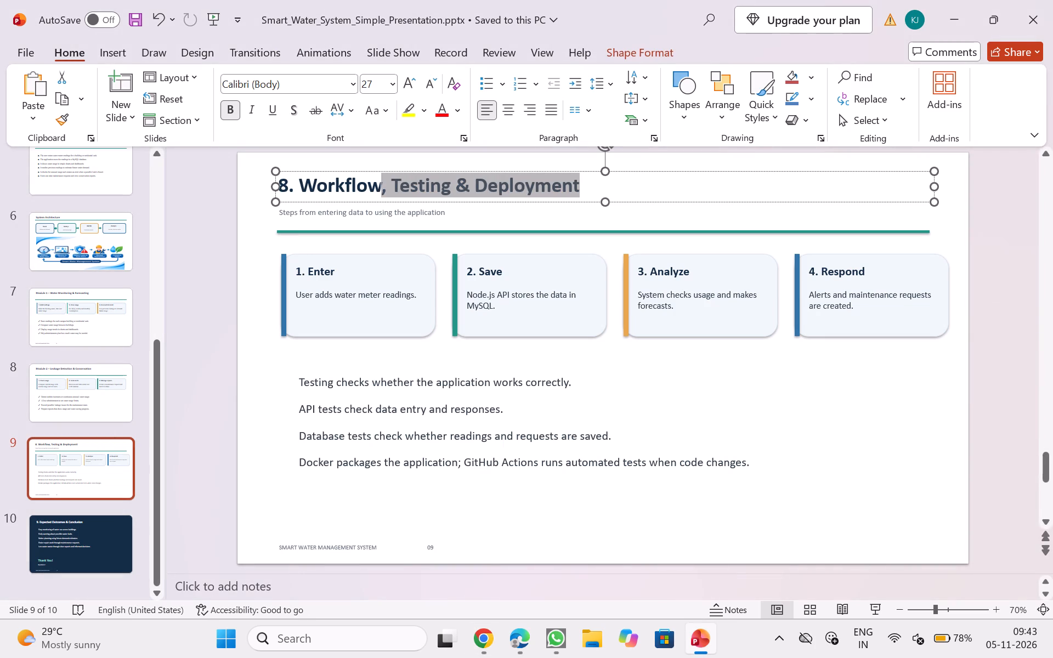
drag(333, 175, 267, 191)
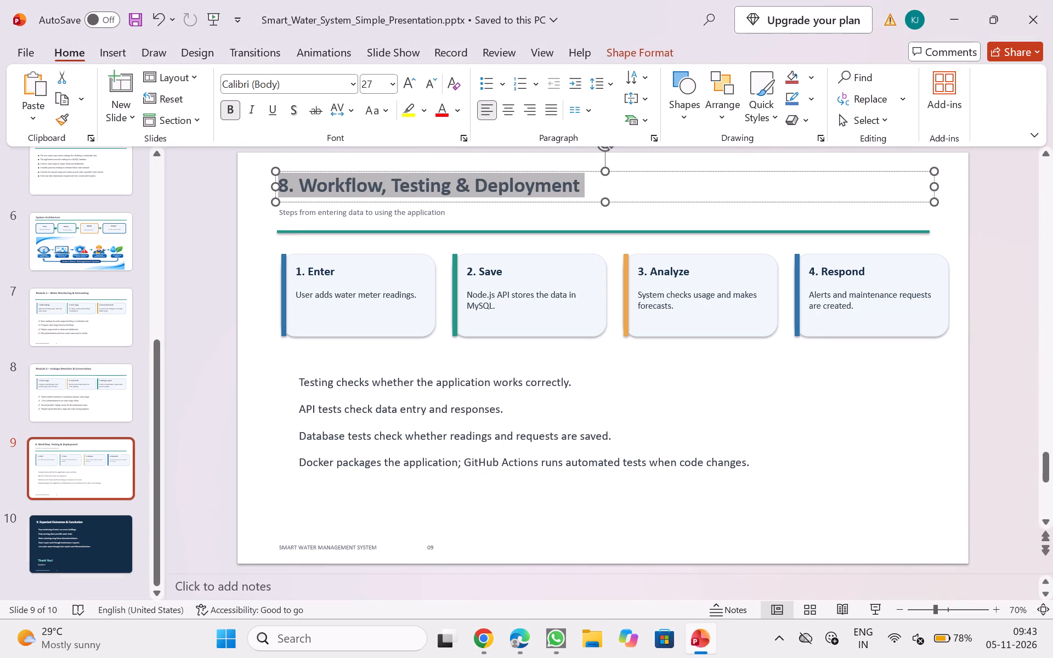
text(EX[)
key(BackSpace)
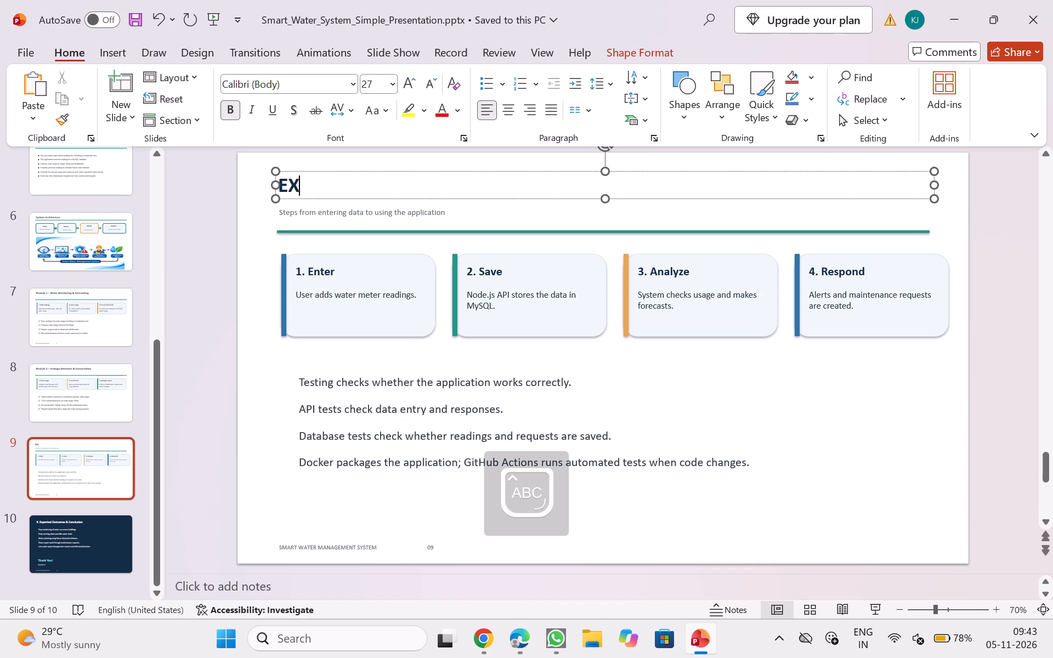
text(PECTED)
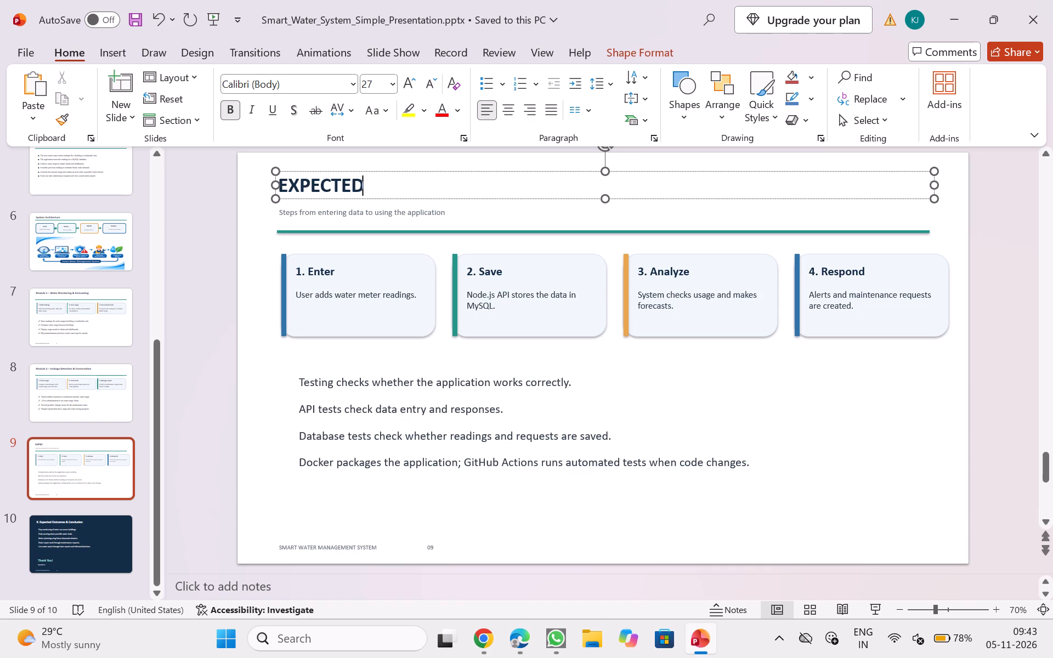
key(space)
text(OUTCOME)
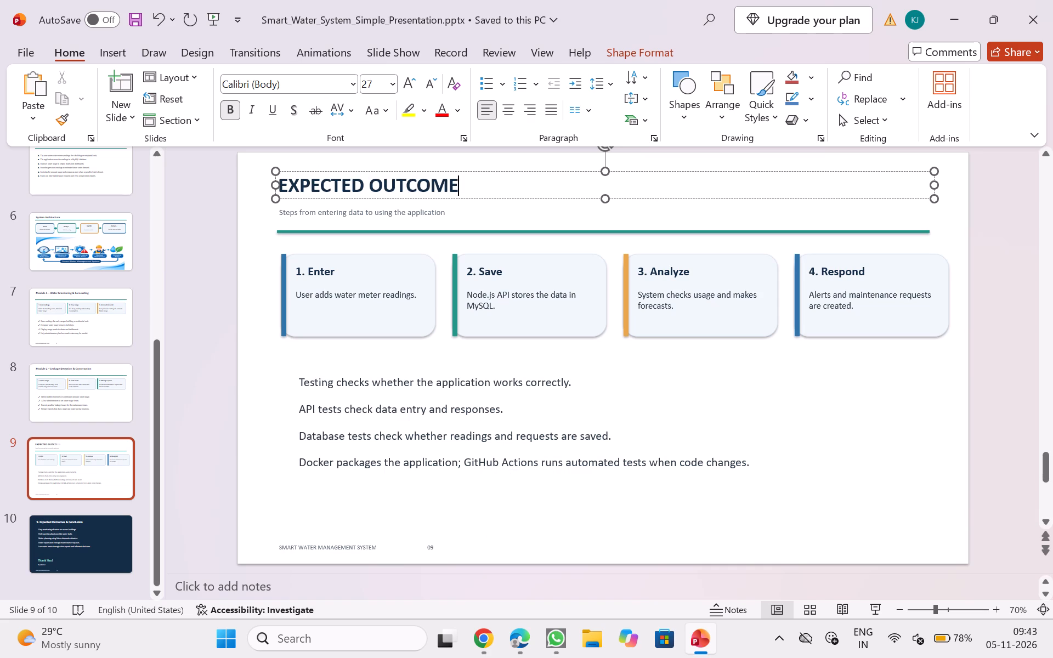
Delete the subtitle "Steps from entering data to using the application" under the slide title.
drag(289, 214, 290, 206)
click(290, 206)
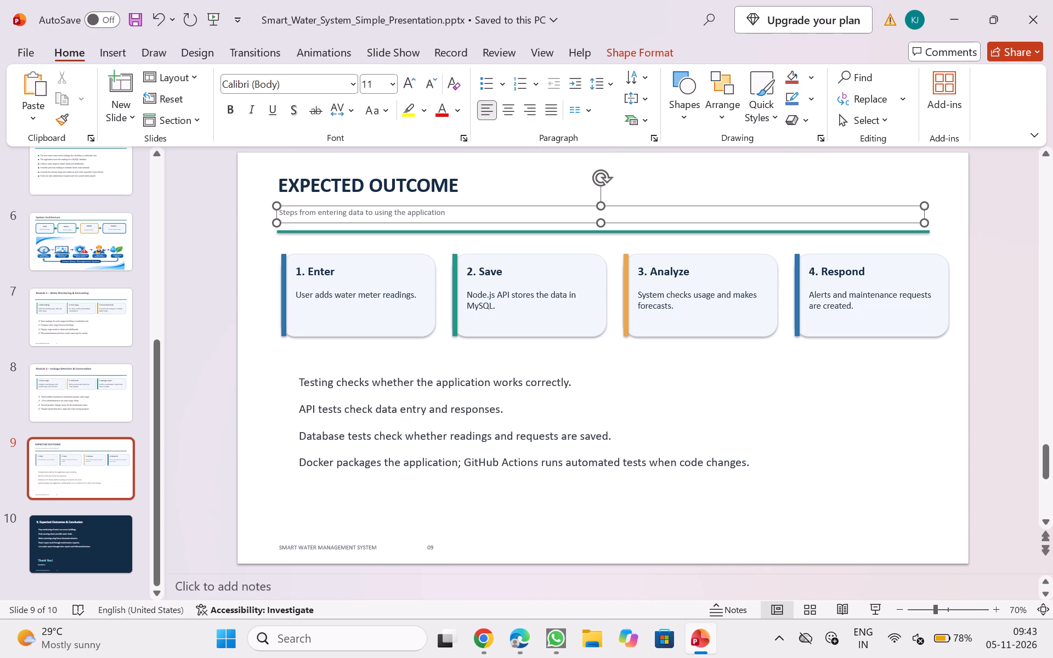
click(290, 206)
key(Delete)
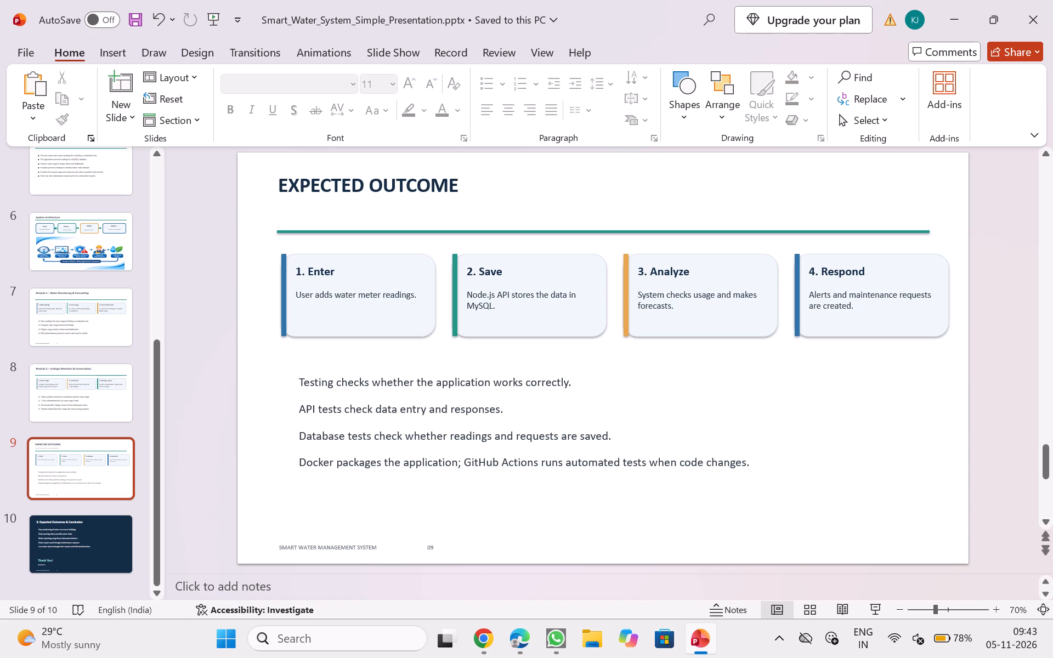
Delete the description text "User adds water meter readings." from the 1. Enter card.
click(339, 275)
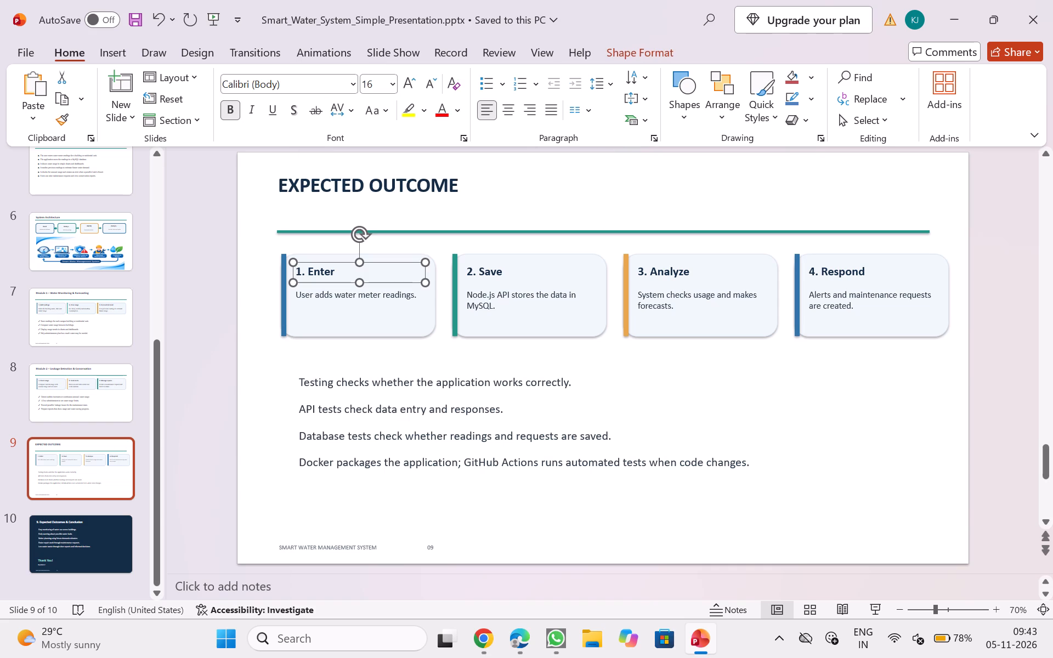
click(330, 314)
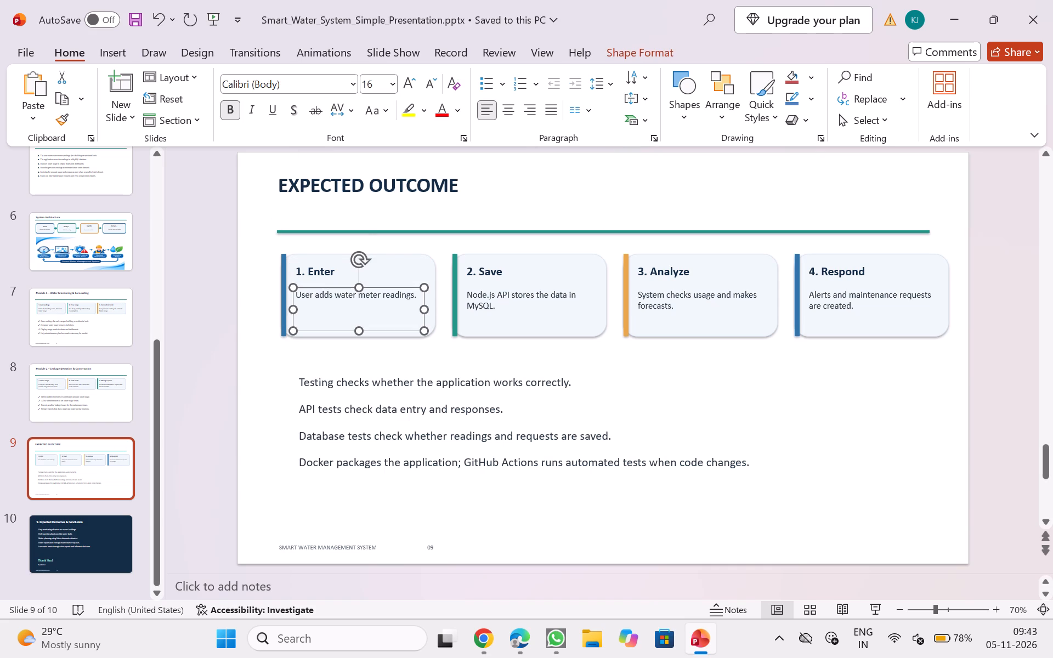
drag(295, 255, 337, 280)
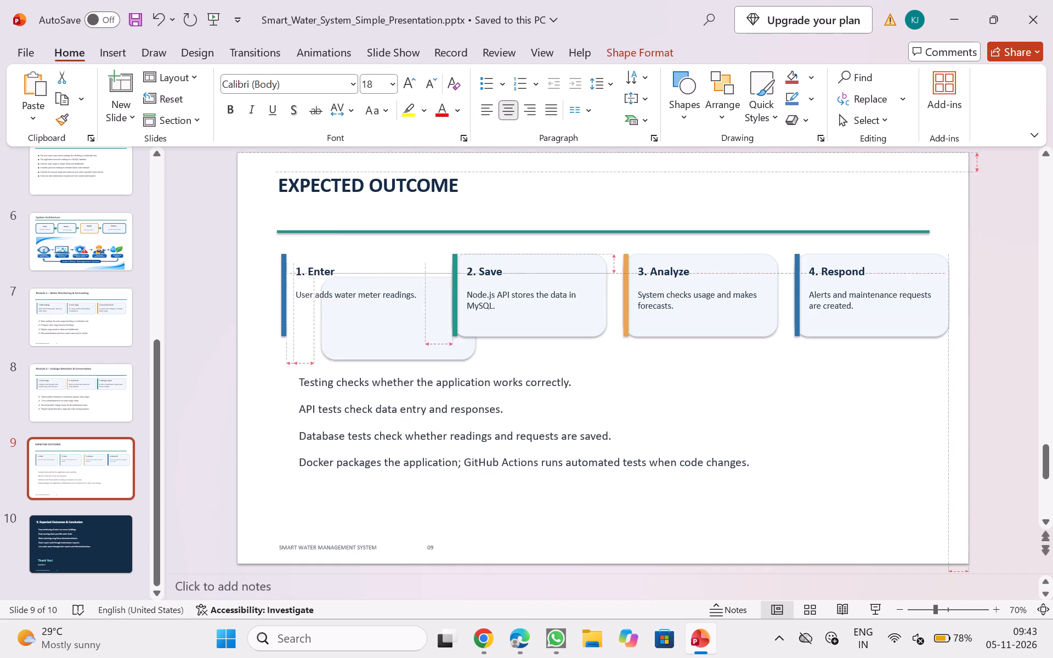
drag(337, 280, 305, 258)
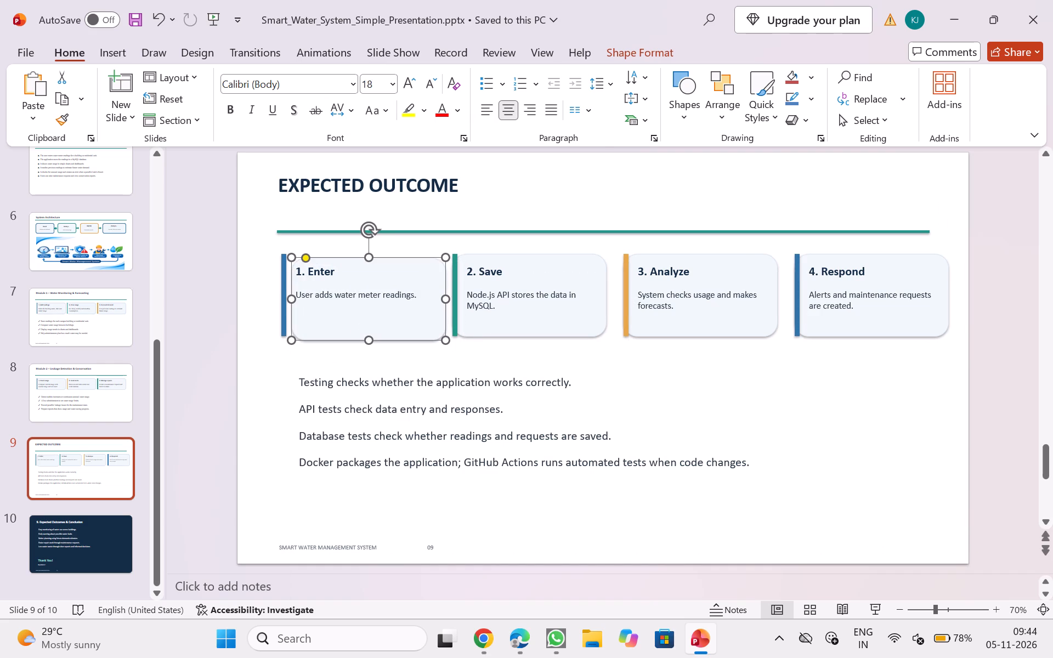
click(275, 233)
click(338, 288)
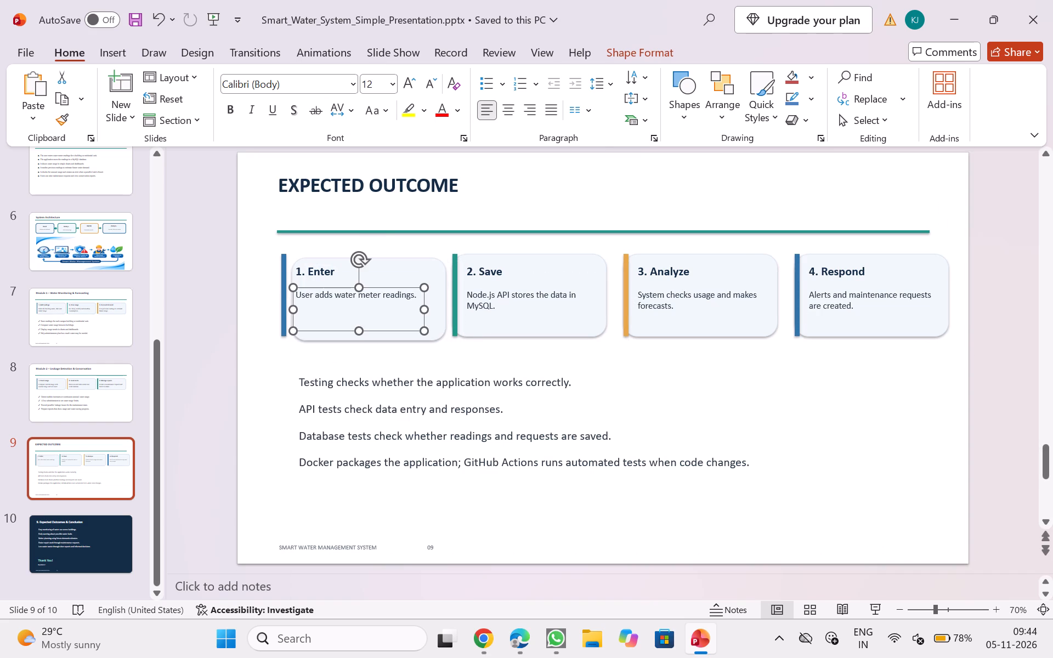
key(Delete)
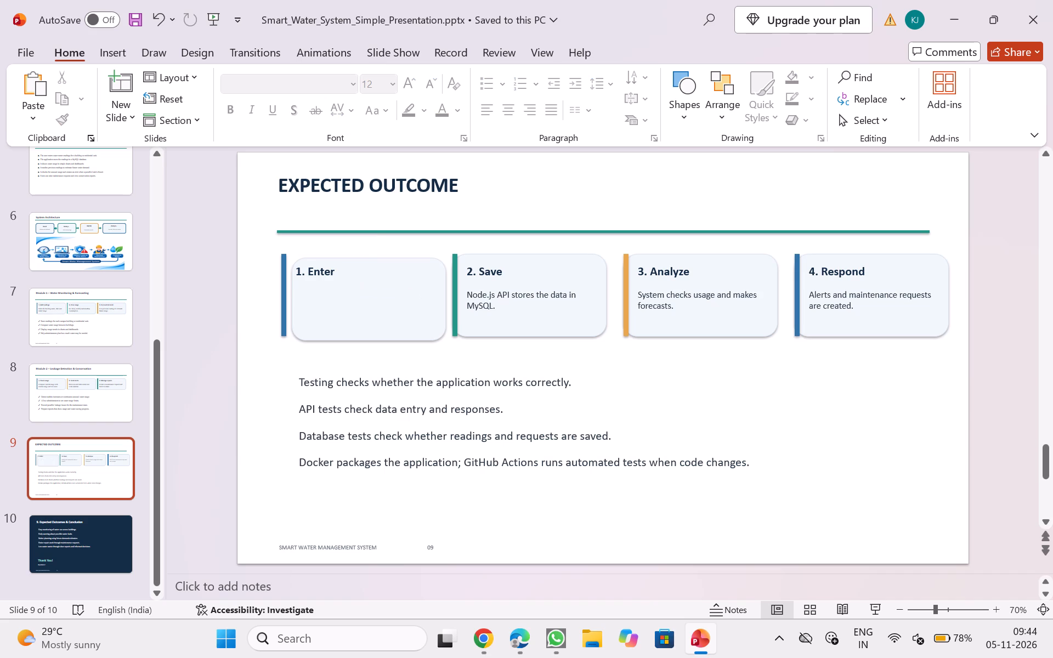
Delete the rest of the 1. Enter card on slide 9: its background box, heading and blue accent bar.
click(354, 305)
key(Delete)
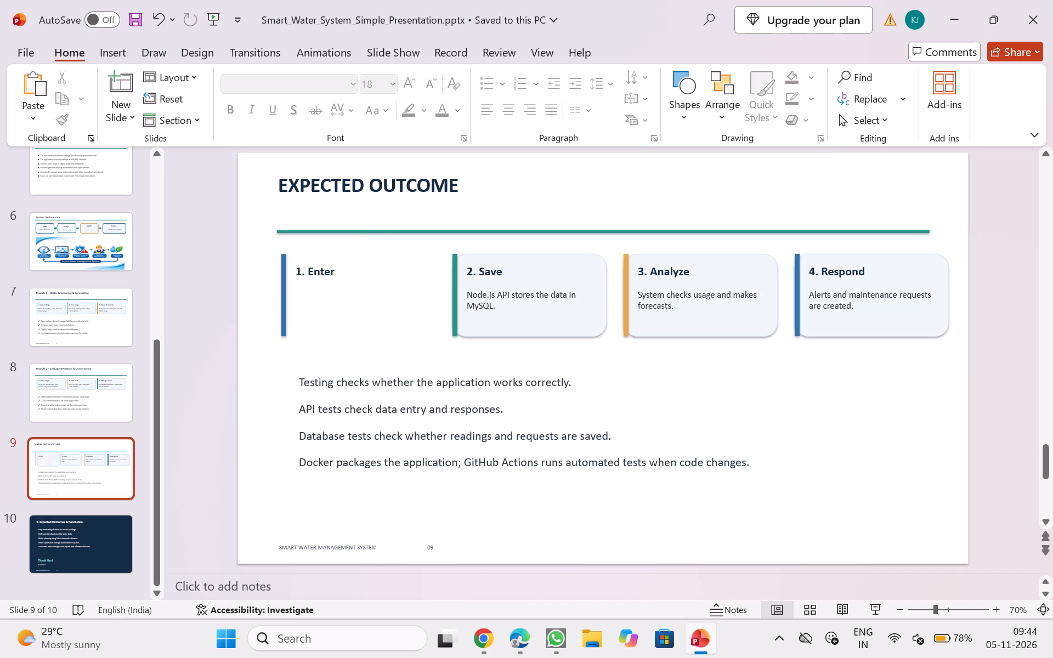
click(322, 269)
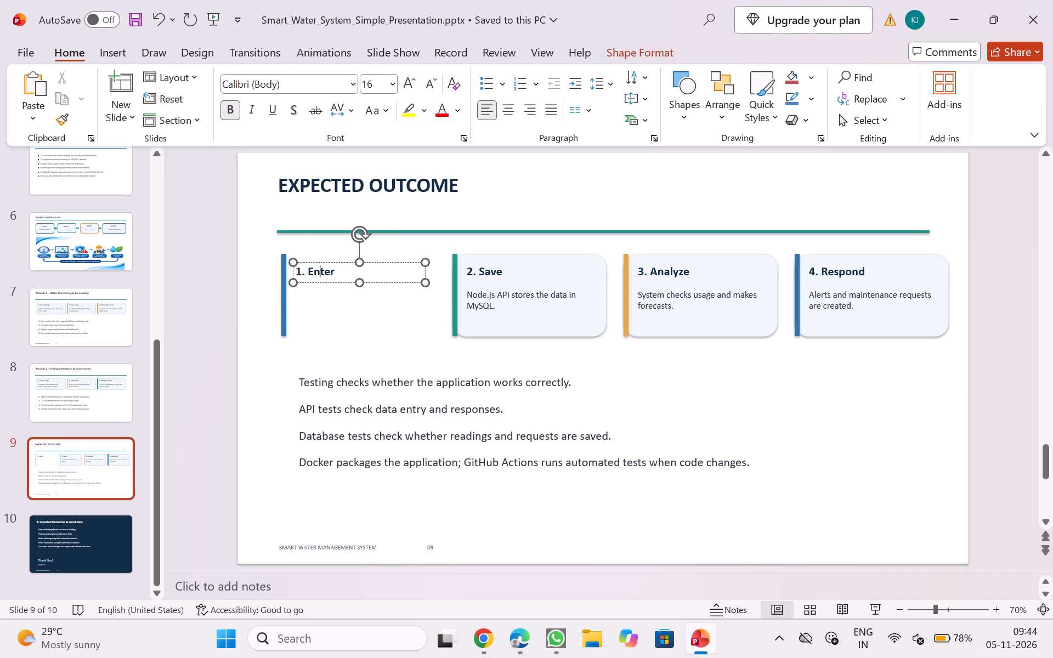
click(309, 262)
key(Delete)
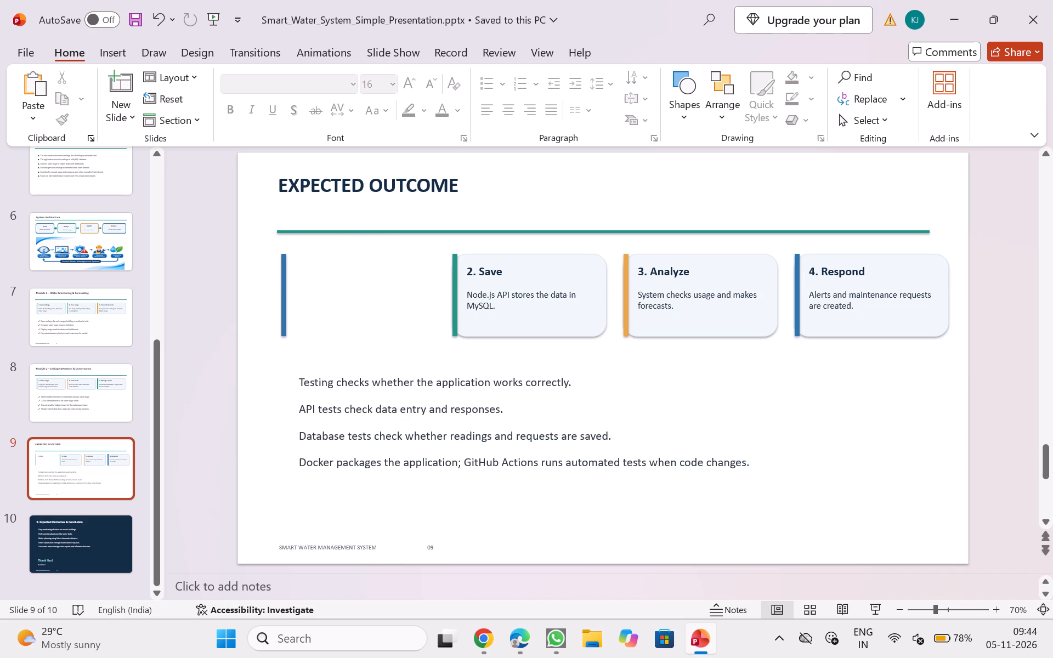
click(282, 270)
key(Delete)
Delete the whole 2. Save card, including its description, background box, green accent bar and heading.
click(575, 318)
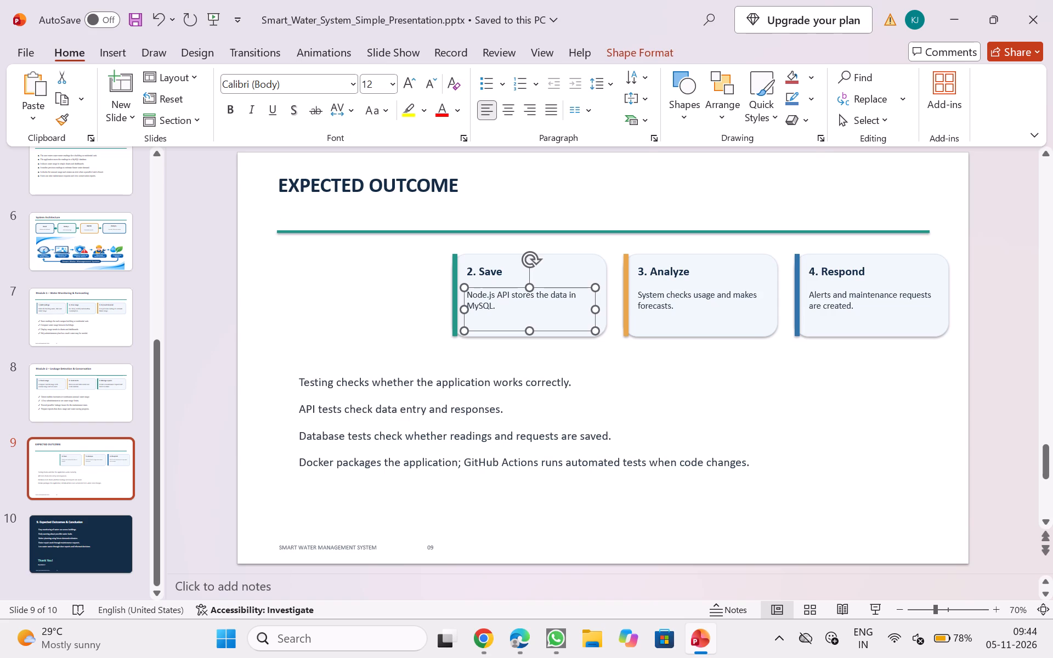
key(BackSpace)
click(575, 318)
key(Delete)
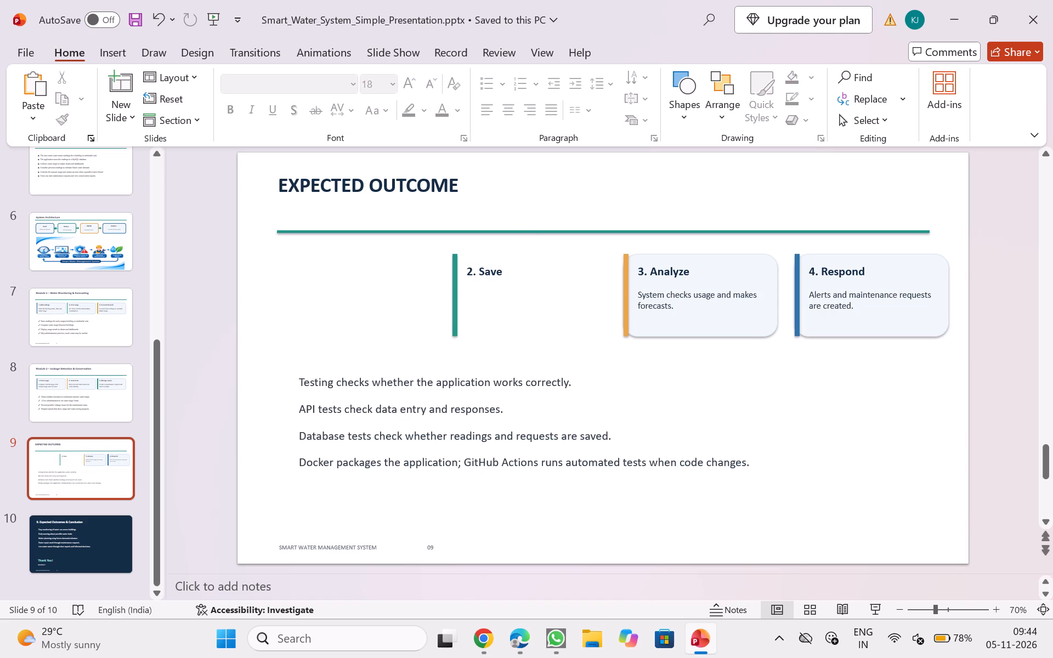
click(451, 321)
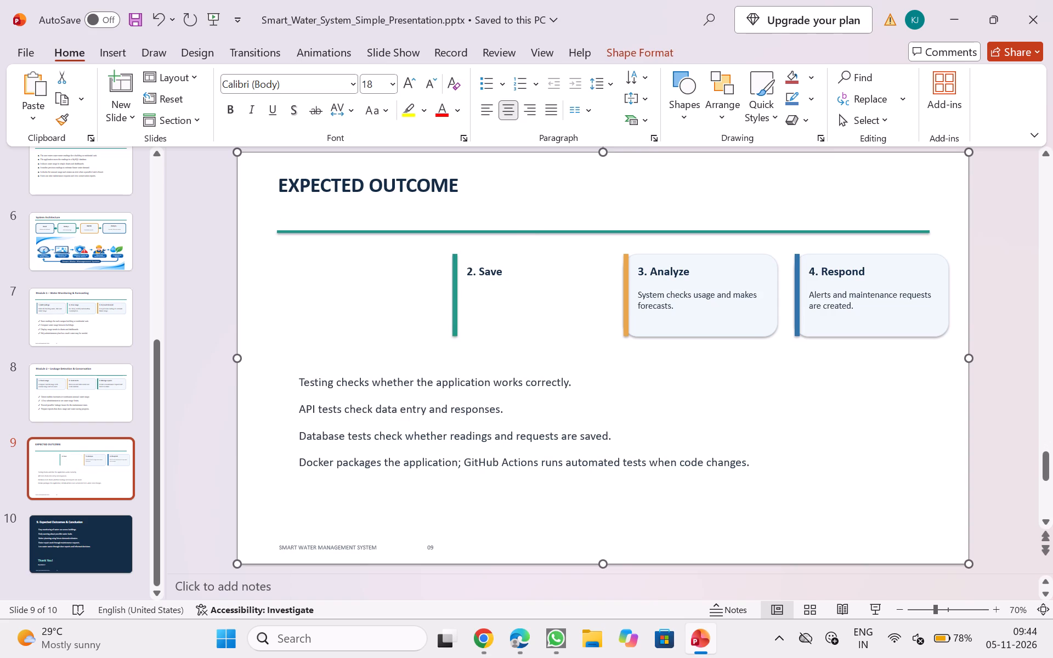
click(454, 319)
key(Delete)
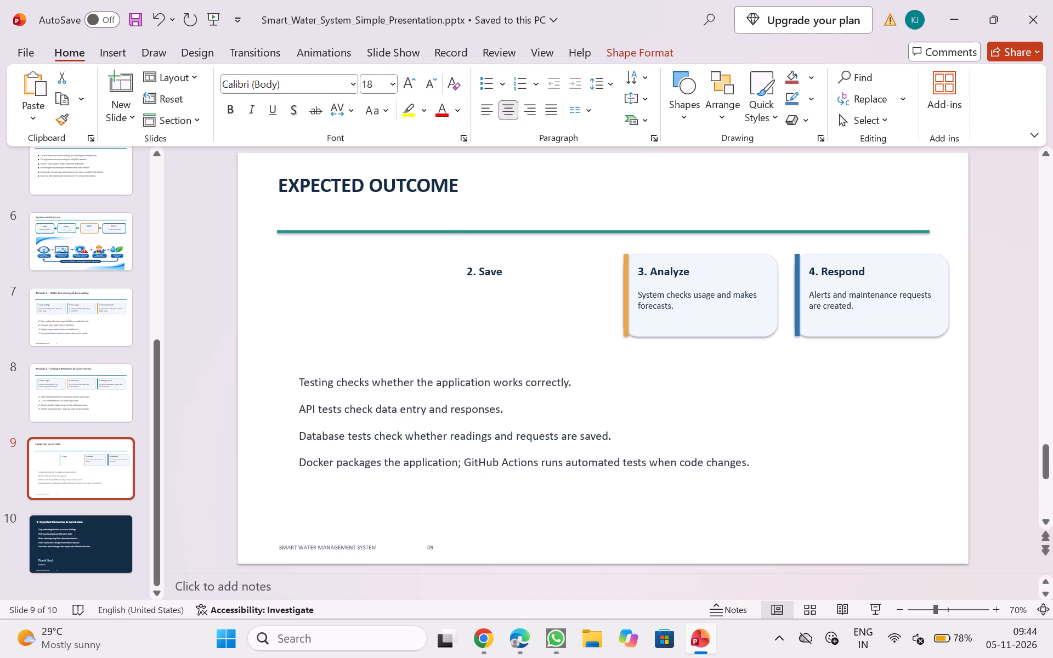
click(494, 269)
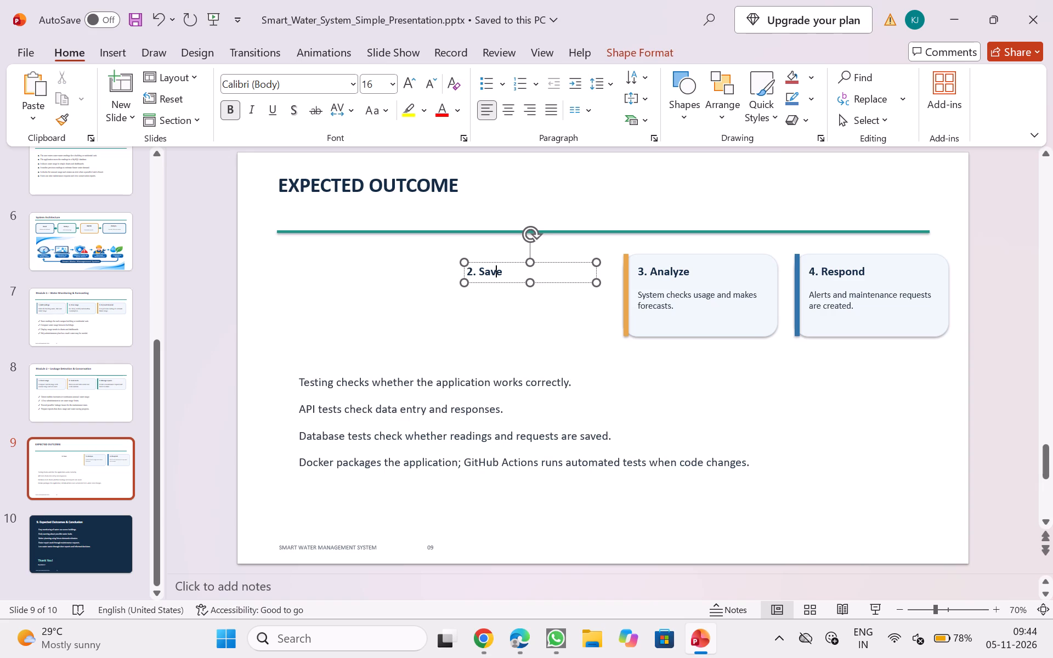
click(491, 264)
click(486, 262)
key(Delete)
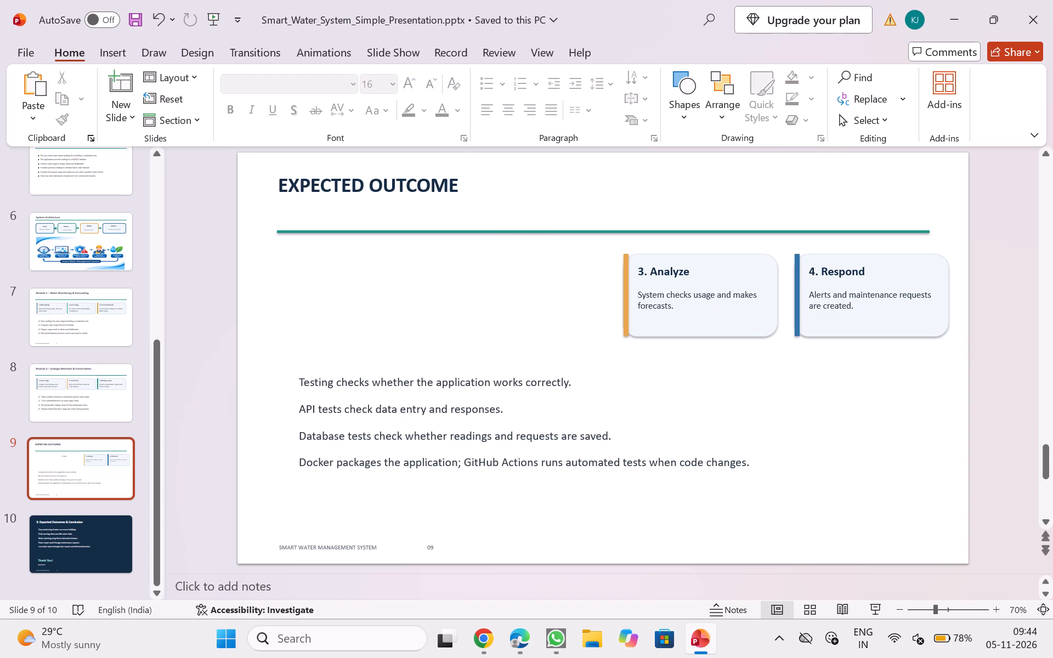
Delete the whole 3. Analyze card, including its heading, background box, description and orange accent bar.
click(732, 271)
key(Delete)
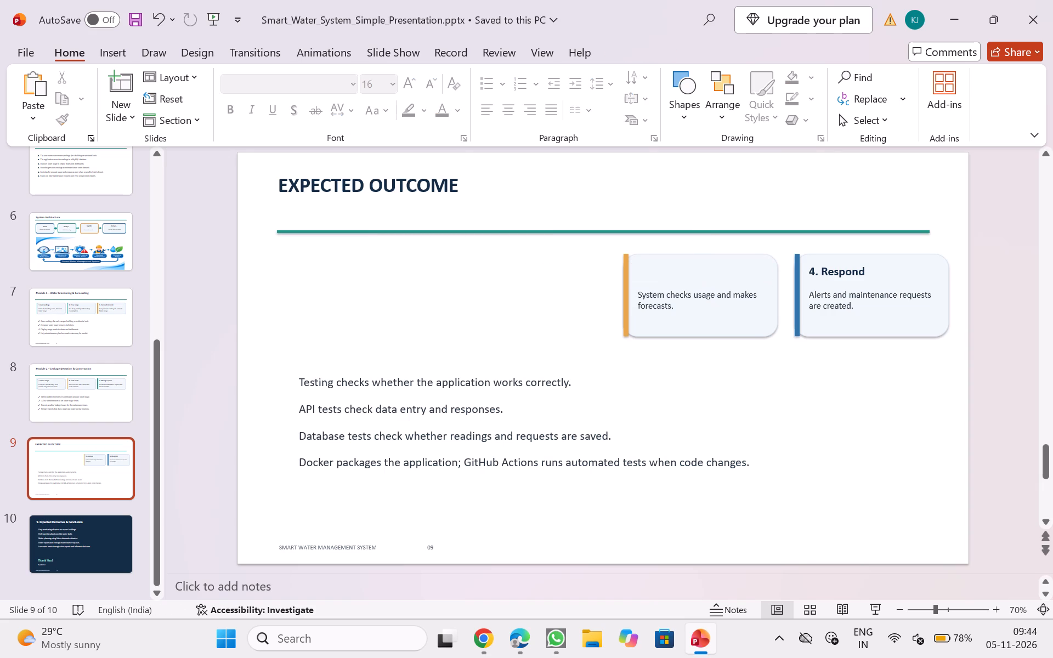
click(732, 271)
key(Delete)
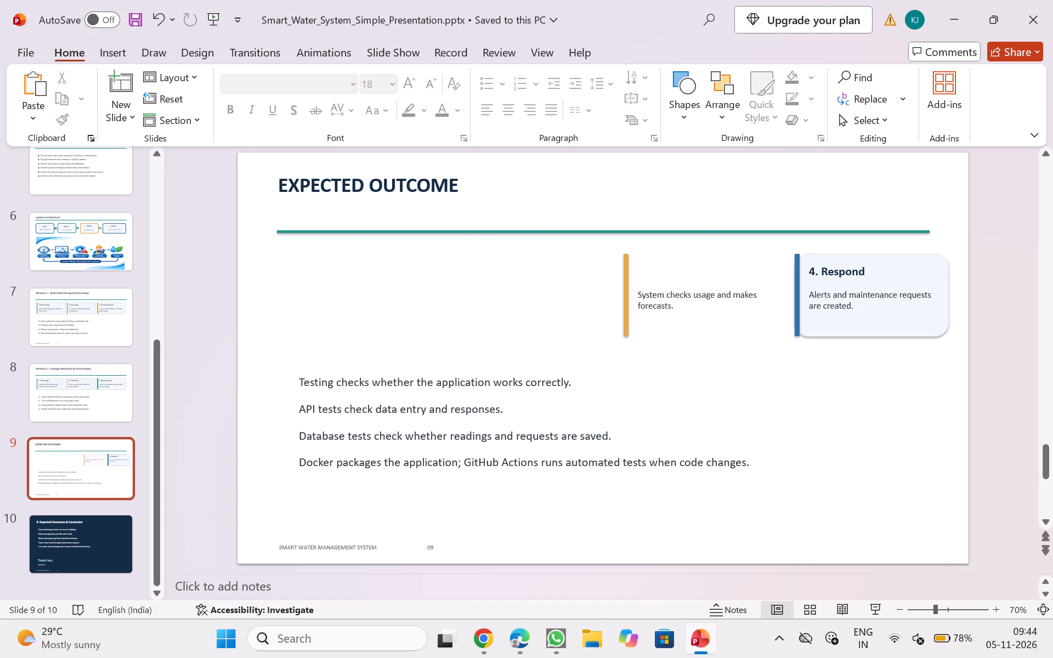
click(724, 292)
key(Delete)
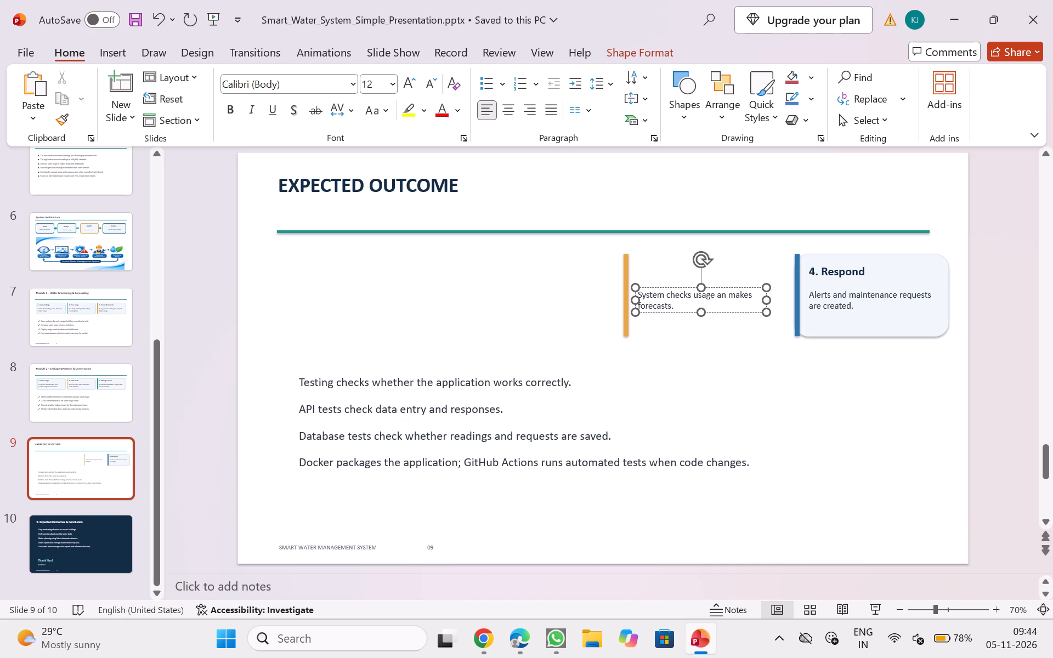
click(724, 313)
key(Delete)
click(622, 319)
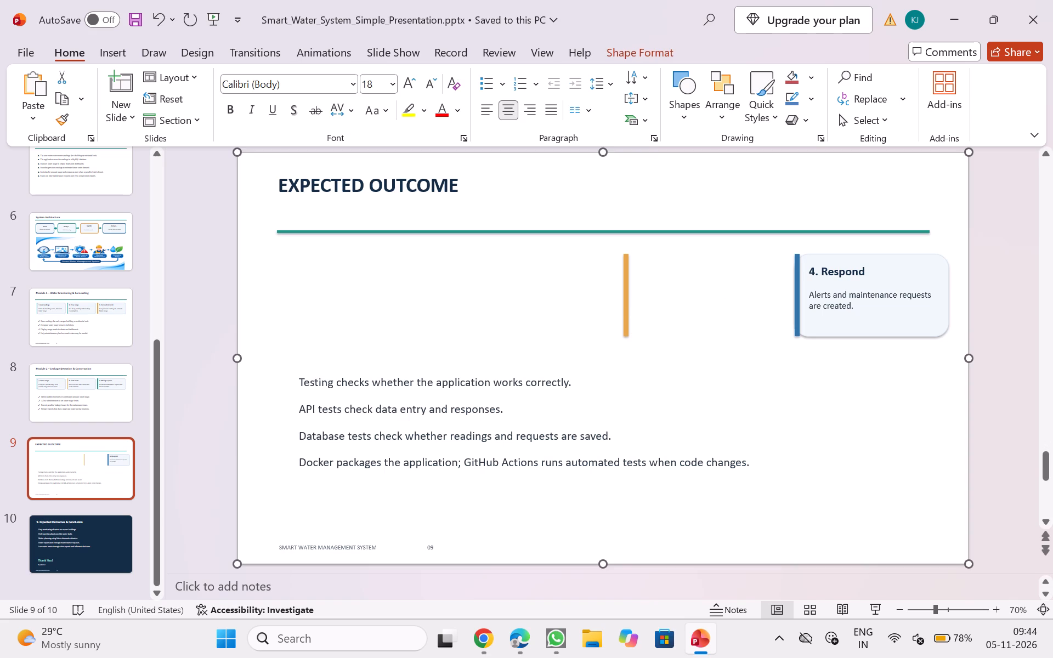
click(625, 318)
key(Delete)
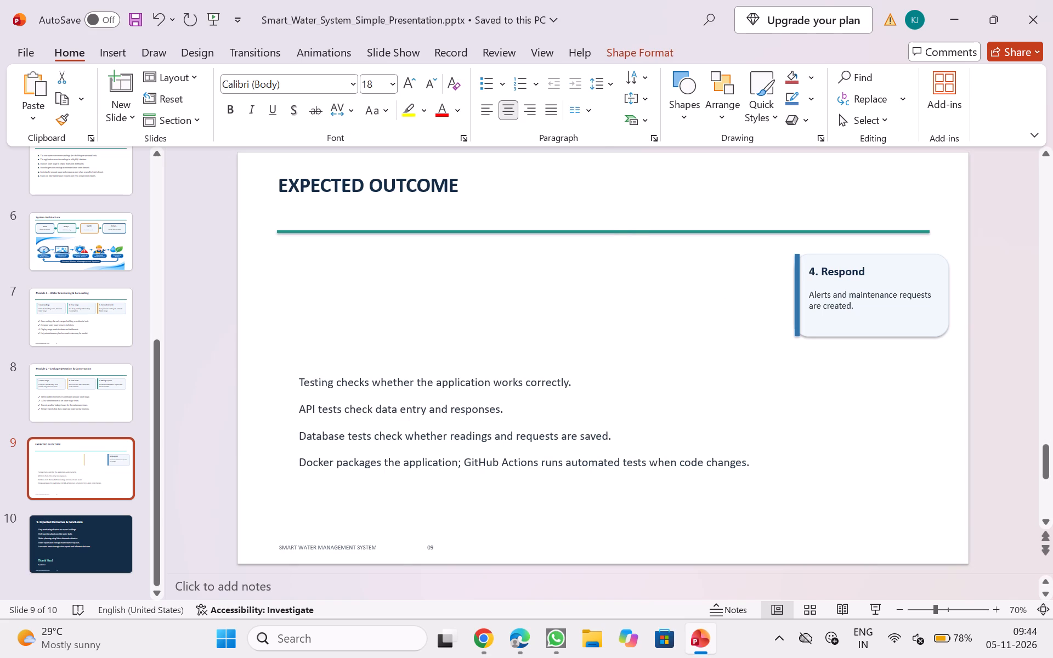
Delete the whole 4. Respond card, including its description, background box, blue accent bar and heading.
click(914, 328)
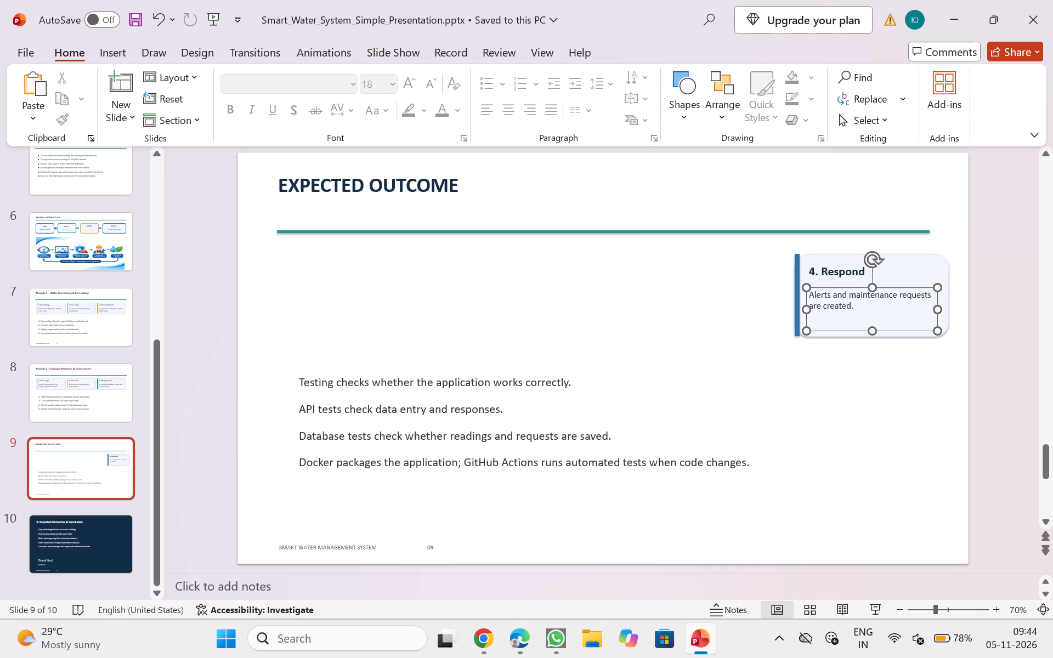
key(Delete)
click(914, 328)
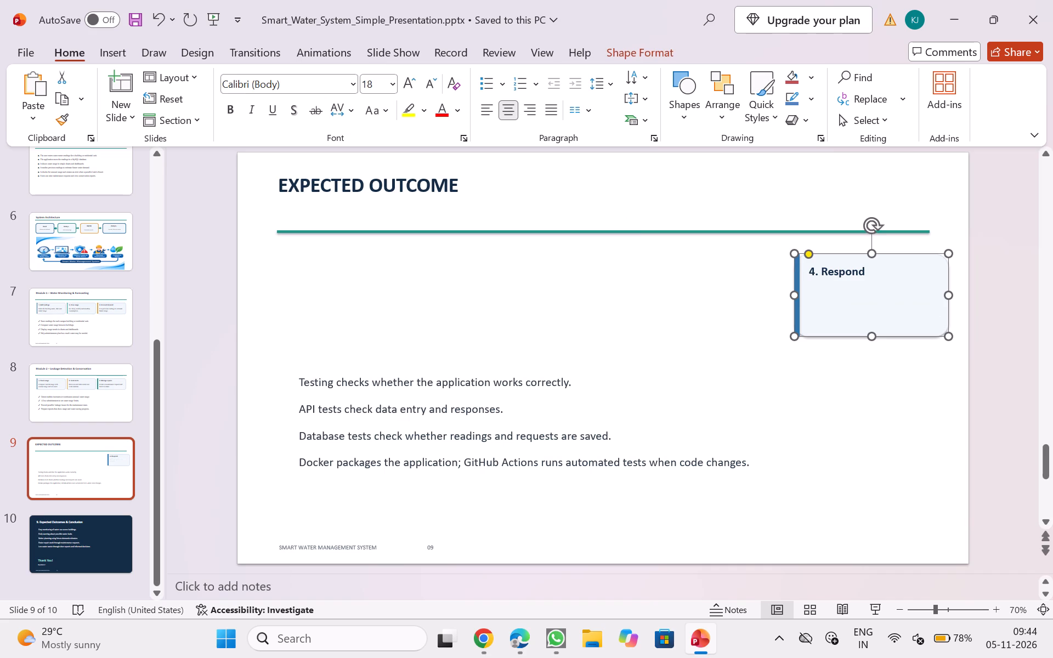
key(Delete)
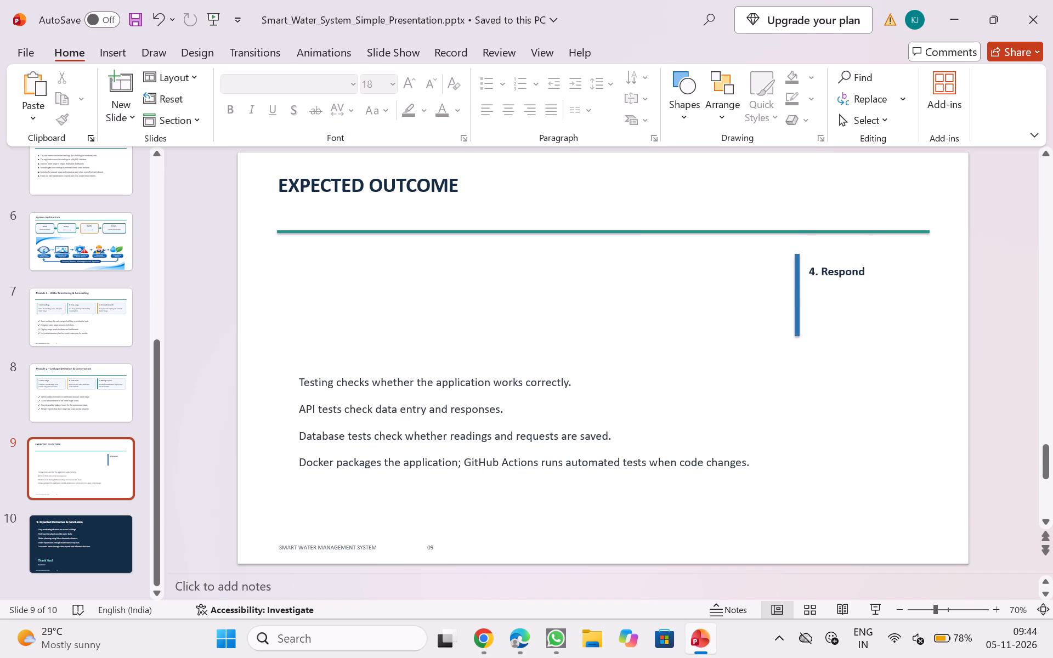
click(796, 328)
key(Delete)
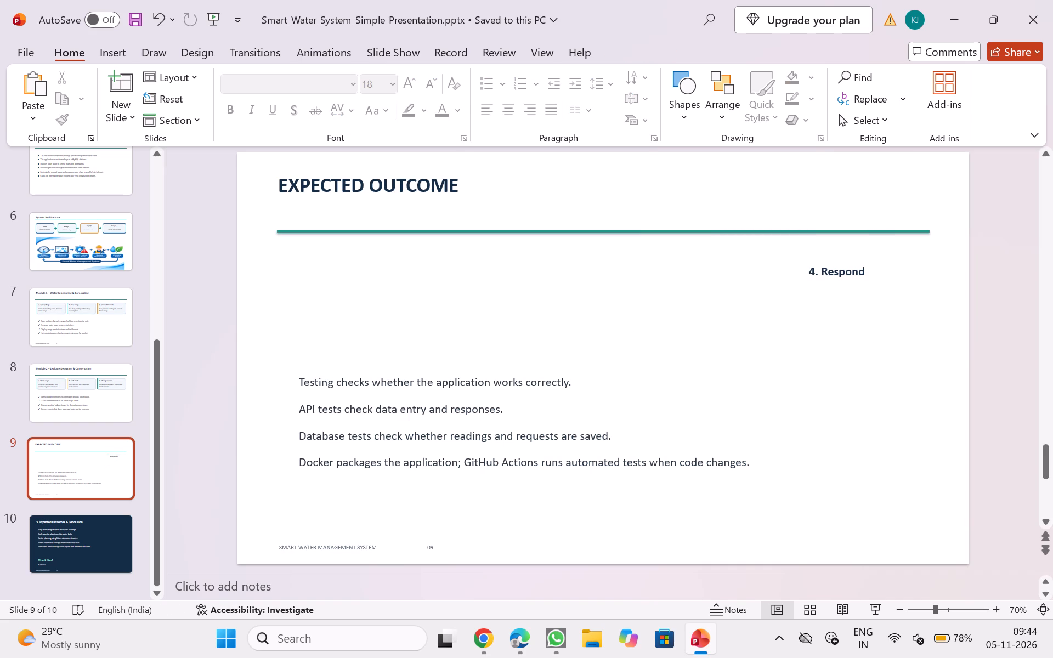
drag(854, 274, 852, 263)
click(852, 263)
click(852, 263)
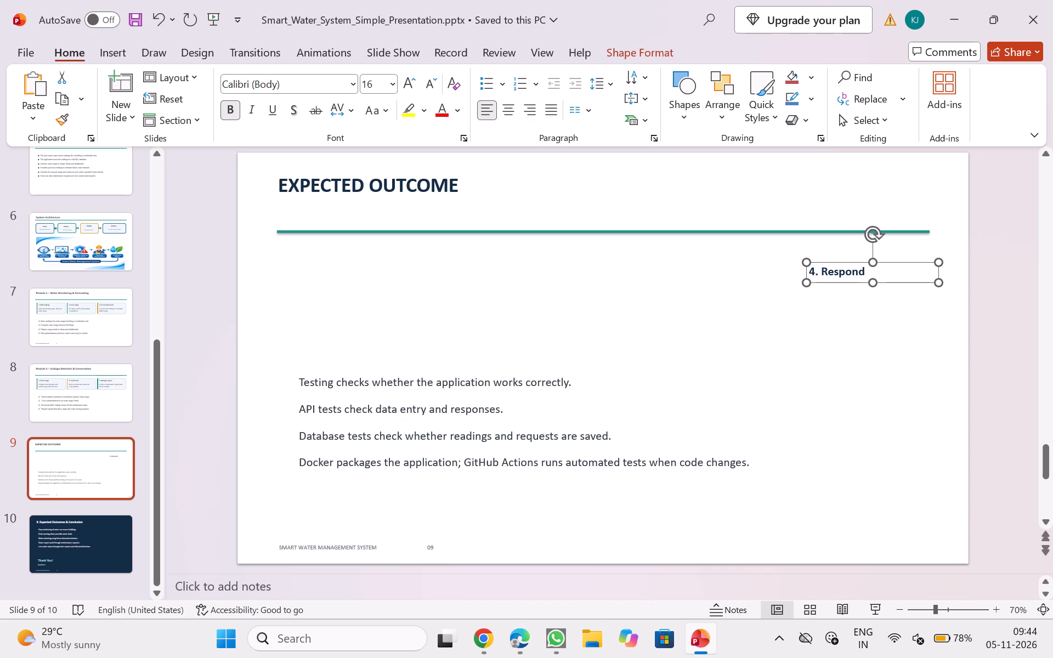
key(Delete)
Replace the testing text on slide 9 with the copied Expected Outcomes lines and move the text box up beneath the green divider.
click(539, 435)
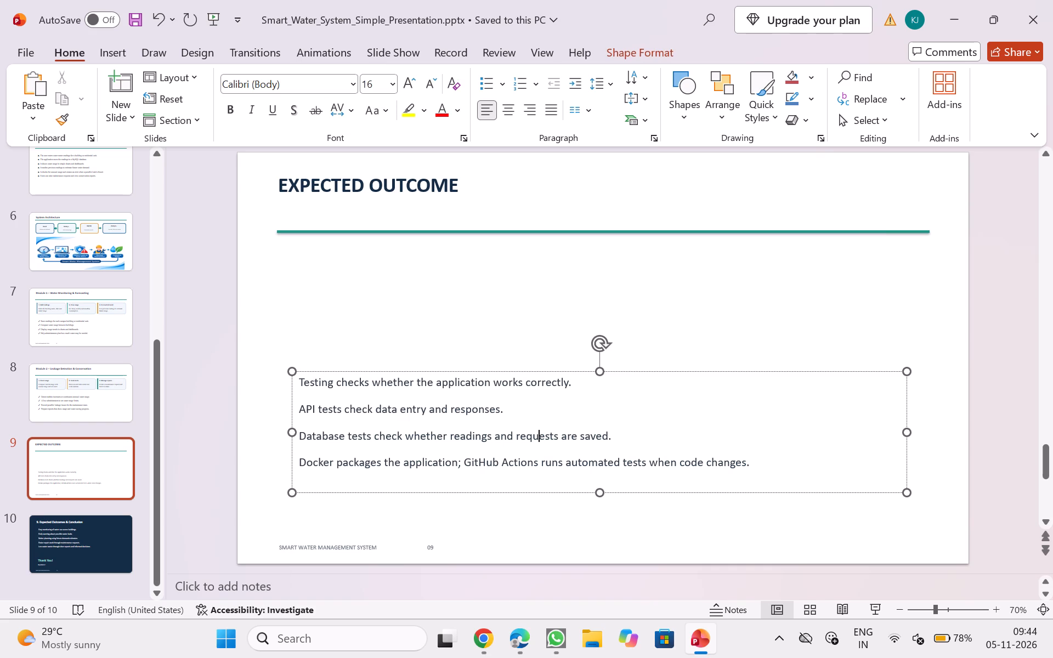
key(ctrl+a)
key(ctrl+v)
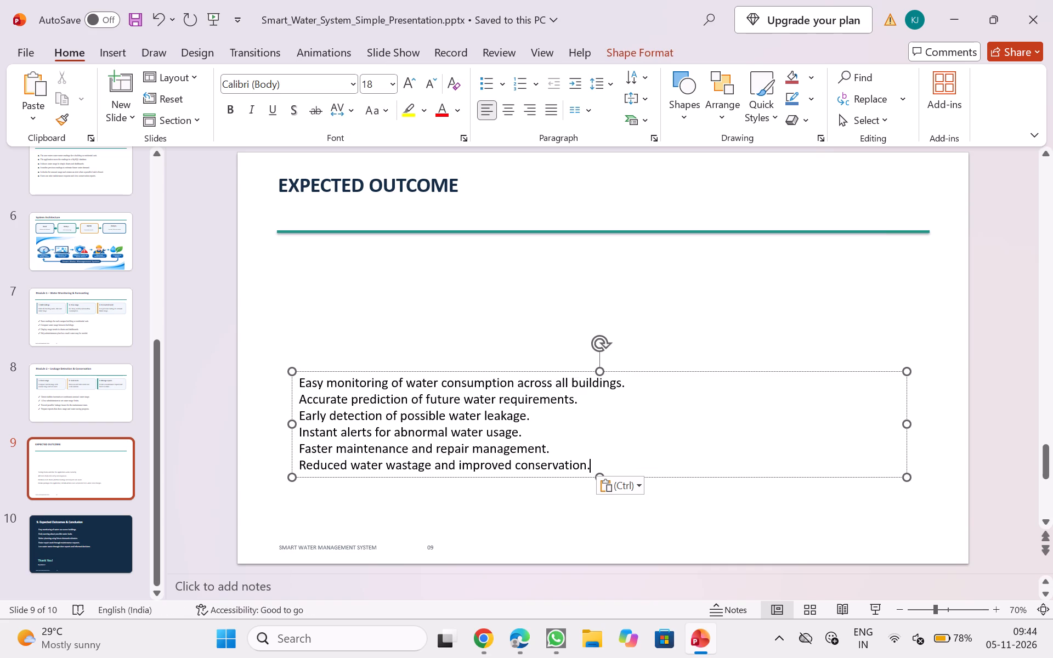
drag(496, 372, 491, 331)
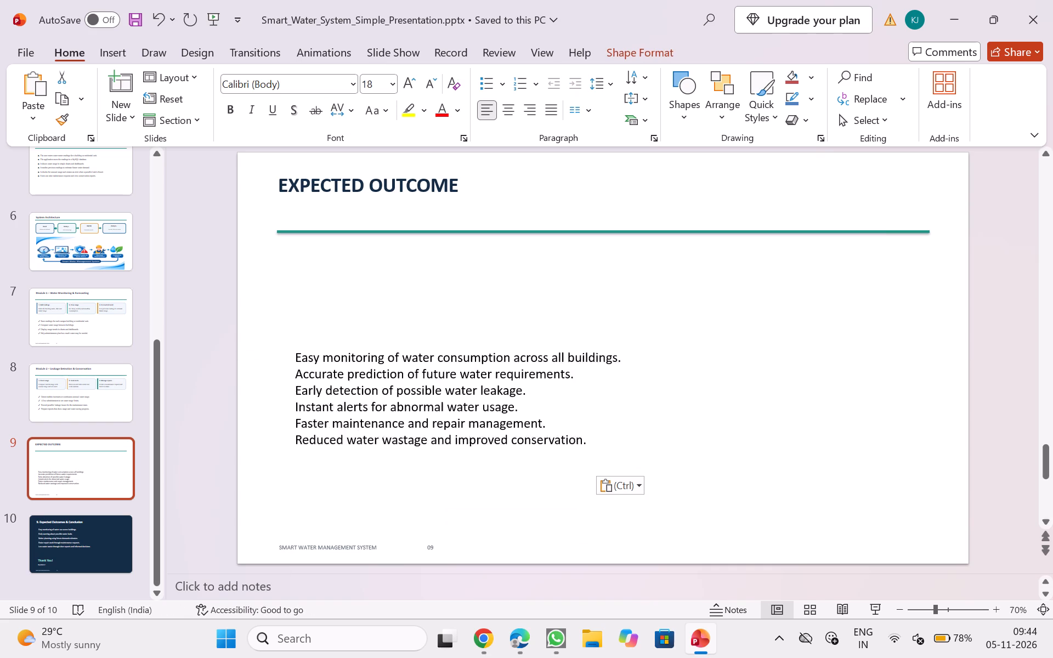
drag(491, 331, 487, 281)
Widen the line spacing of all the Expected Outcomes lines and give them check-mark bullets.
click(461, 316)
key(ctrl+a)
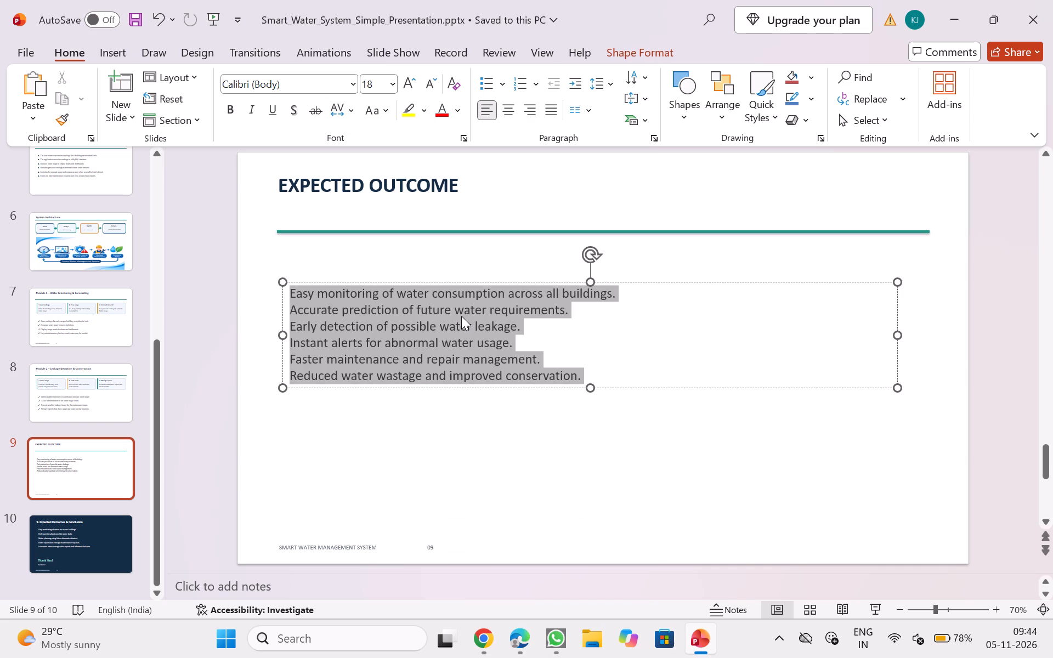
click(593, 84)
click(618, 131)
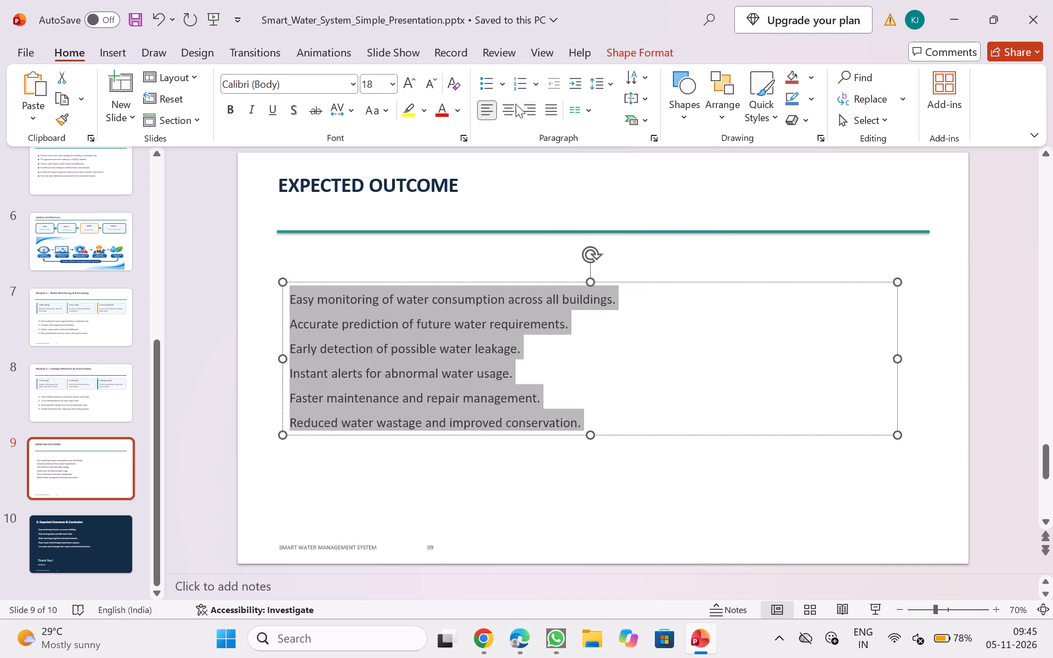
click(501, 87)
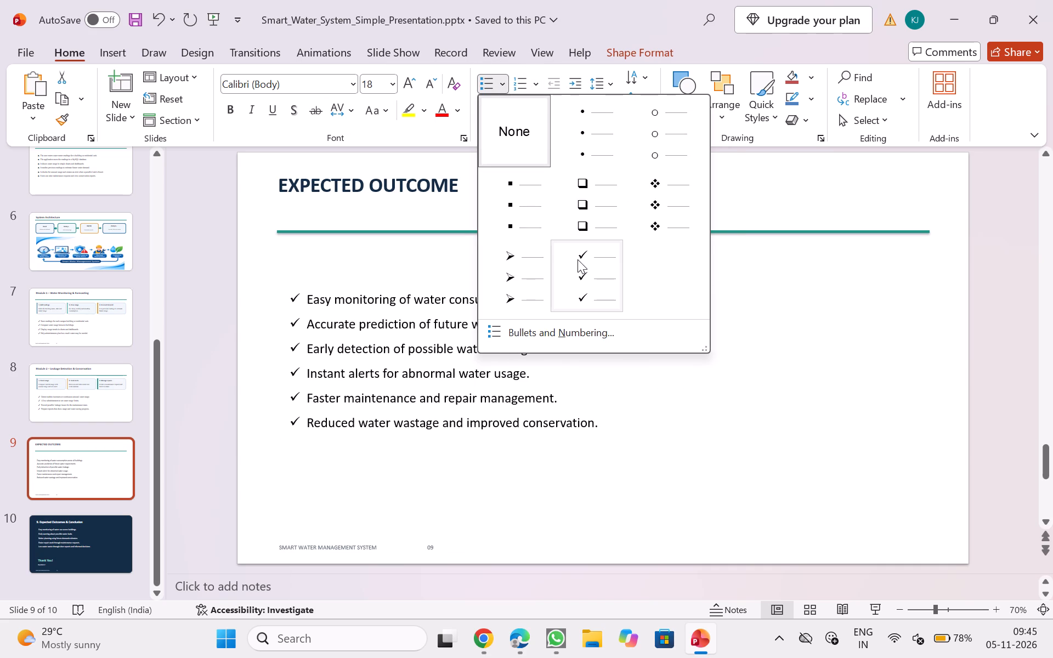
click(578, 259)
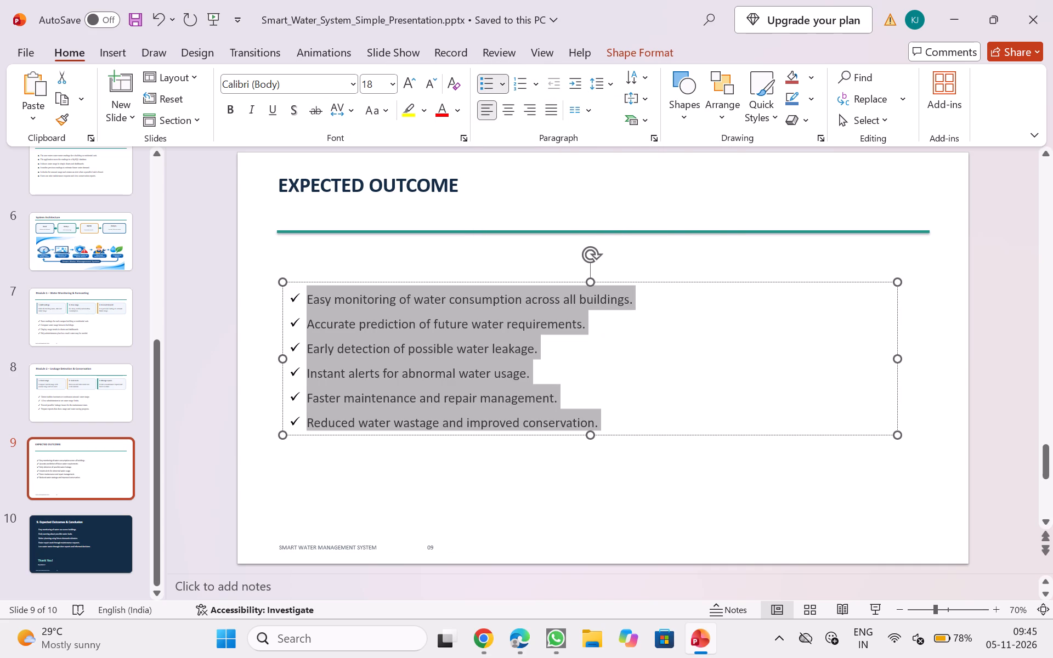
Set the Expected Outcomes list to Times New Roman, size 19.
click(280, 84)
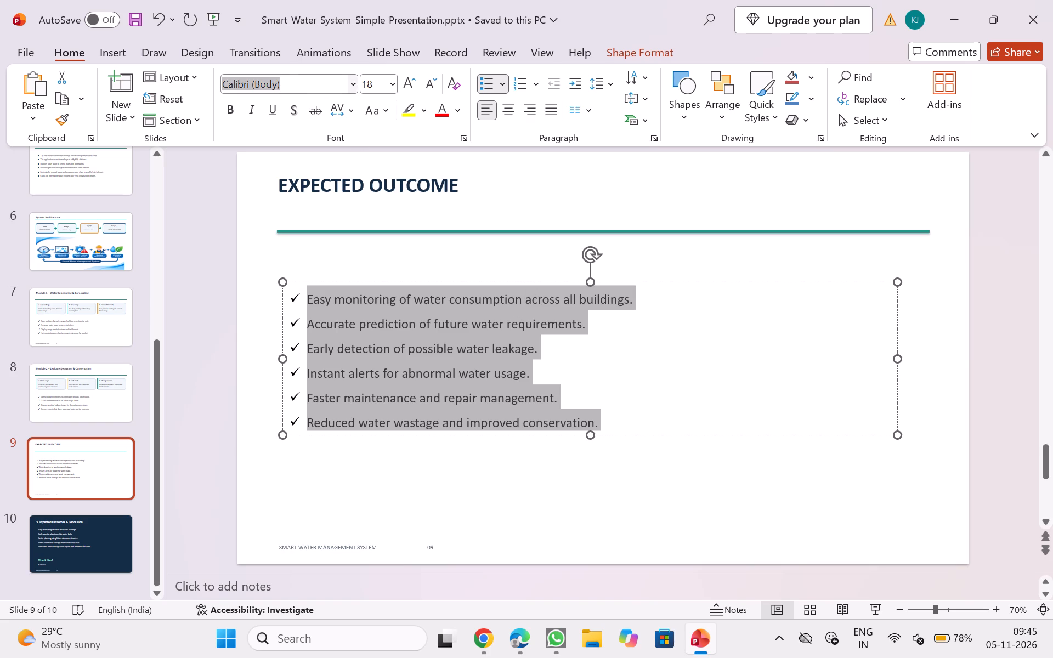
text(TI)
key(Return)
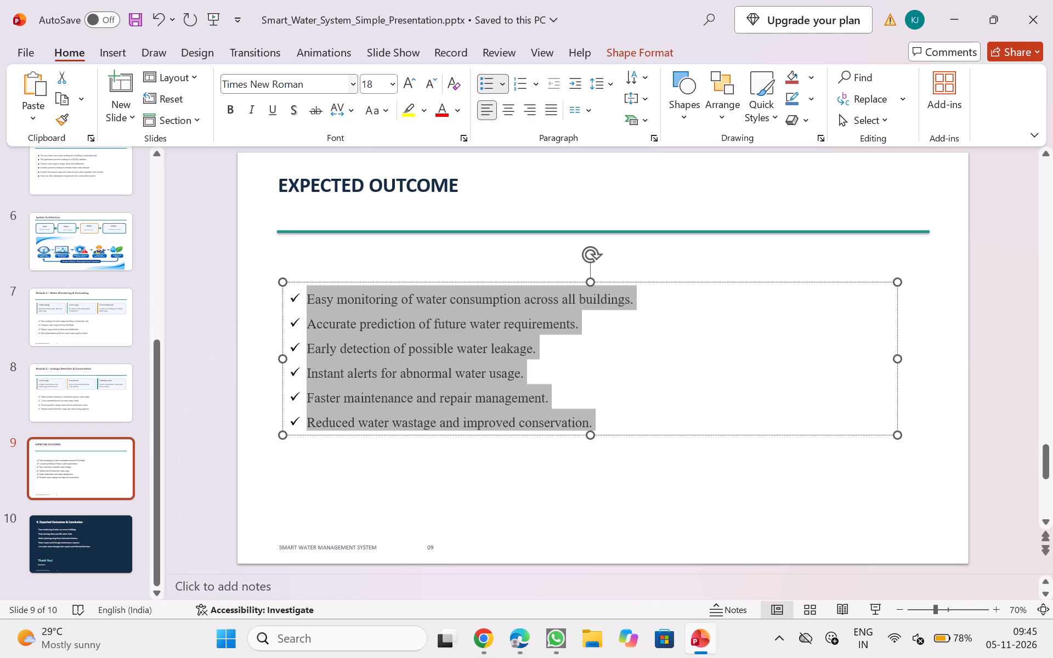
click(373, 84)
text(18)
key(9)
key(BackSpace)
key(BackSpace)
key(9)
key(Return)
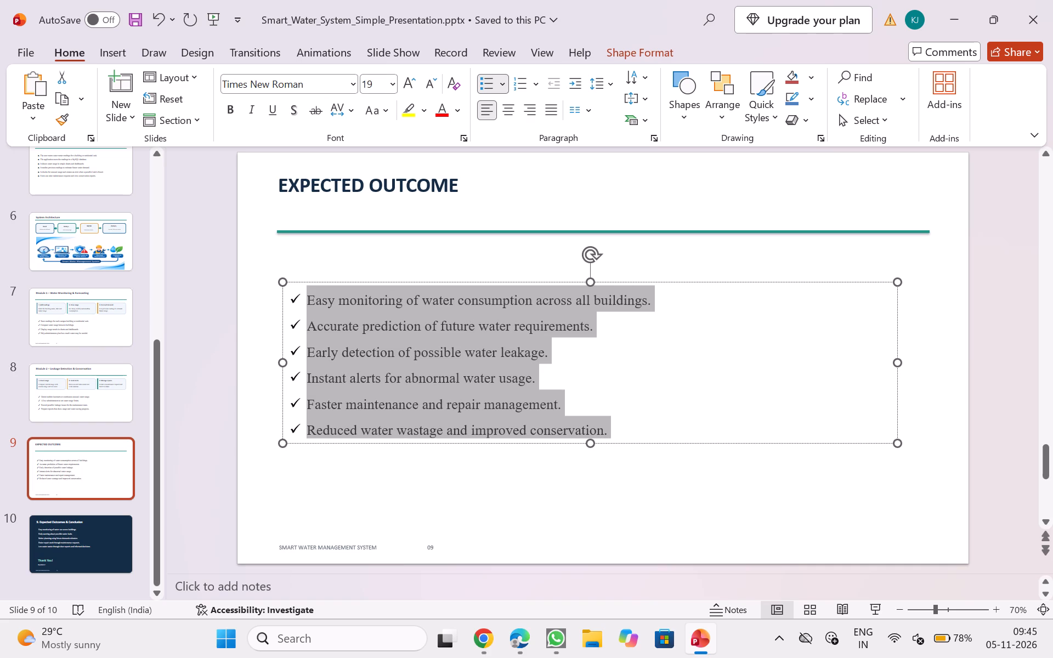
click(426, 251)
drag(401, 324, 404, 294)
click(404, 294)
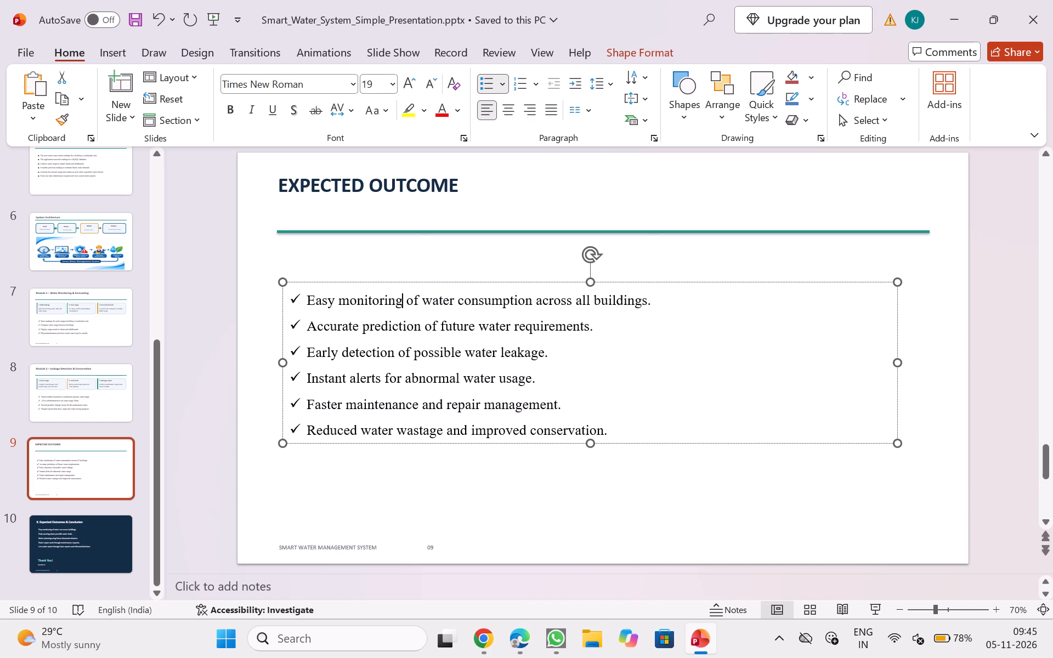
Move the Expected Outcomes list up nearer the green divider and lower the EXPECTED OUTCOME heading closer above the divider.
drag(395, 283, 389, 257)
click(384, 196)
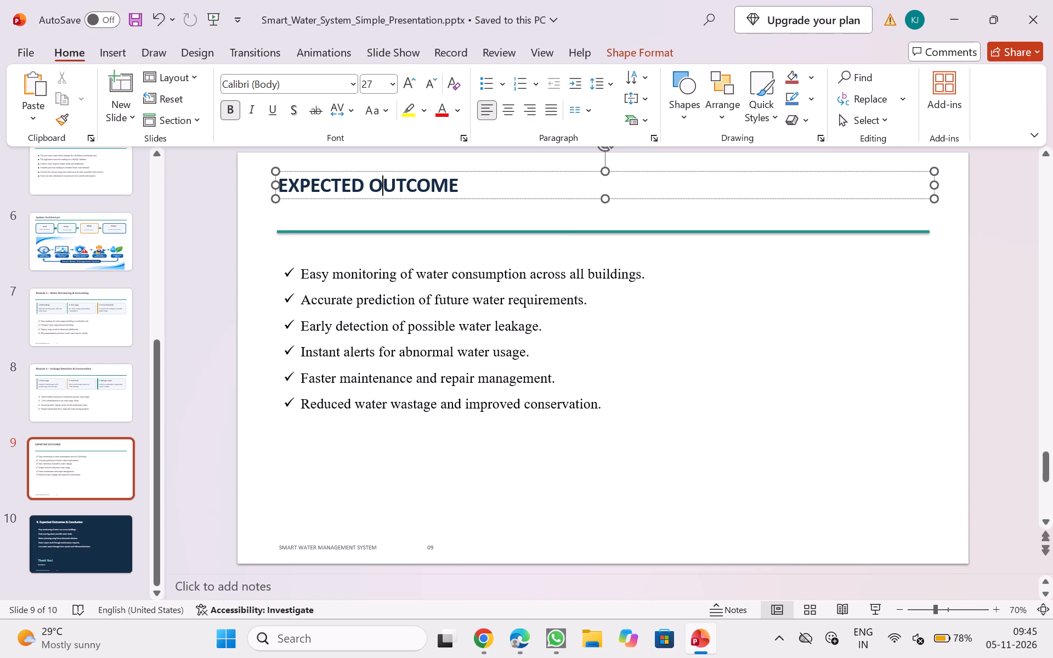
drag(373, 172, 375, 183)
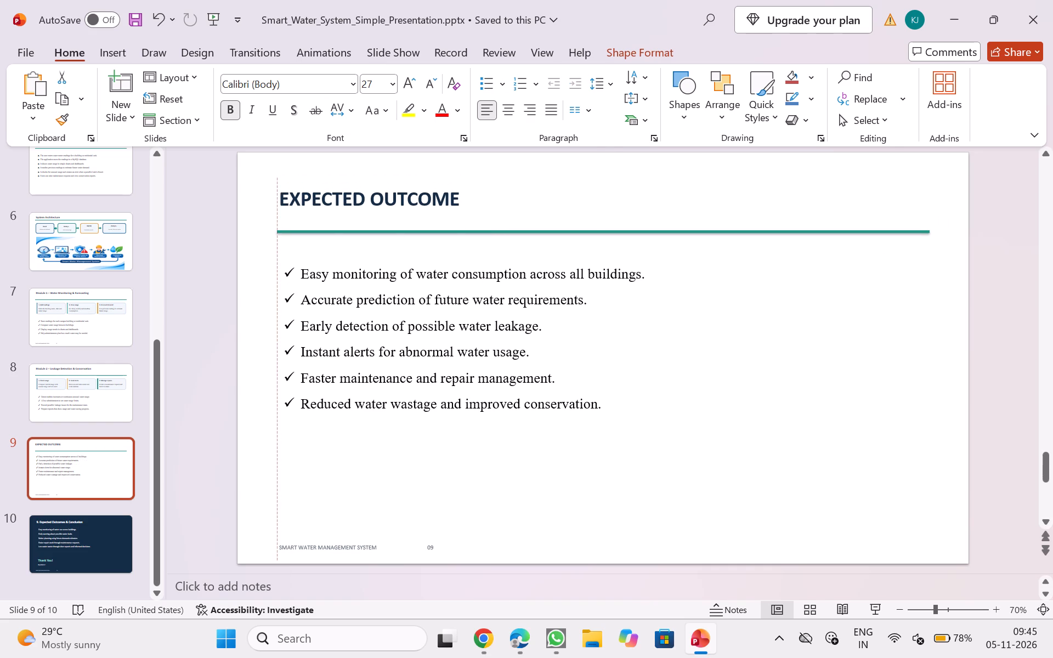
drag(375, 183, 376, 184)
Delete the SMART WATER MANAGEMENT SYSTEM footer box with the page number from slide 9.
click(403, 543)
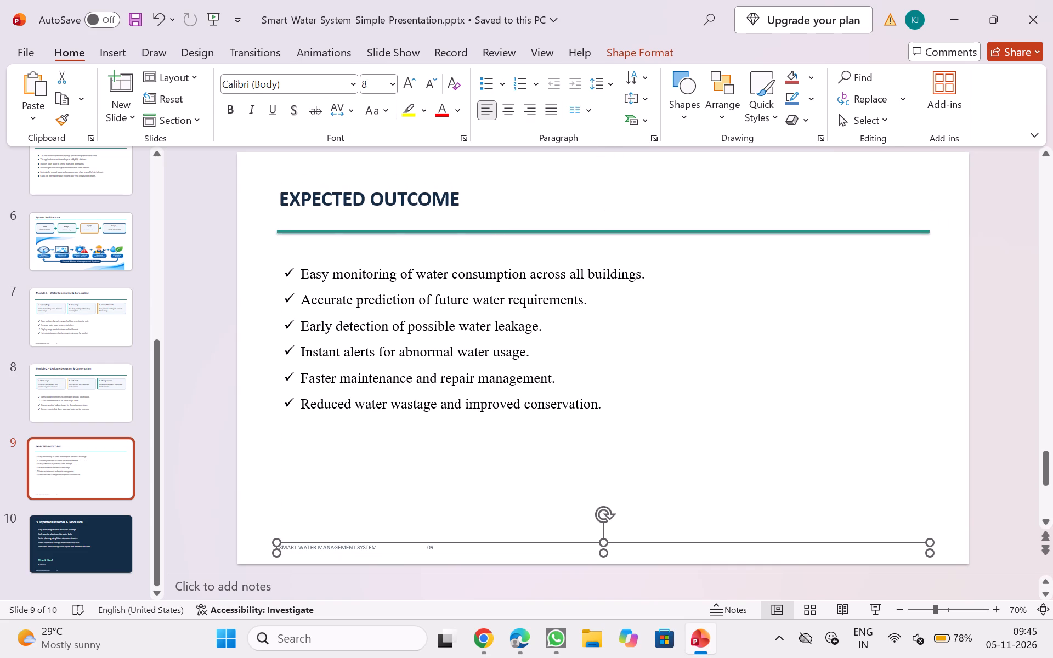
key(Delete)
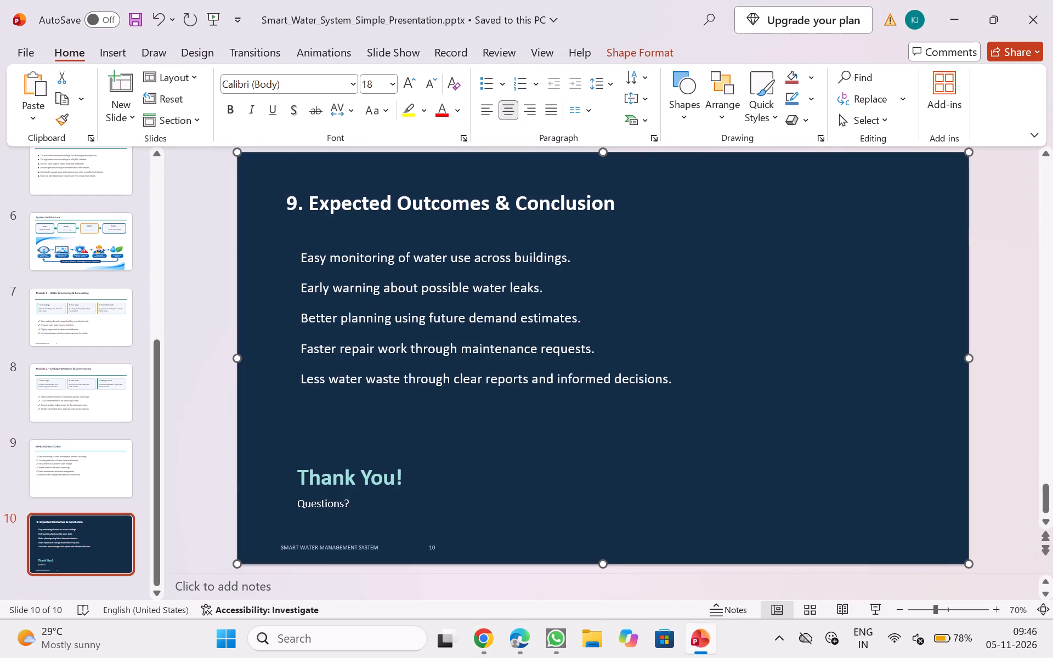
key(BackSpace)
key(ctrl+z)
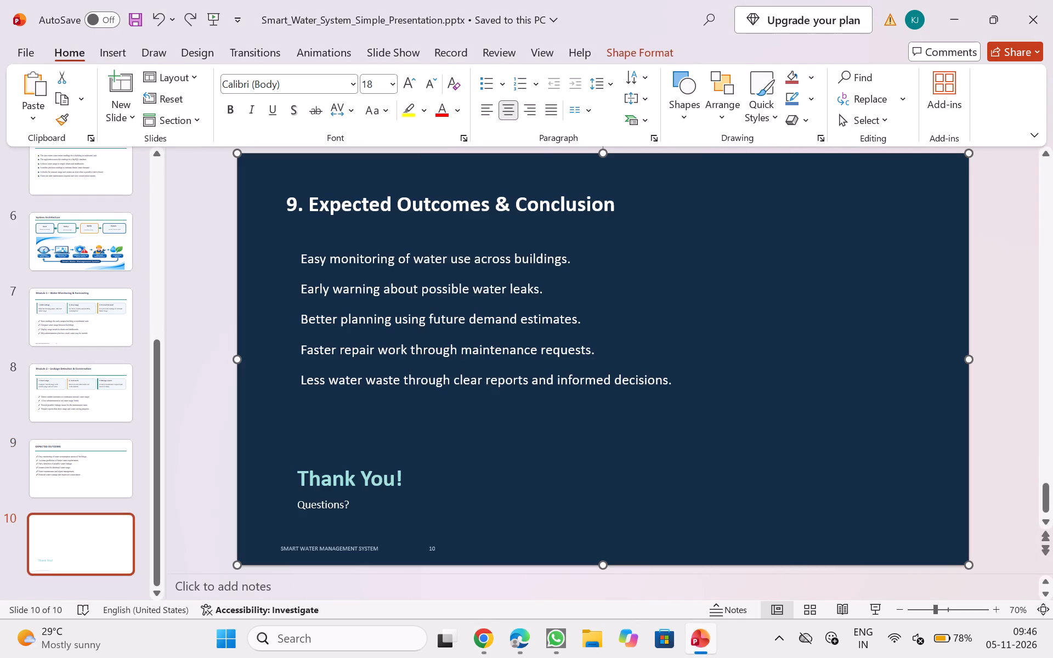
key(Delete)
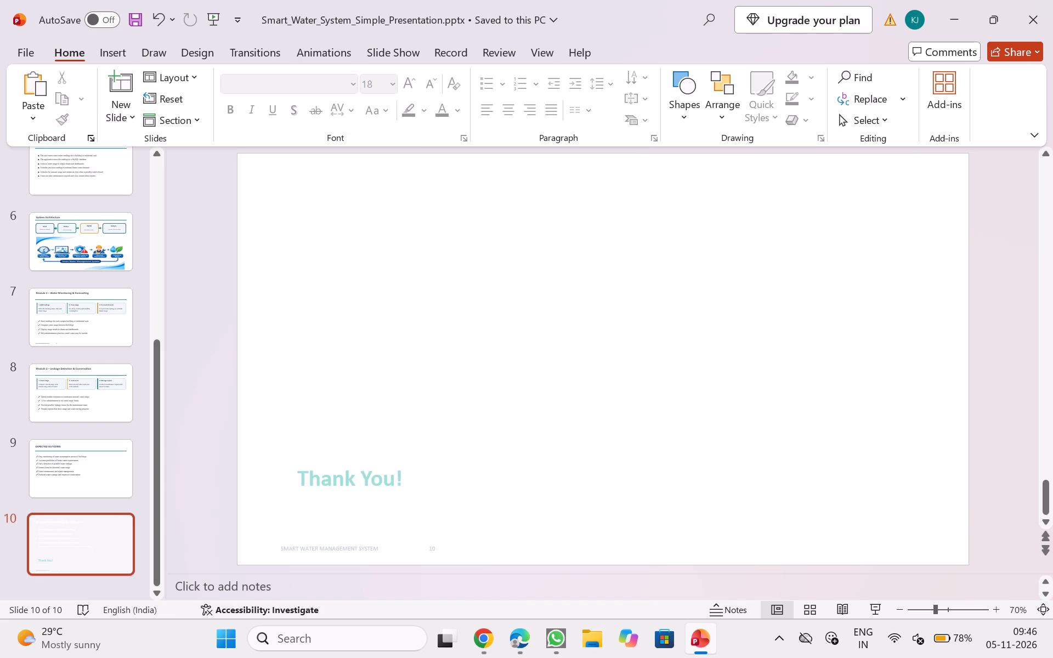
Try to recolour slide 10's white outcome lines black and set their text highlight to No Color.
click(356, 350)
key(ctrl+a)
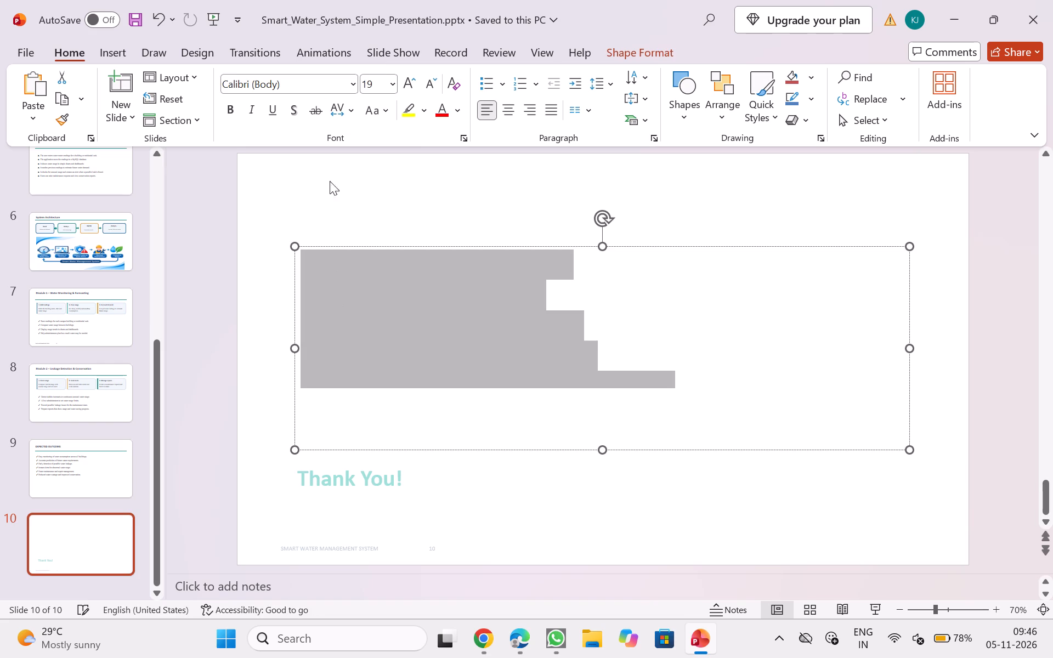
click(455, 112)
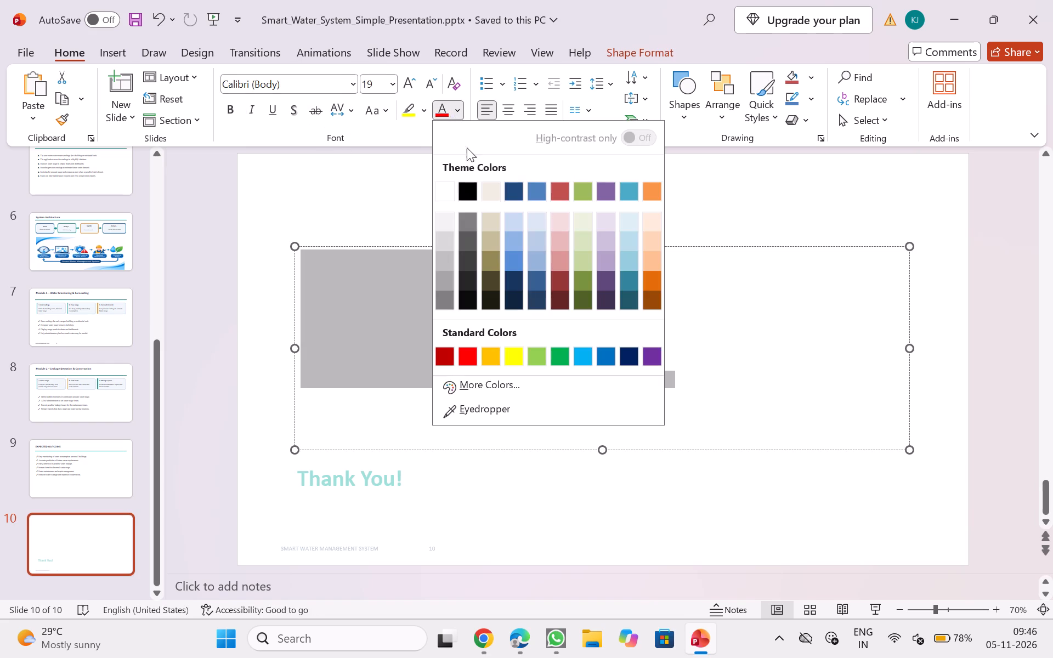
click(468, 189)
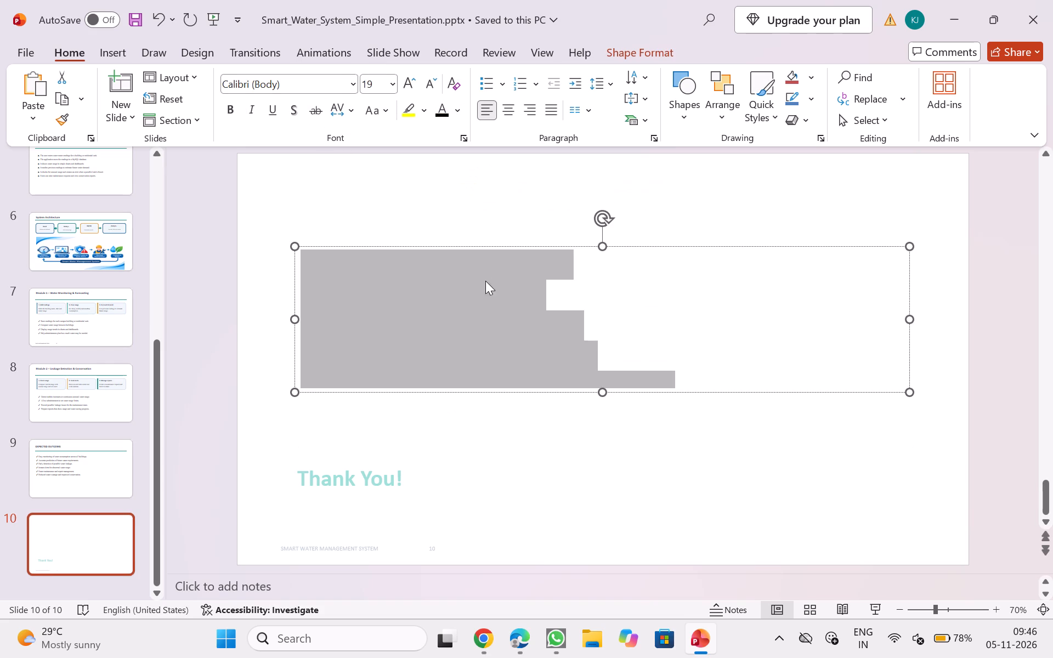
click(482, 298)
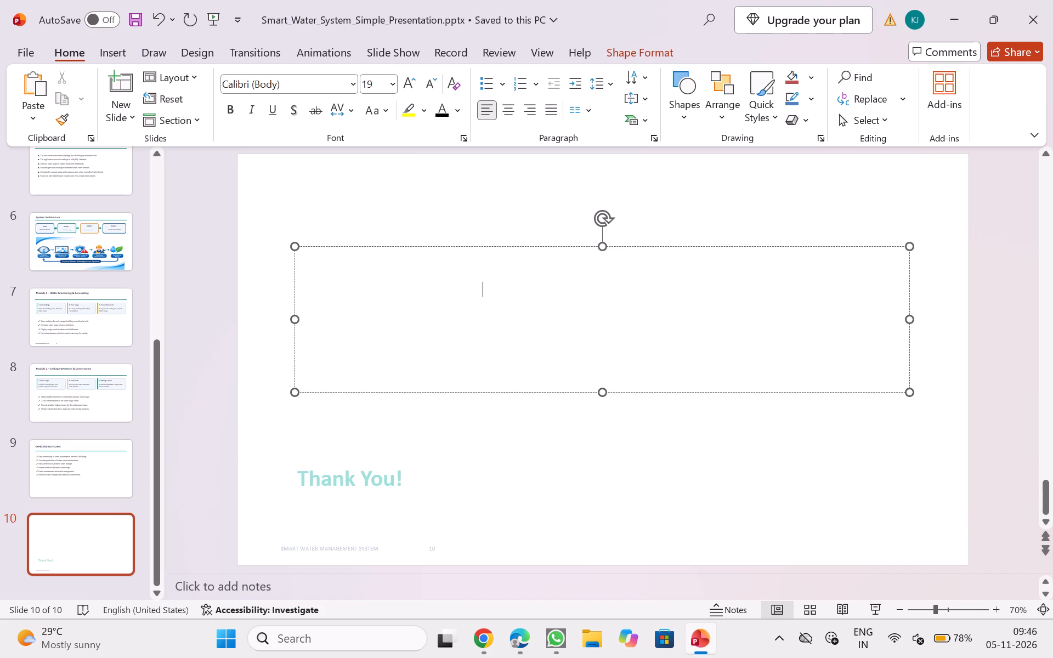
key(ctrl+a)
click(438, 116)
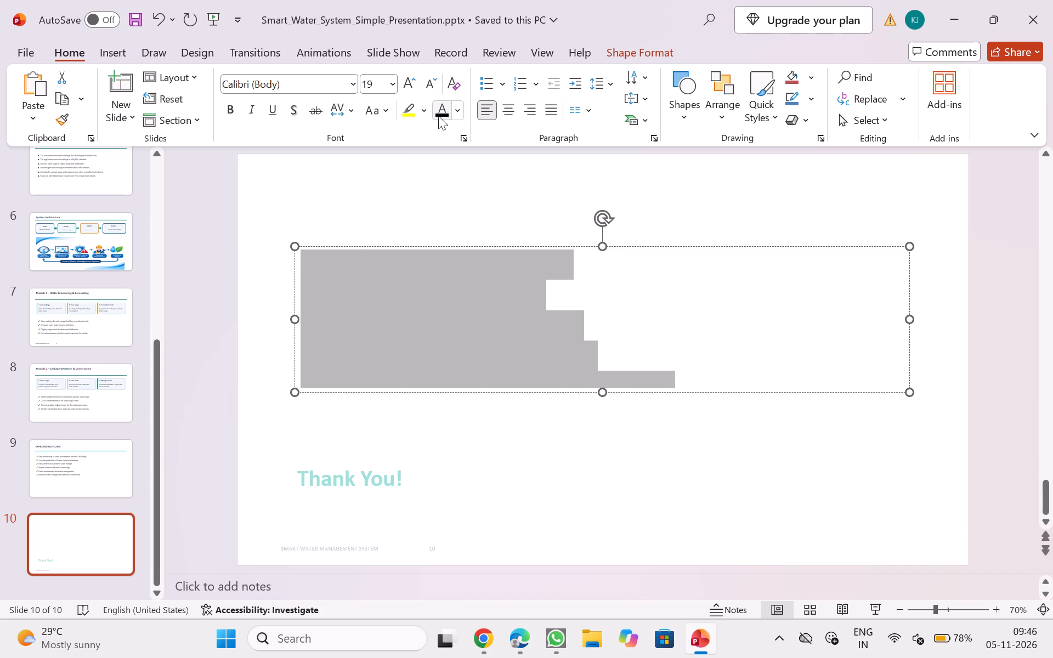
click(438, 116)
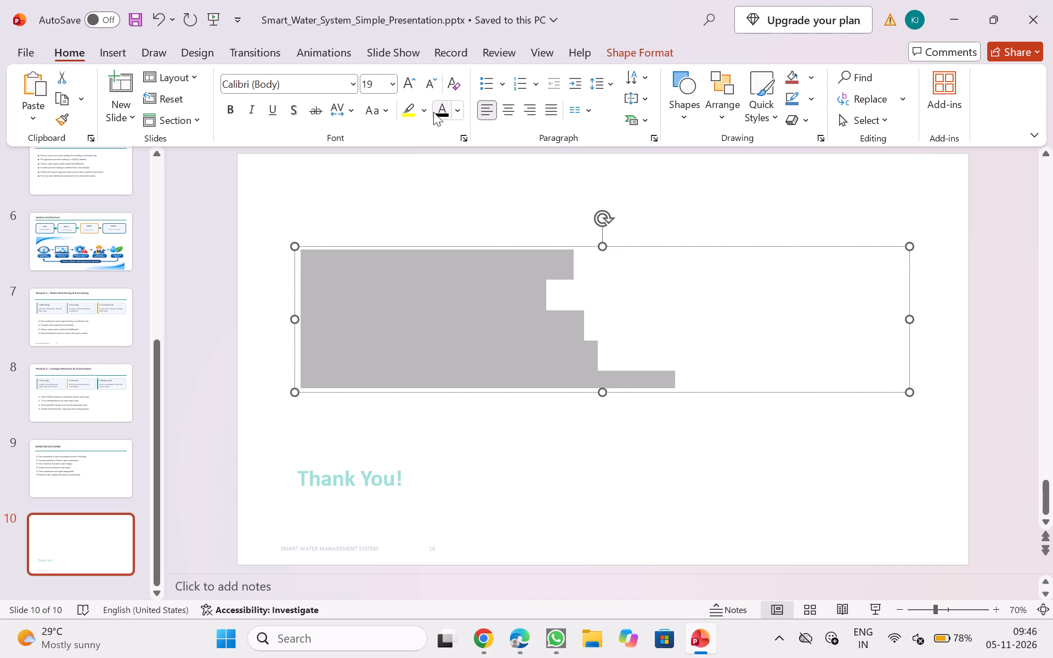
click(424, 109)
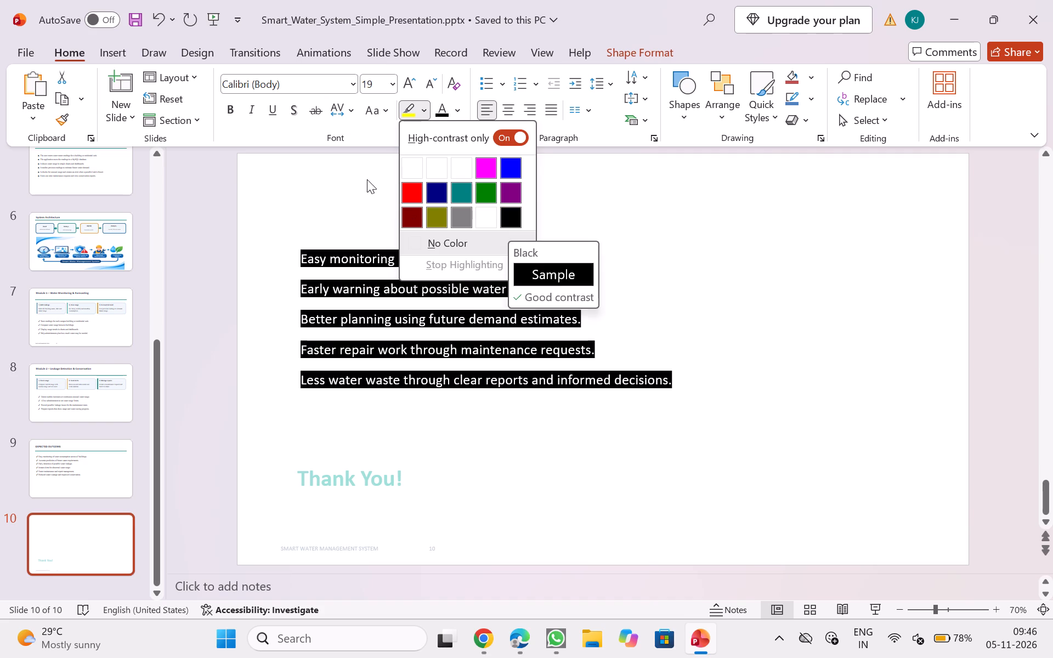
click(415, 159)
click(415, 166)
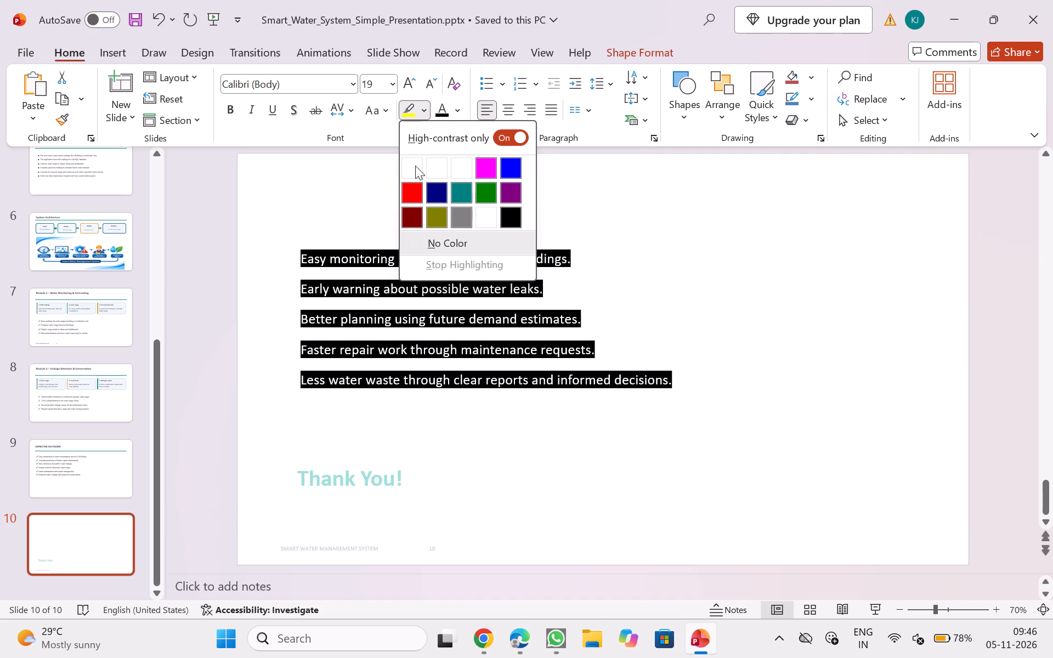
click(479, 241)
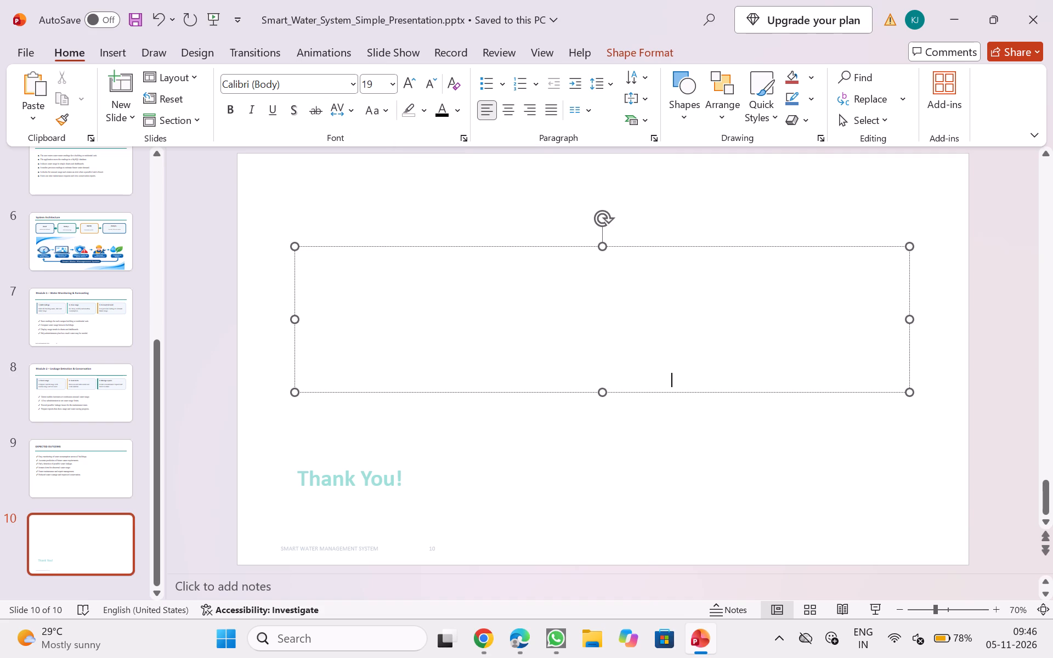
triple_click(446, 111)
Clear slide 10 completely by deleting the outcome lines, the footer, the Thank You! box and the remaining heading and Questions? boxes.
key(ctrl+a)
key(Delete)
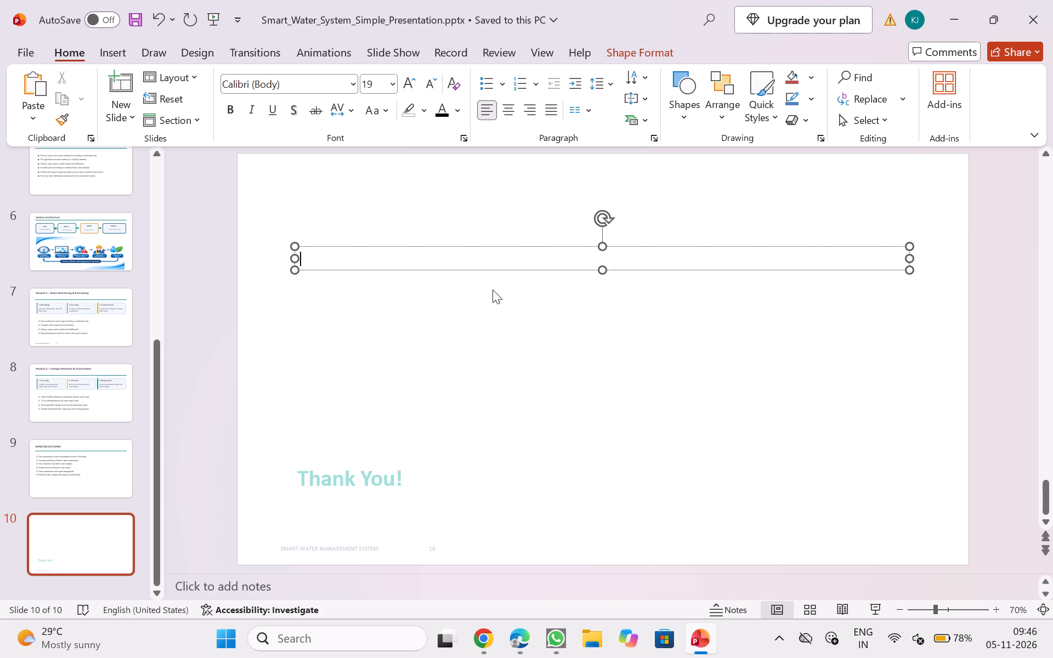
click(361, 546)
click(362, 542)
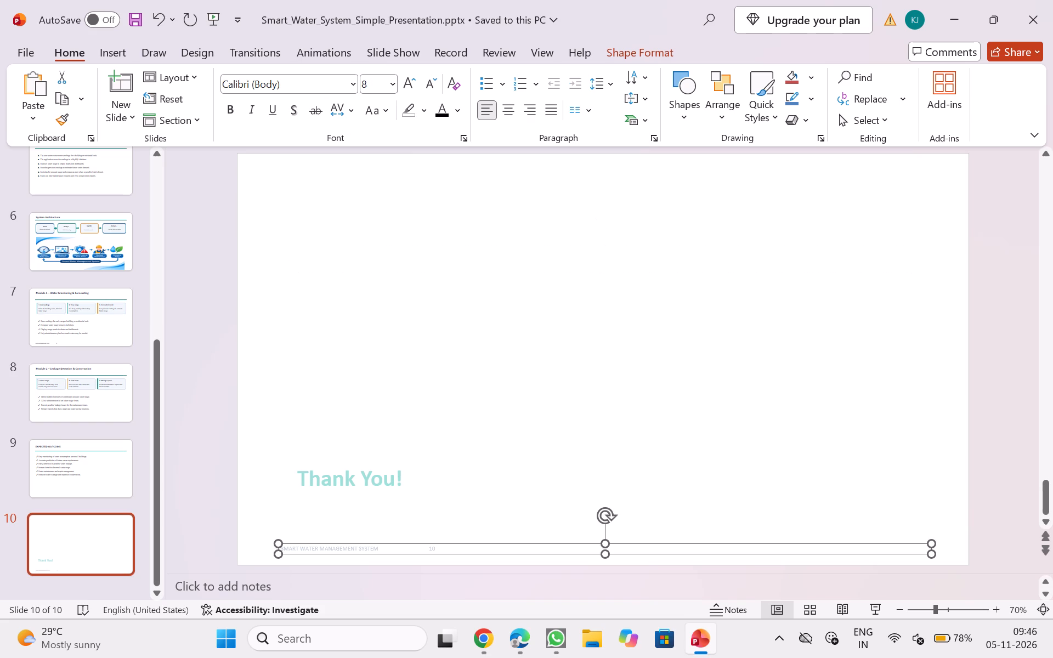
key(Delete)
click(389, 481)
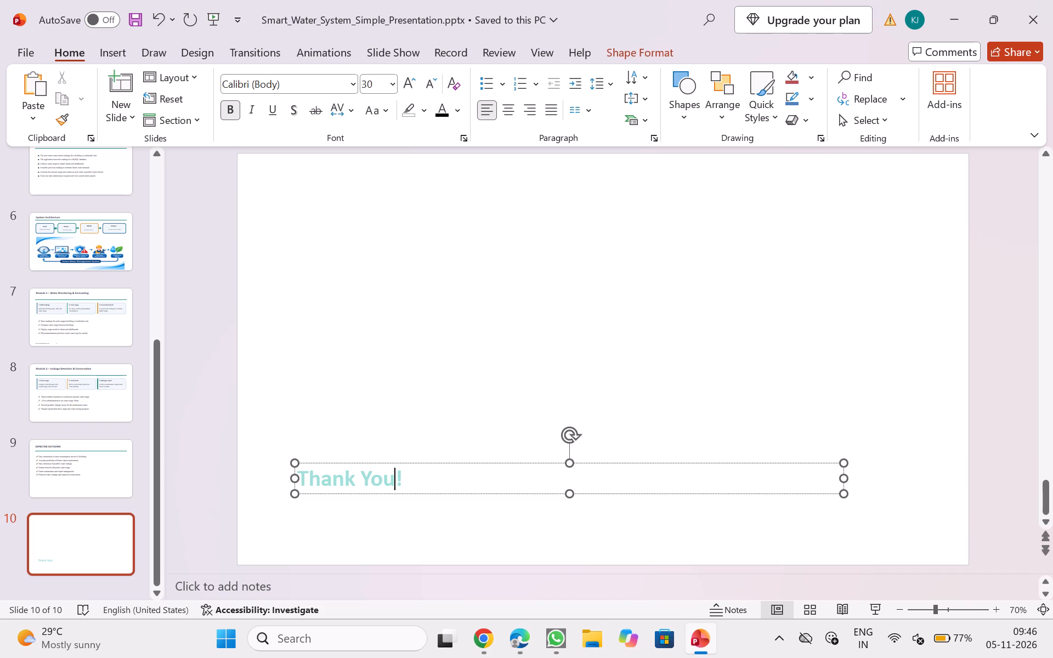
key(ctrl+a)
key(Delete)
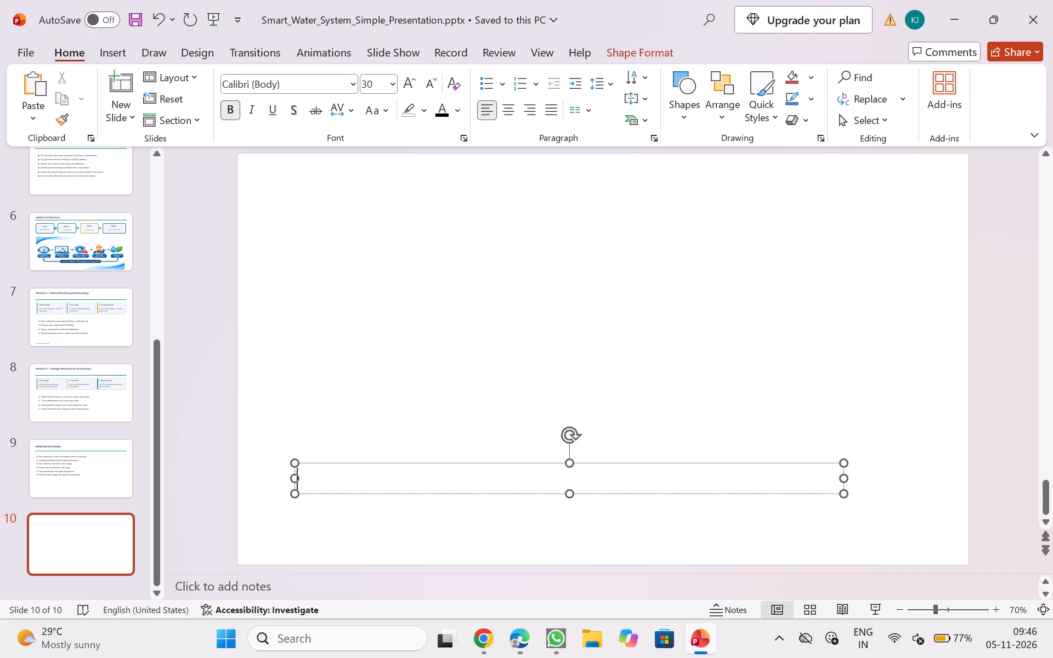
click(399, 462)
key(Delete)
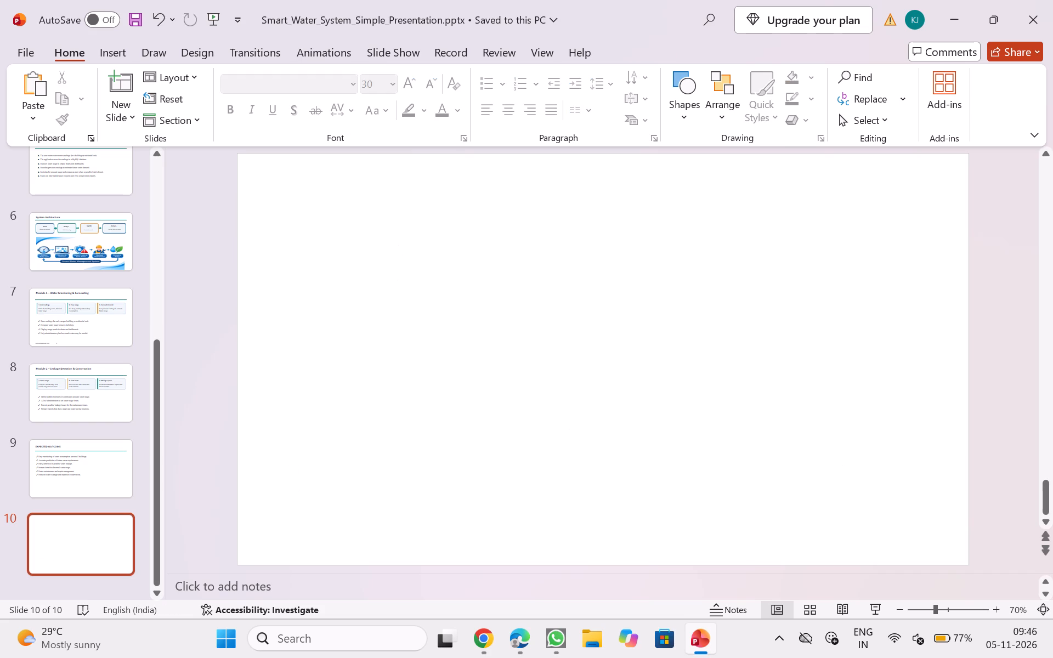
click(399, 225)
key(ctrl+a)
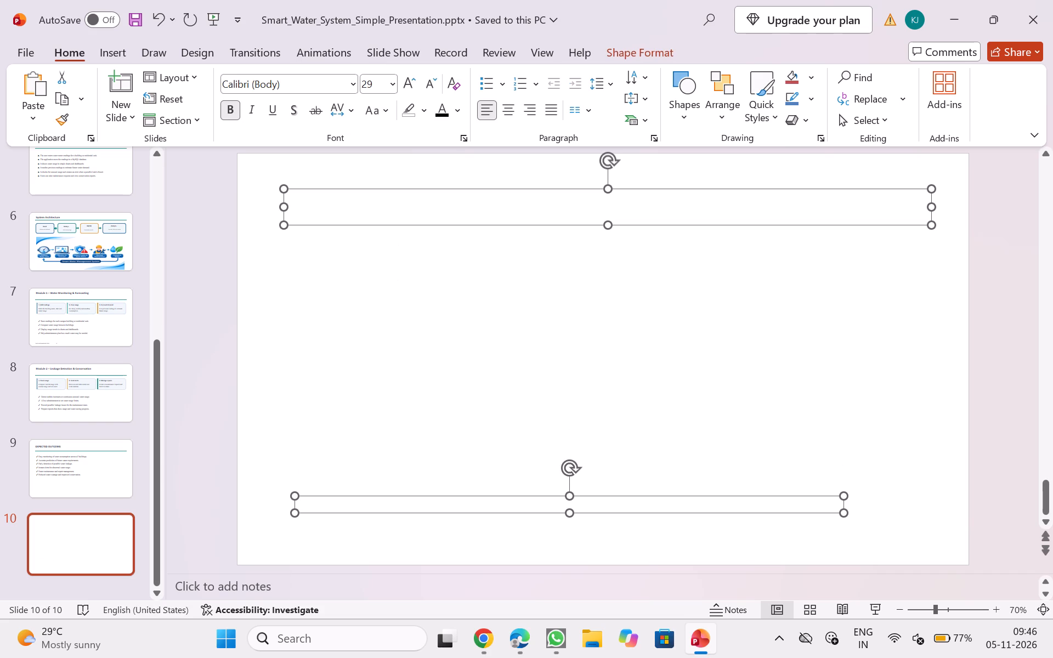
key(Delete)
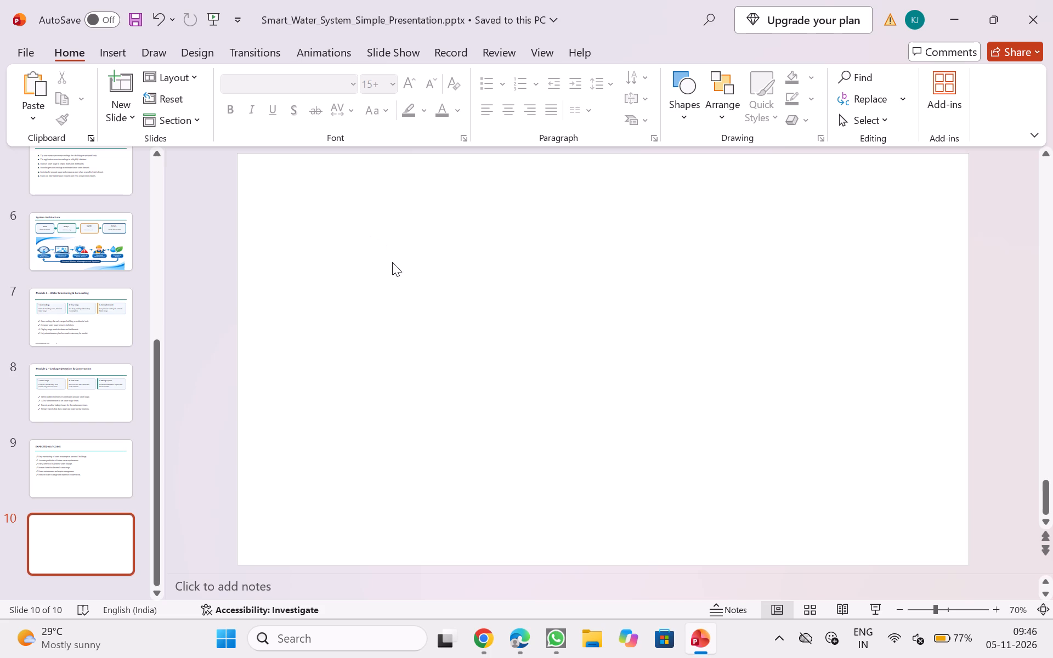
Insert a text box on slide 10 reading CONCLUSION and widen it so the word fits on one line.
click(392, 262)
click(120, 55)
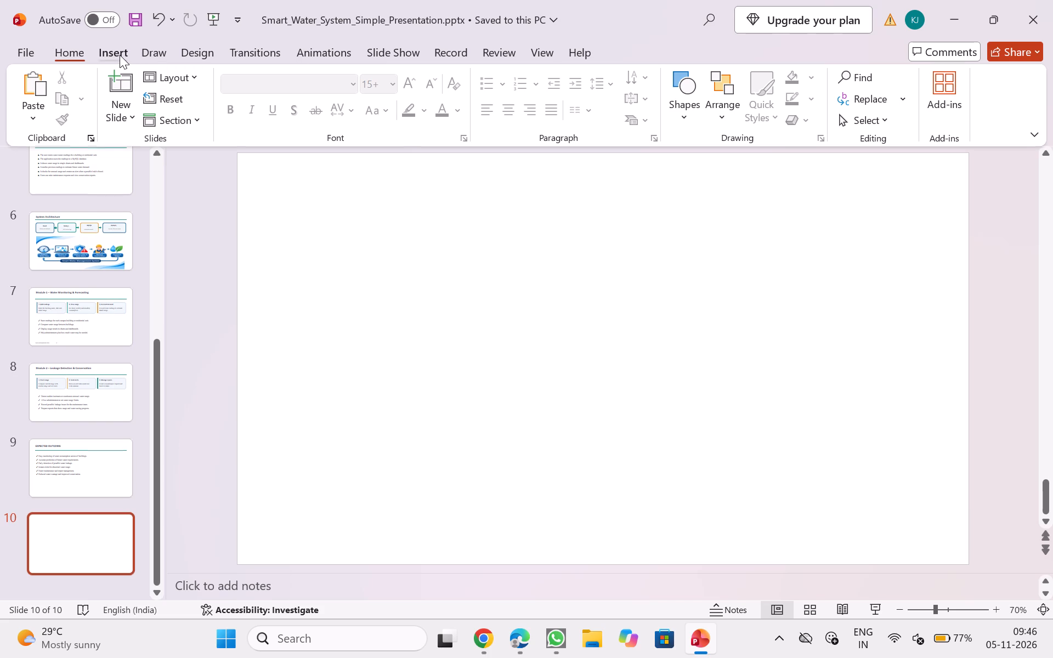
double_click(684, 110)
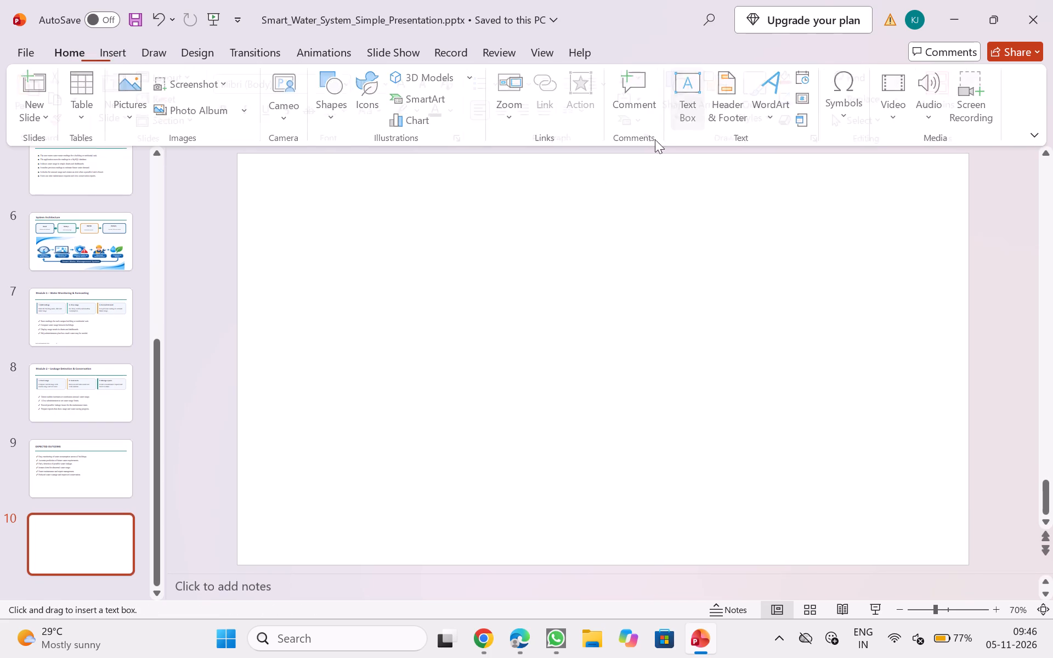
click(614, 368)
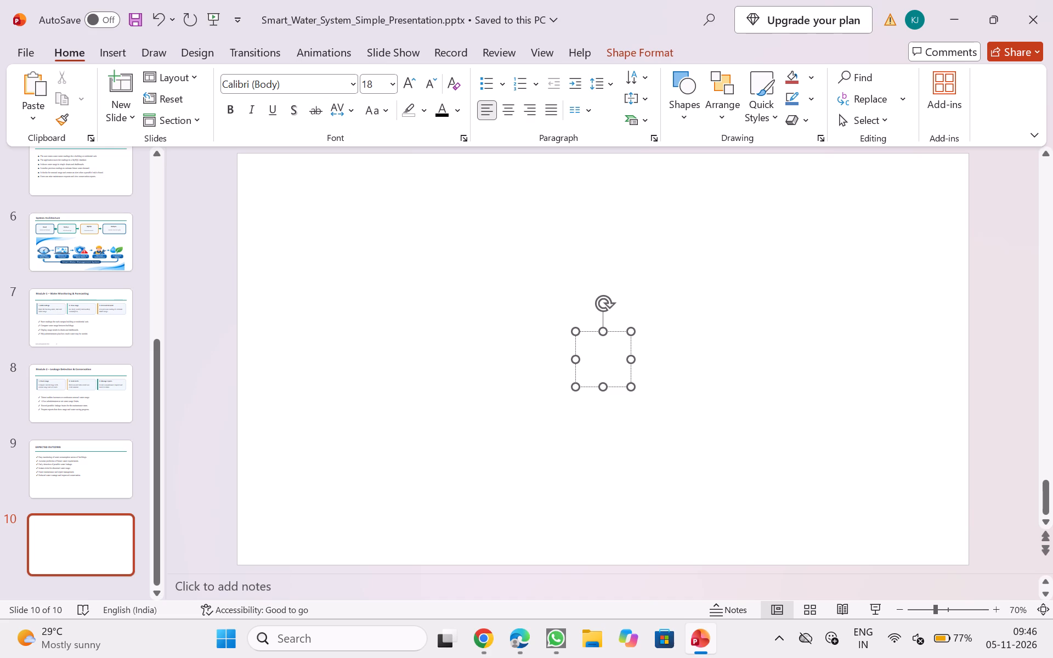
text(CO)
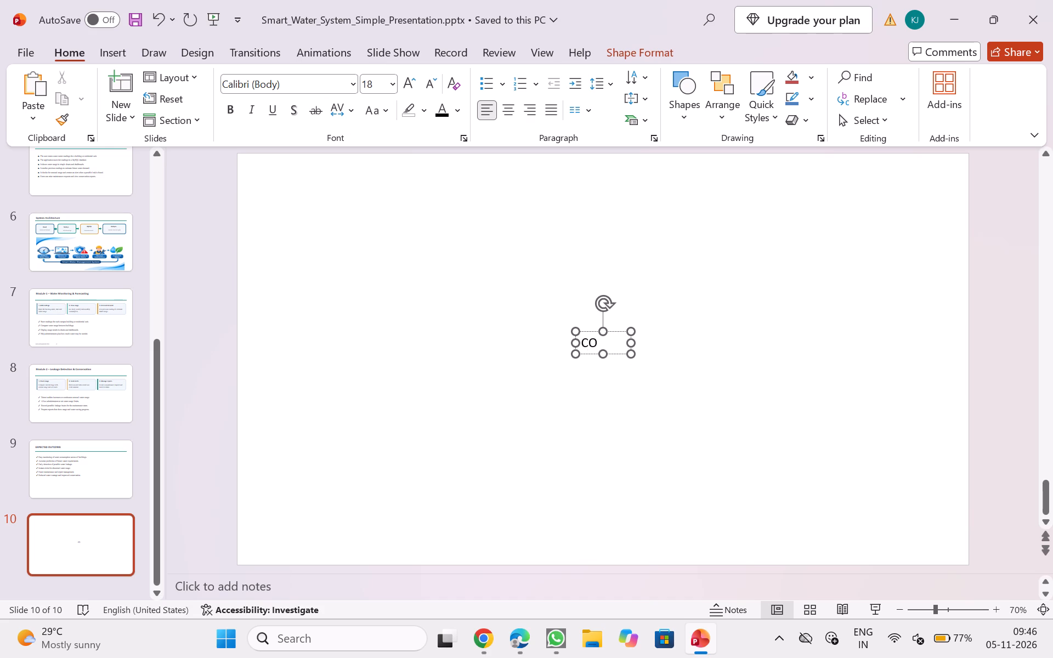
text(NCLUSION)
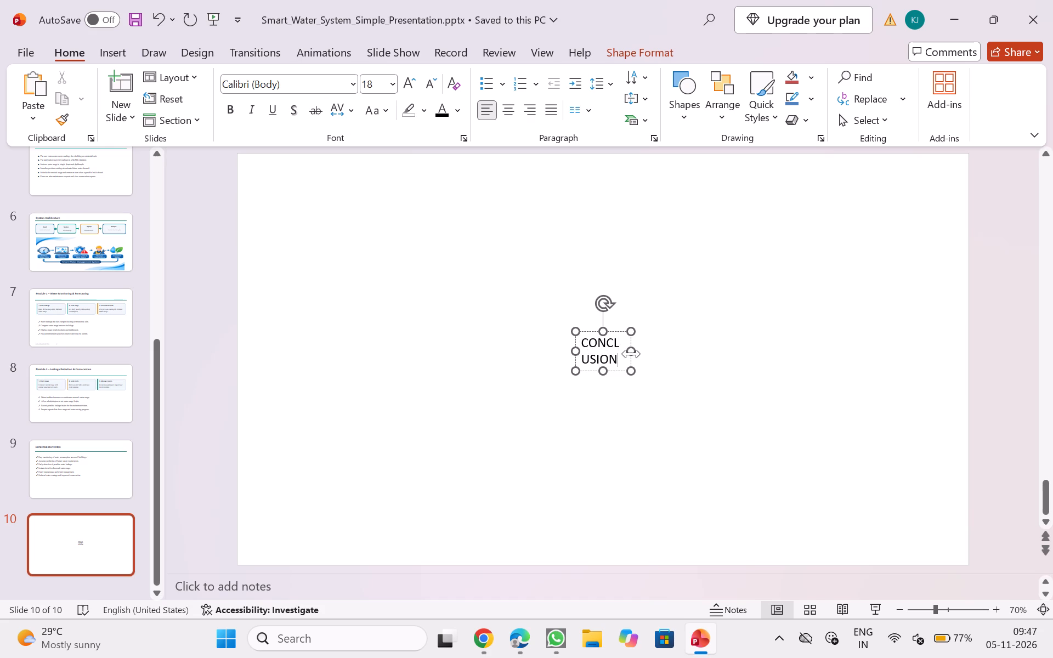
drag(629, 350, 636, 350)
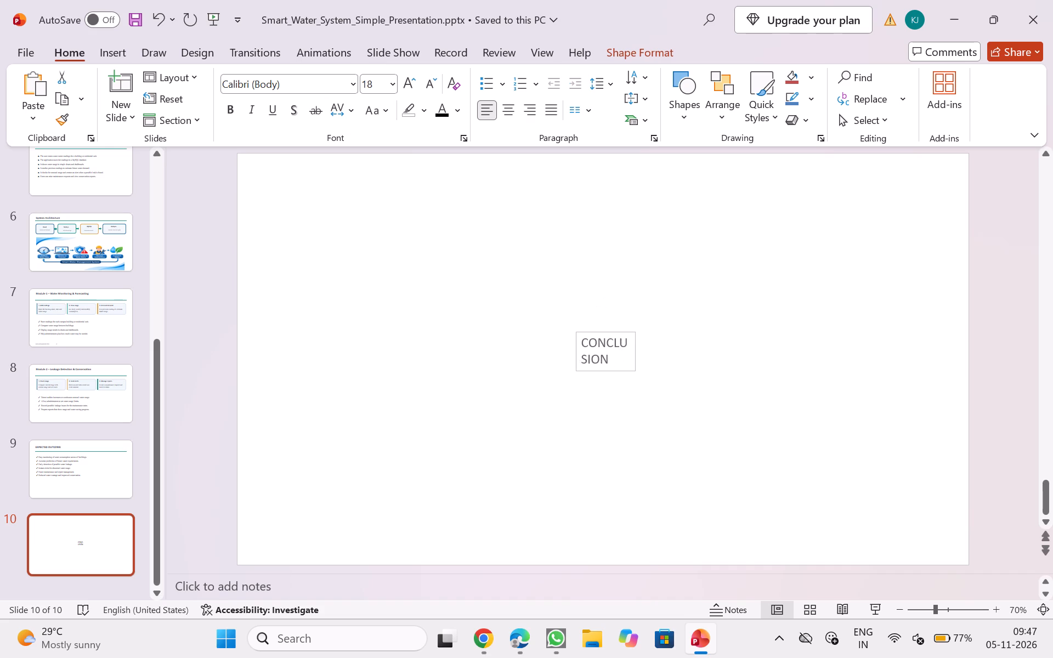
drag(636, 350, 680, 341)
Format the CONCLUSION text in Times New Roman at size 20 and widen its box slightly.
click(643, 342)
key(ctrl+a)
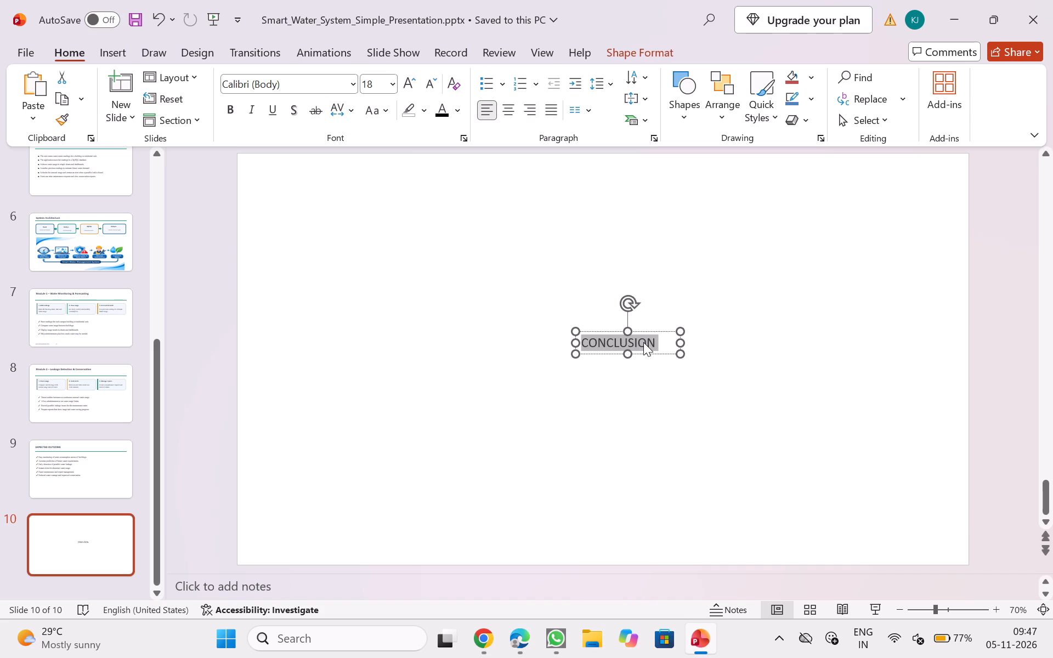
click(292, 84)
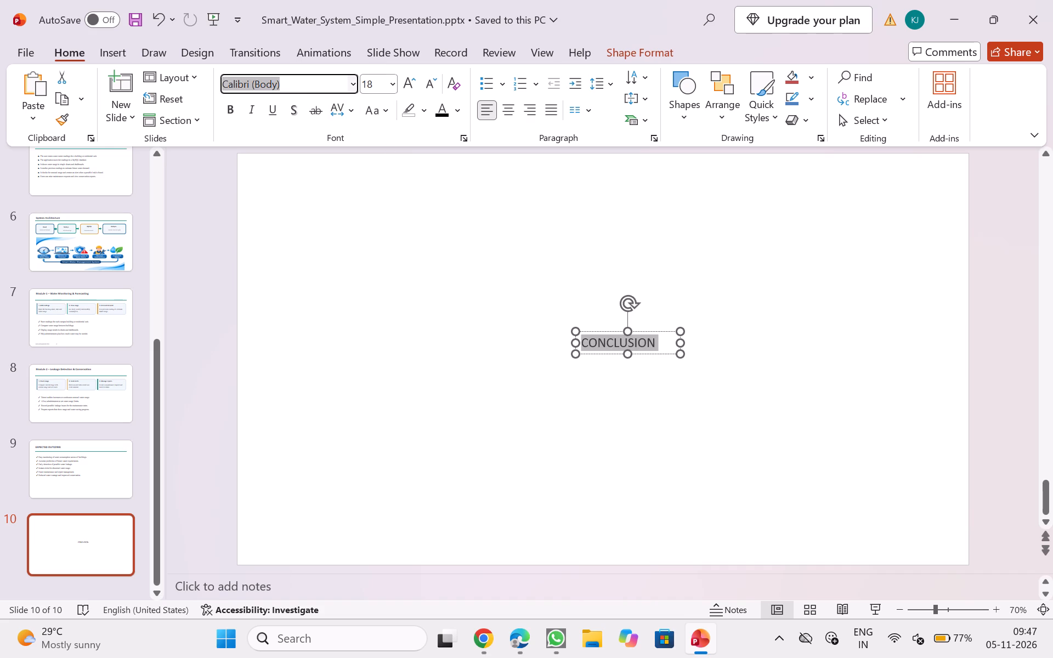
text(TI)
key(Return)
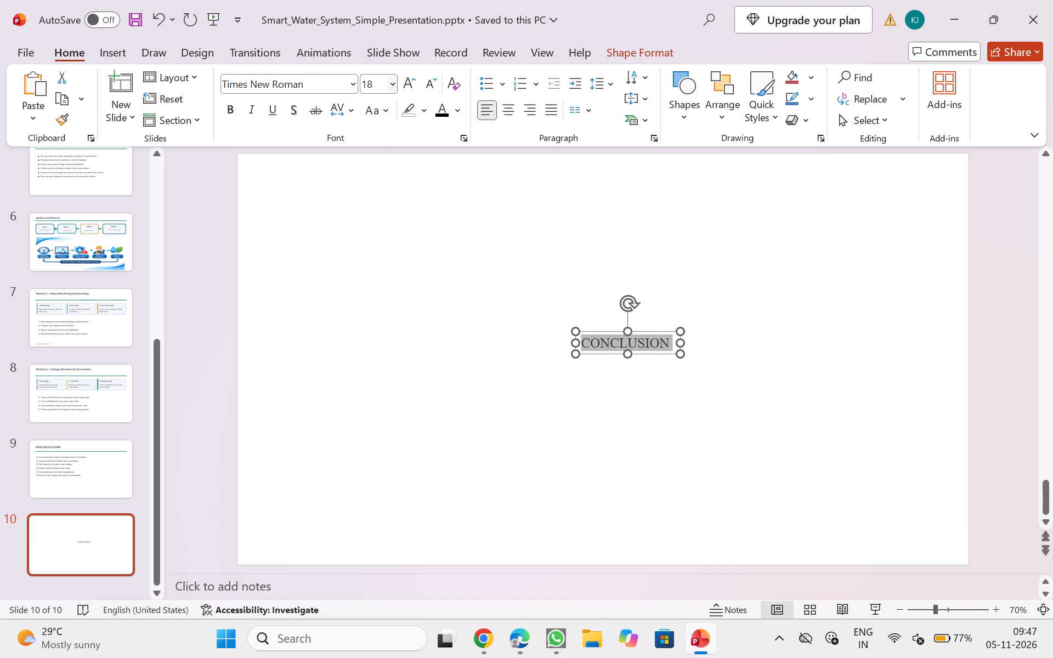
click(365, 83)
text(20)
key(Return)
drag(680, 352, 694, 352)
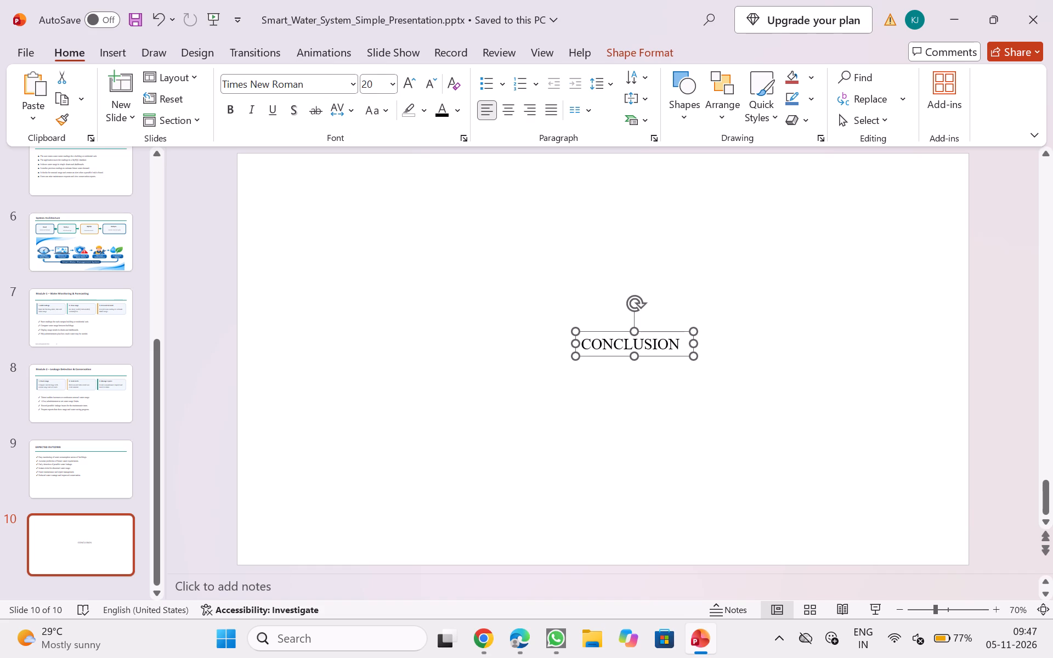
Move the CONCLUSION box to the upper-left corner of slide 10 as its heading.
drag(653, 357, 497, 237)
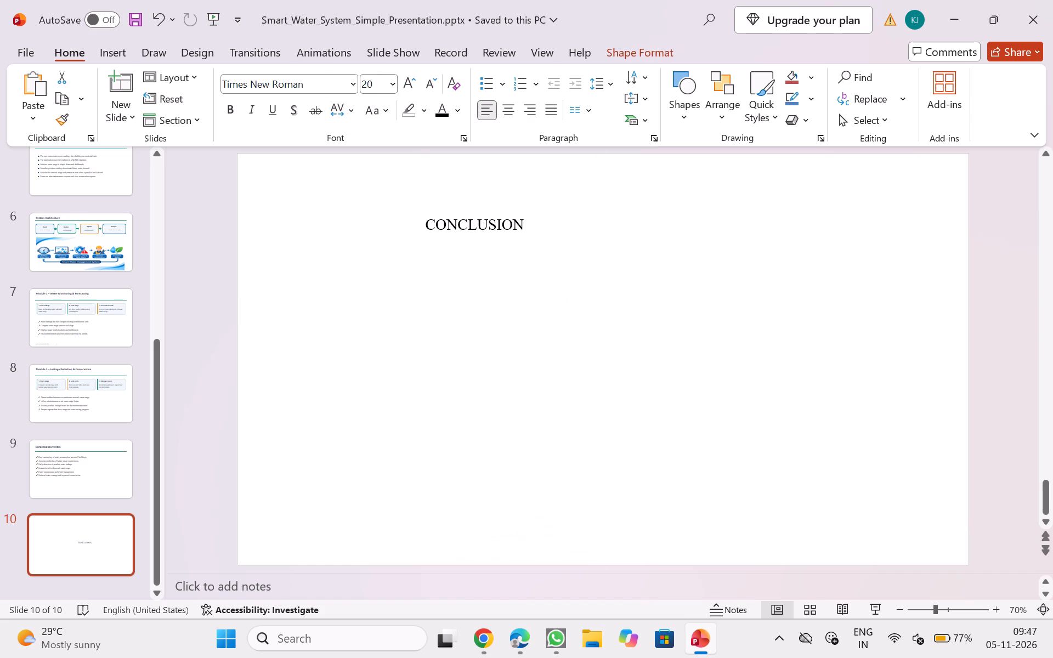
drag(497, 237, 399, 225)
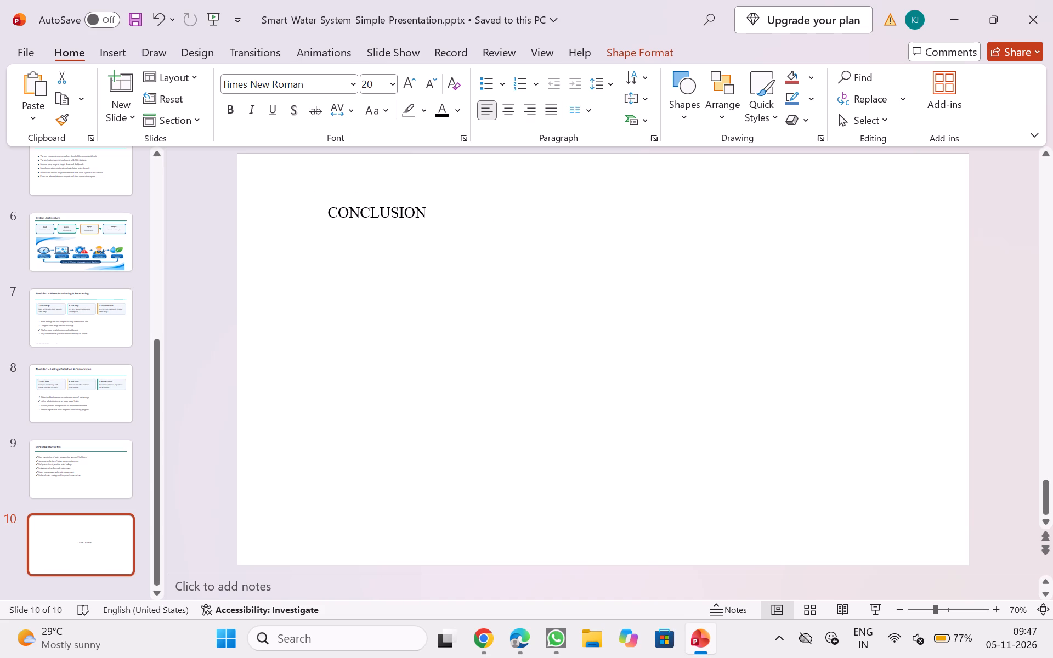
drag(399, 225, 376, 218)
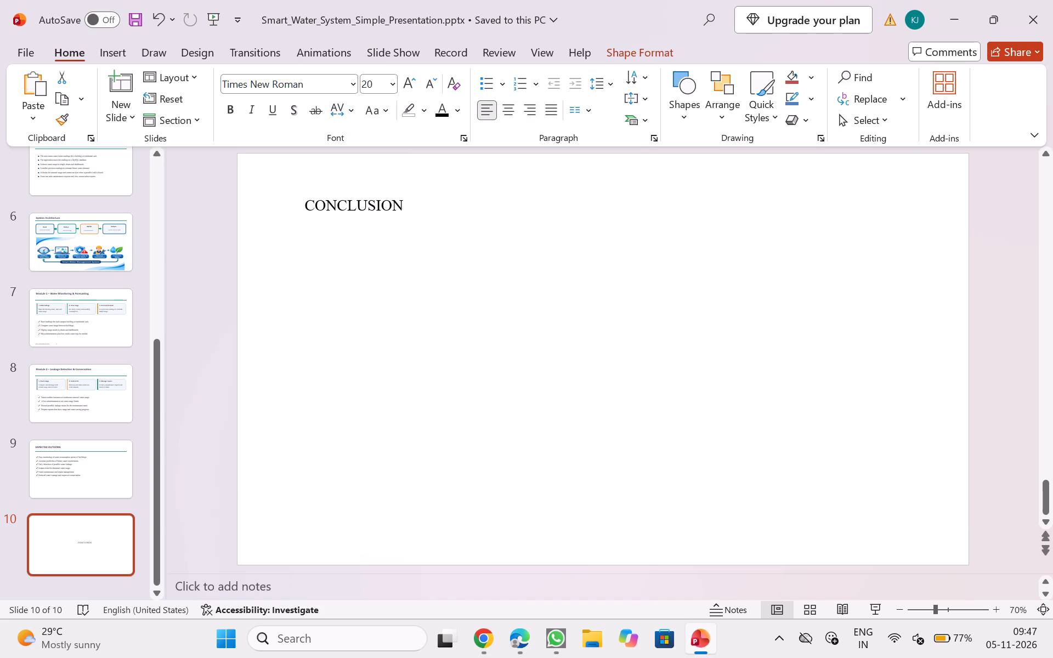
drag(376, 218, 371, 224)
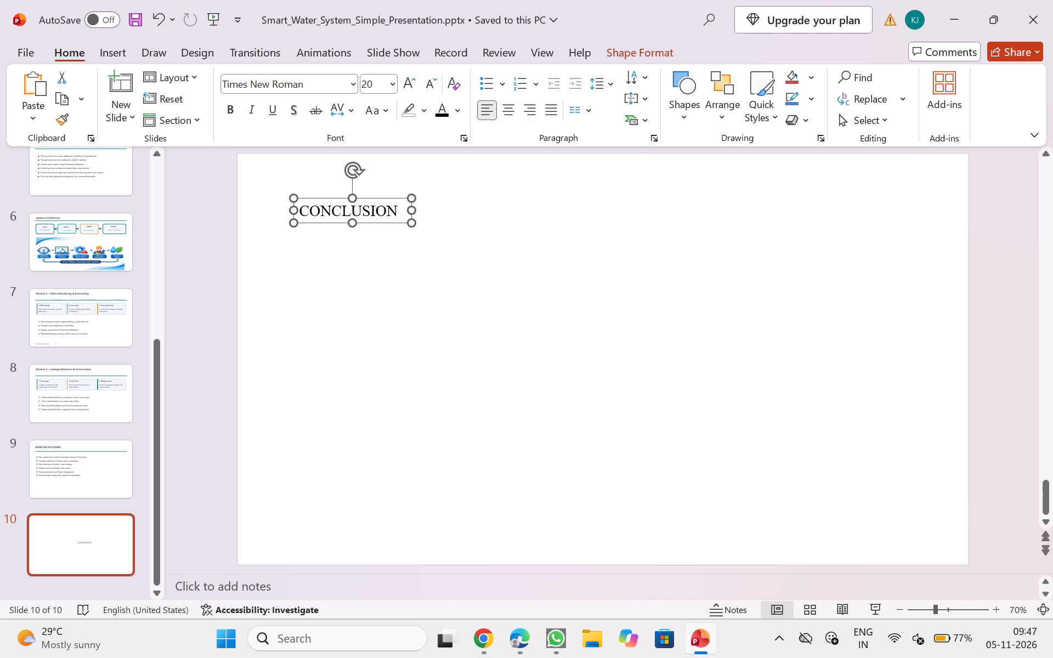
click(379, 306)
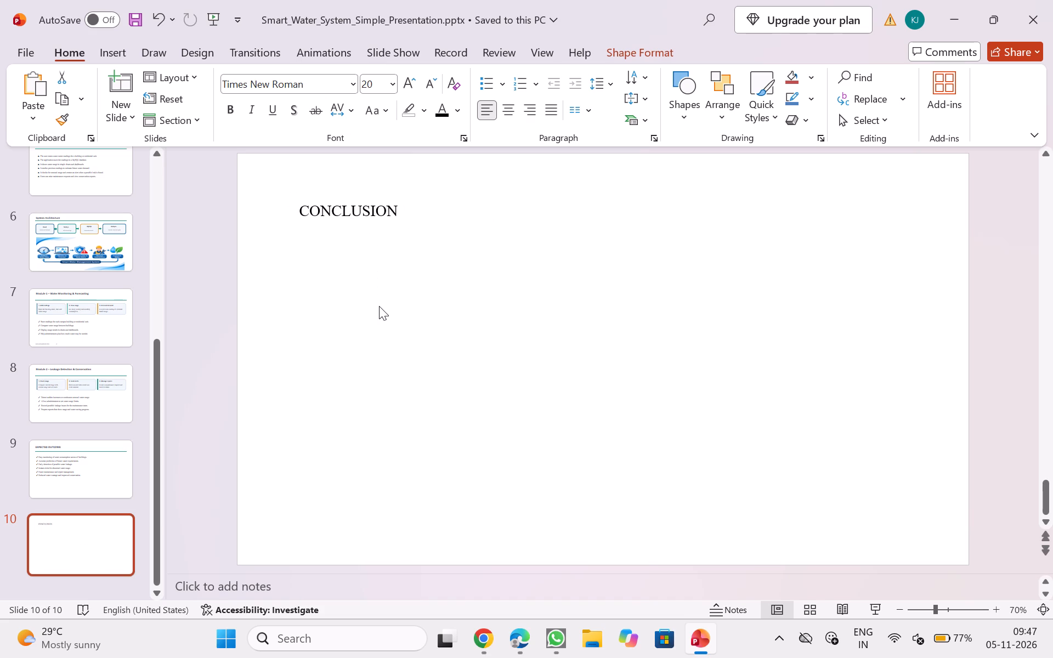
Check slide 9's heading size, then make slide 10's CONCLUSION heading size 27 and bold, widening its box to one line.
click(94, 476)
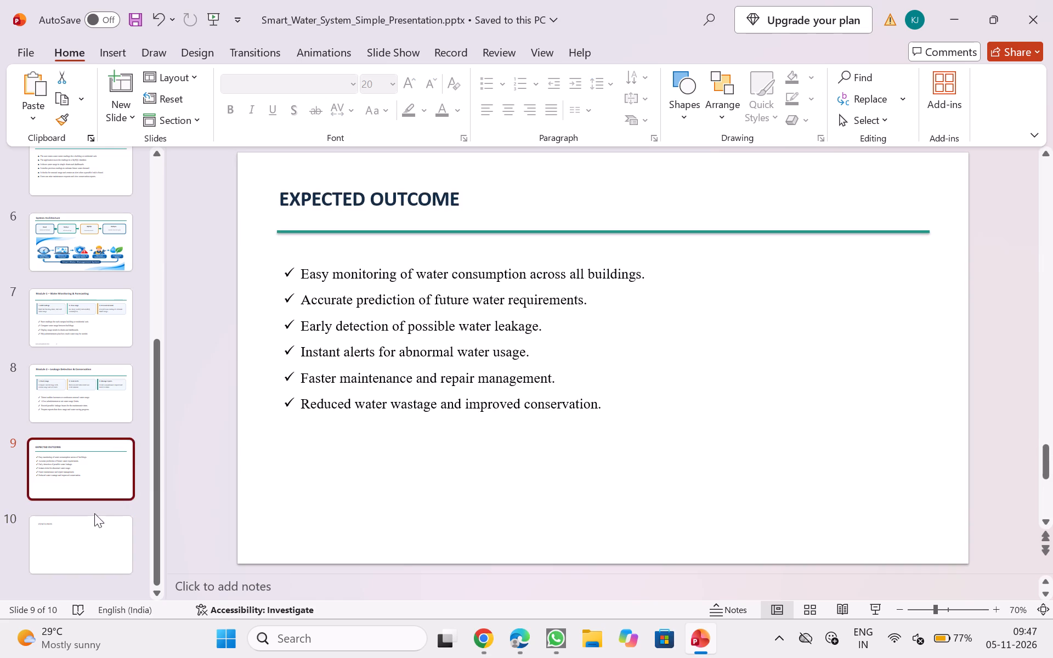
click(378, 192)
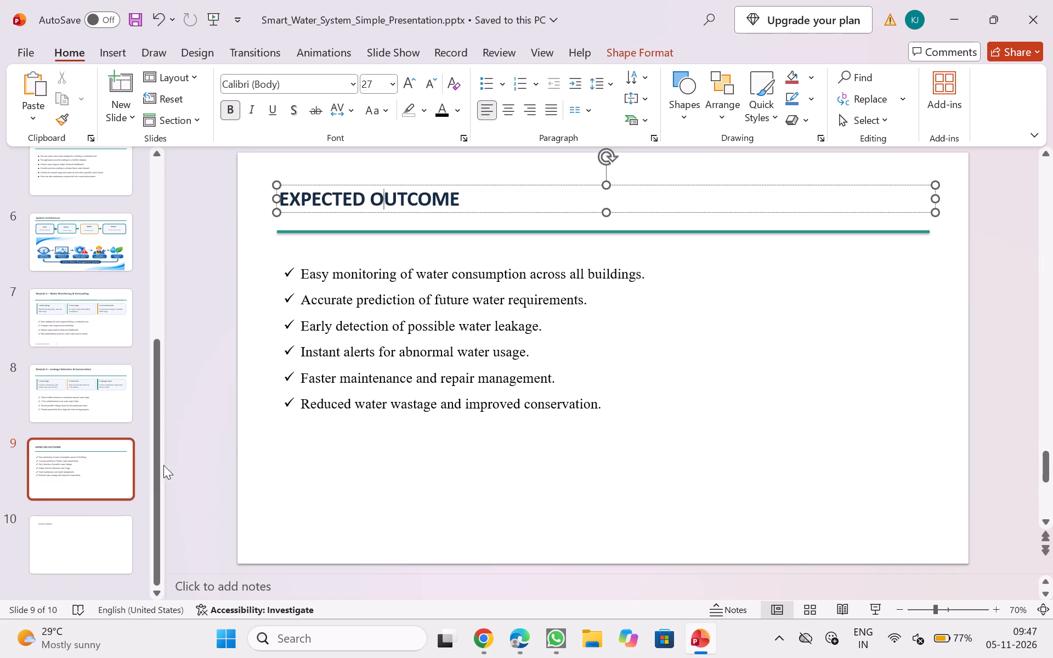
click(90, 560)
click(364, 208)
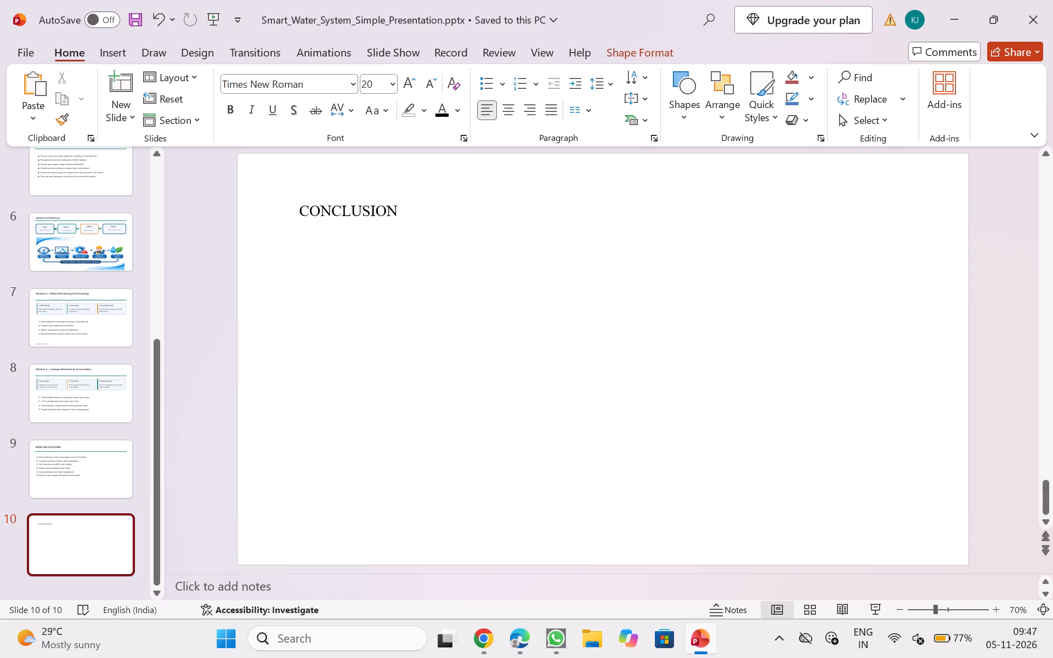
key(ctrl+a)
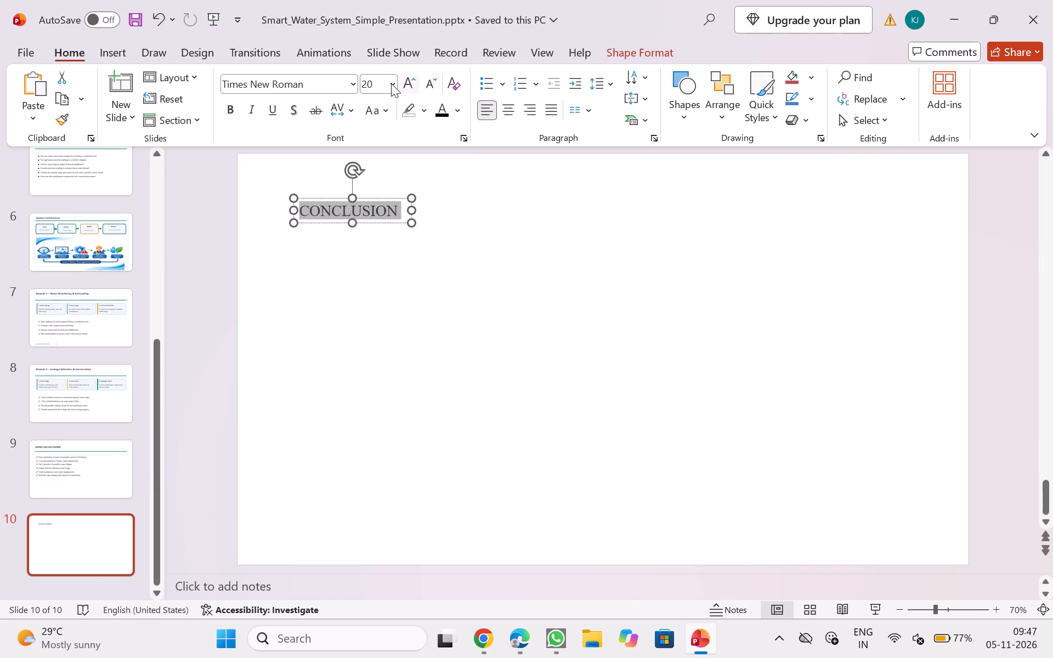
click(377, 83)
text(27)
key(Return)
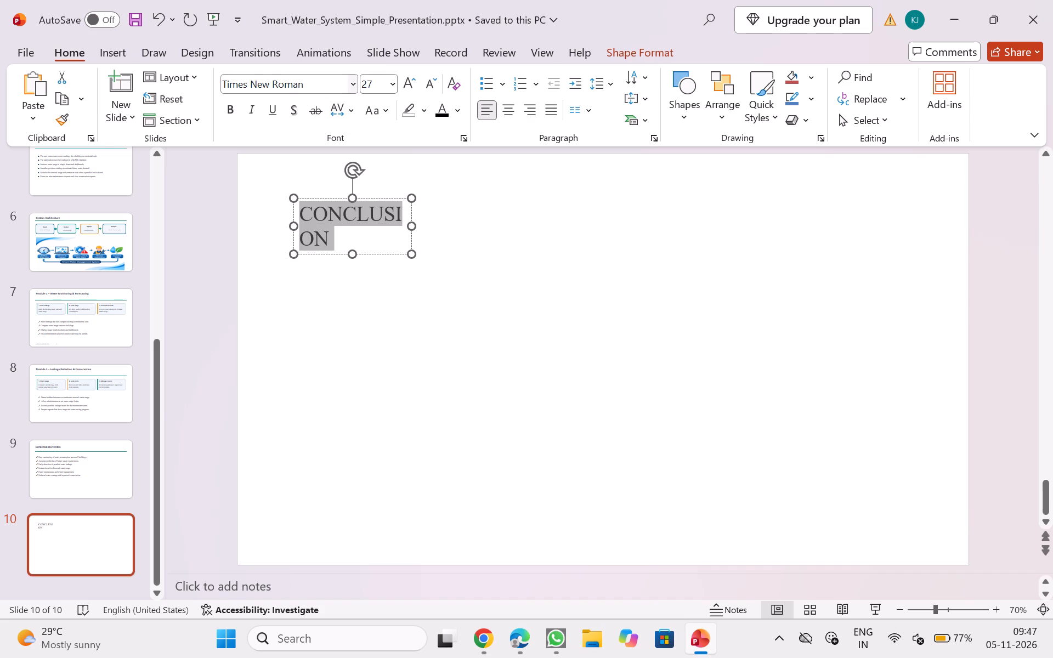
click(228, 111)
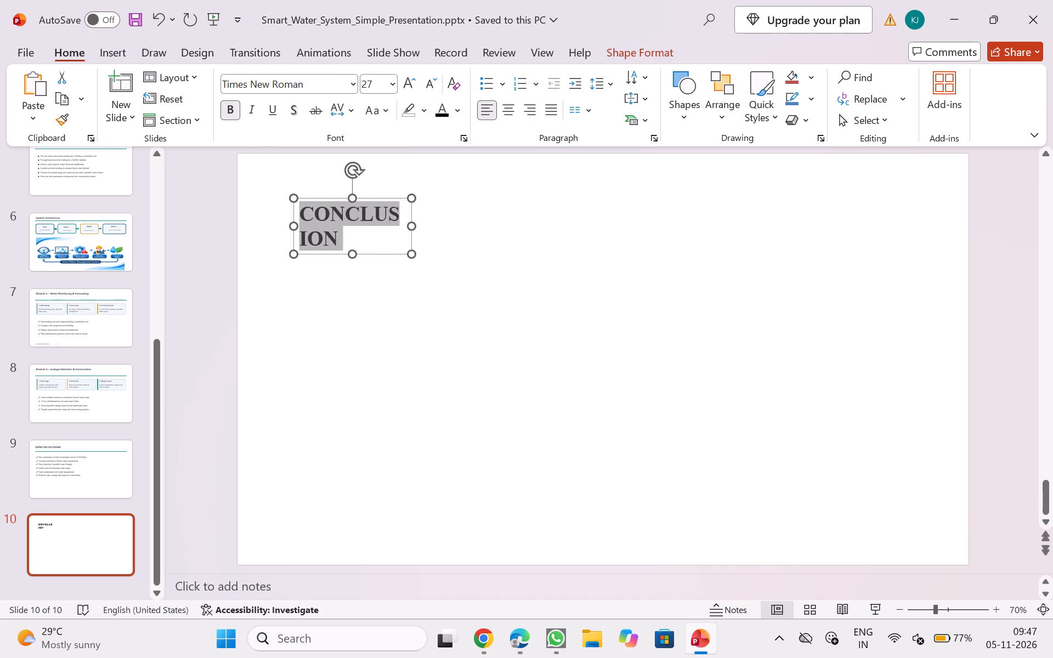
drag(411, 225, 463, 219)
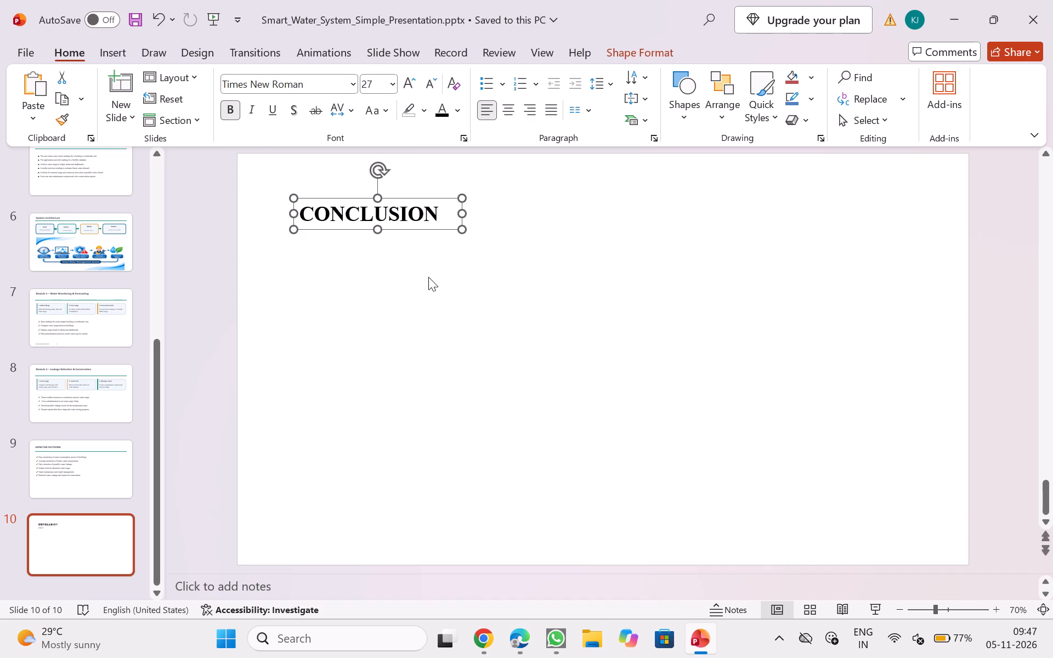
click(423, 283)
Copy the teal divider line from slide 9 to slide 10 and position it just below the CONCLUSION heading.
click(93, 473)
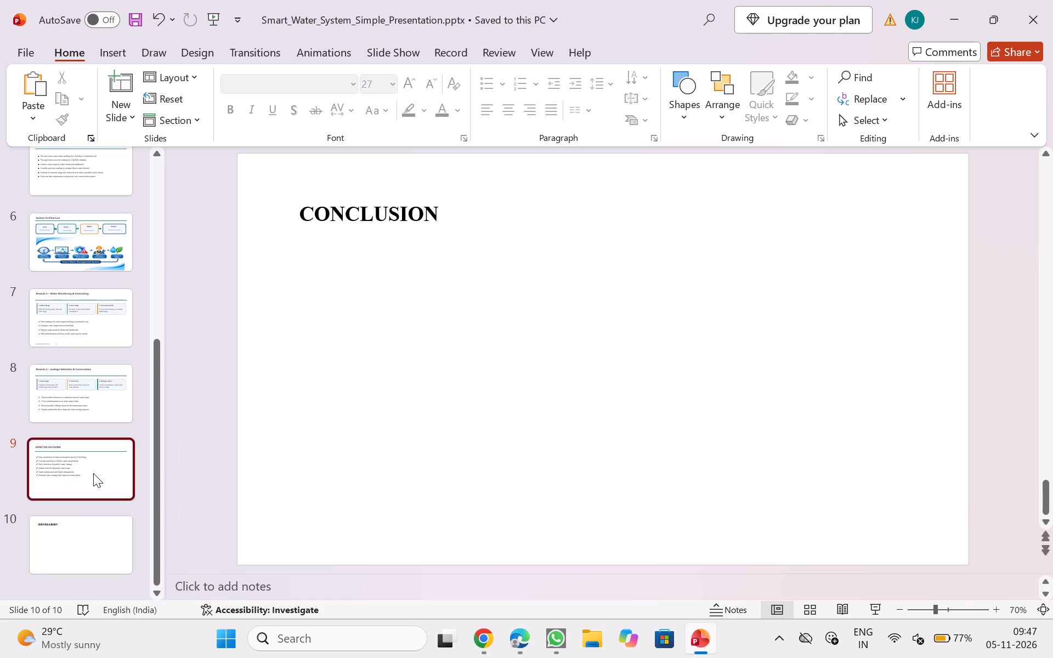
click(369, 232)
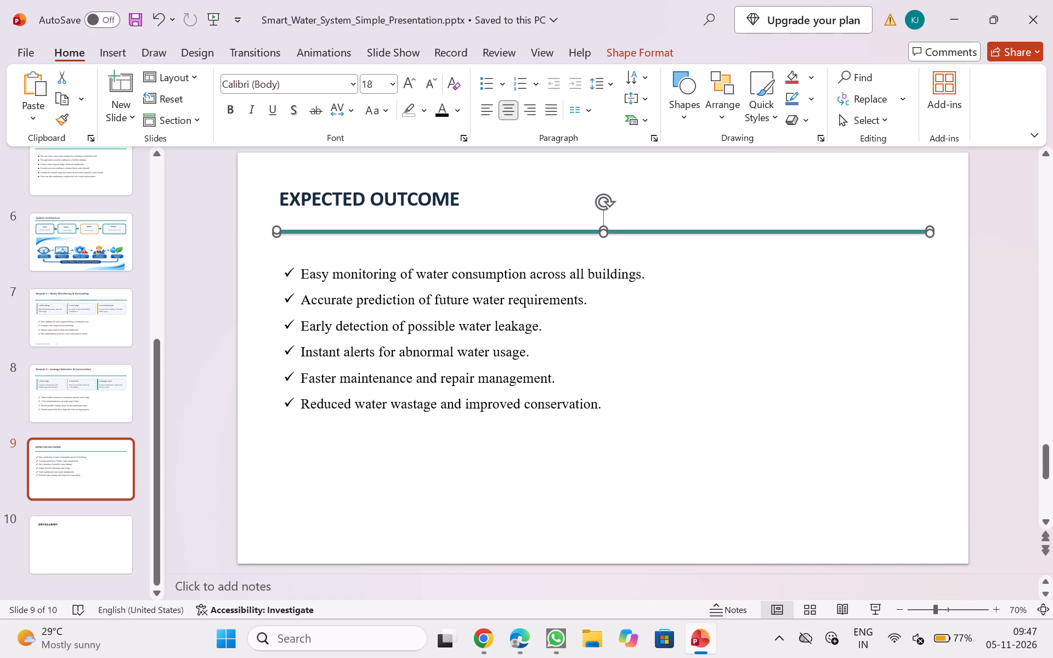
key(ctrl+c)
click(107, 558)
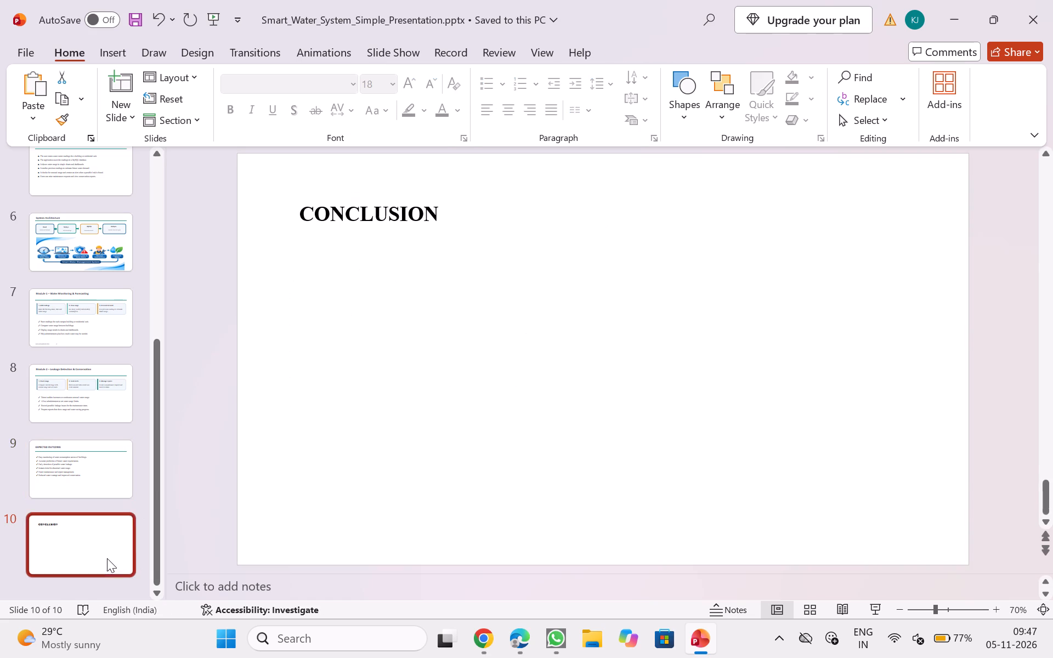
key(ctrl+v)
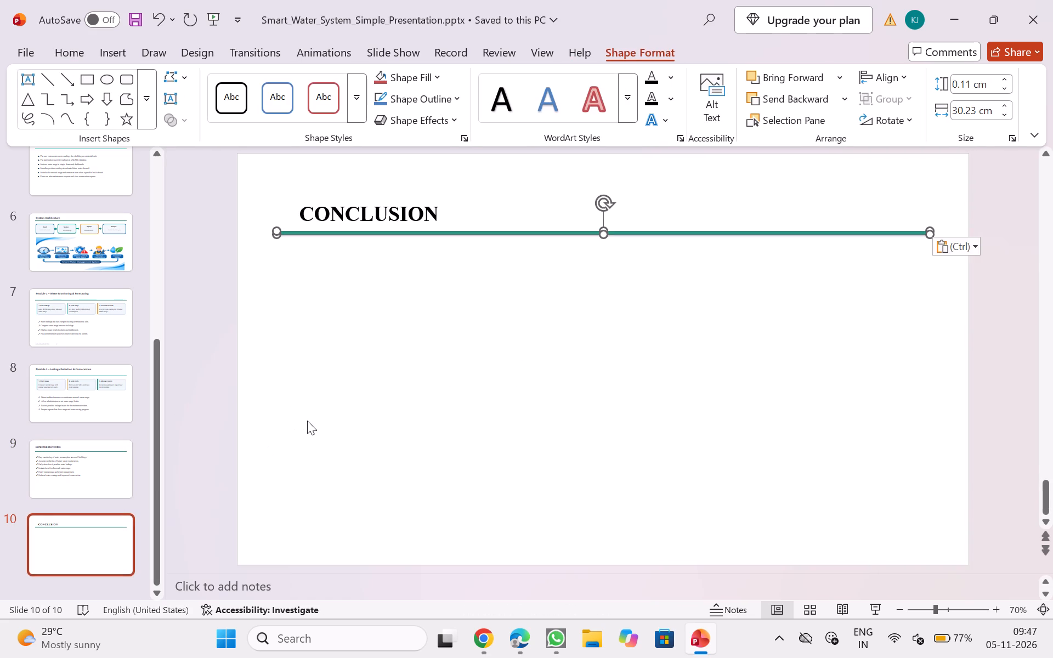
drag(533, 234, 542, 235)
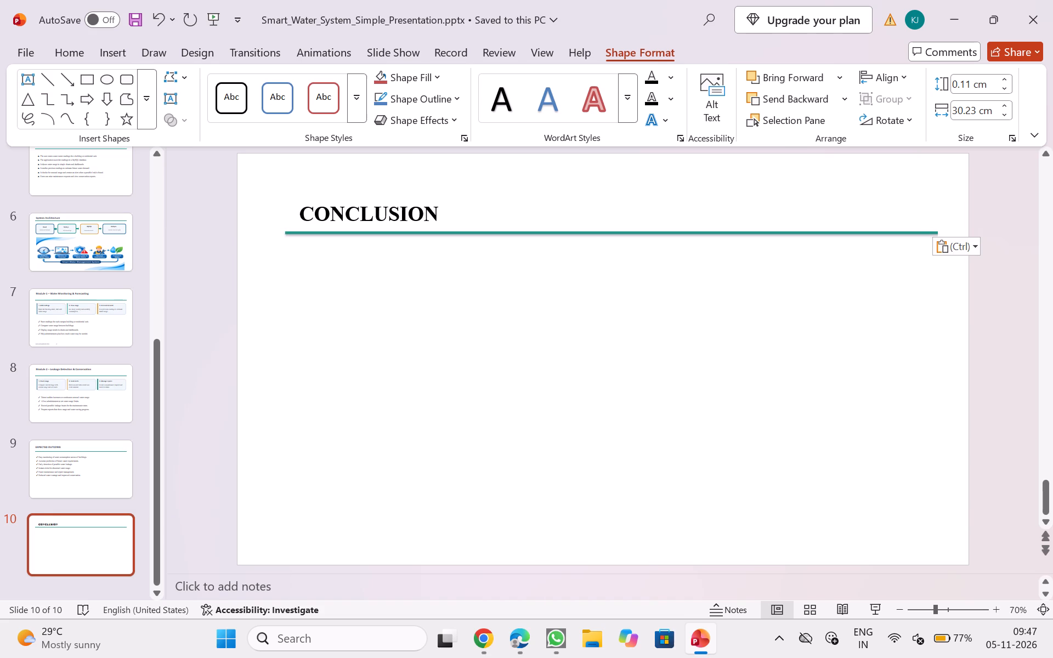
drag(542, 235, 546, 242)
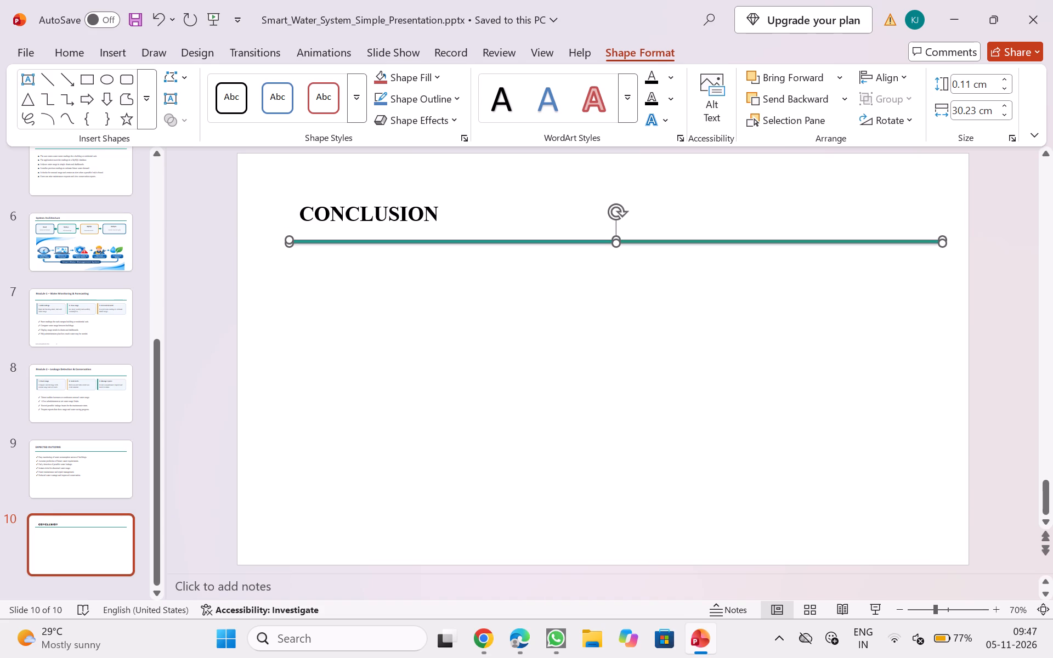
click(536, 304)
Shift the CONCLUSION heading slightly up and left so its text lines up with the start of the divider line.
click(386, 217)
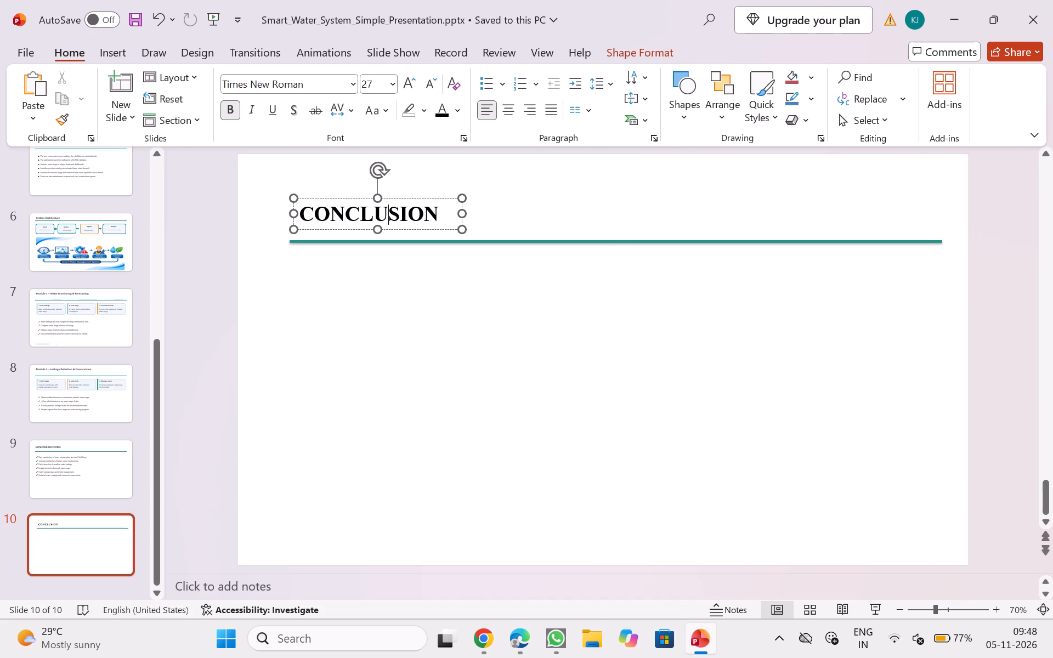
drag(342, 198, 332, 191)
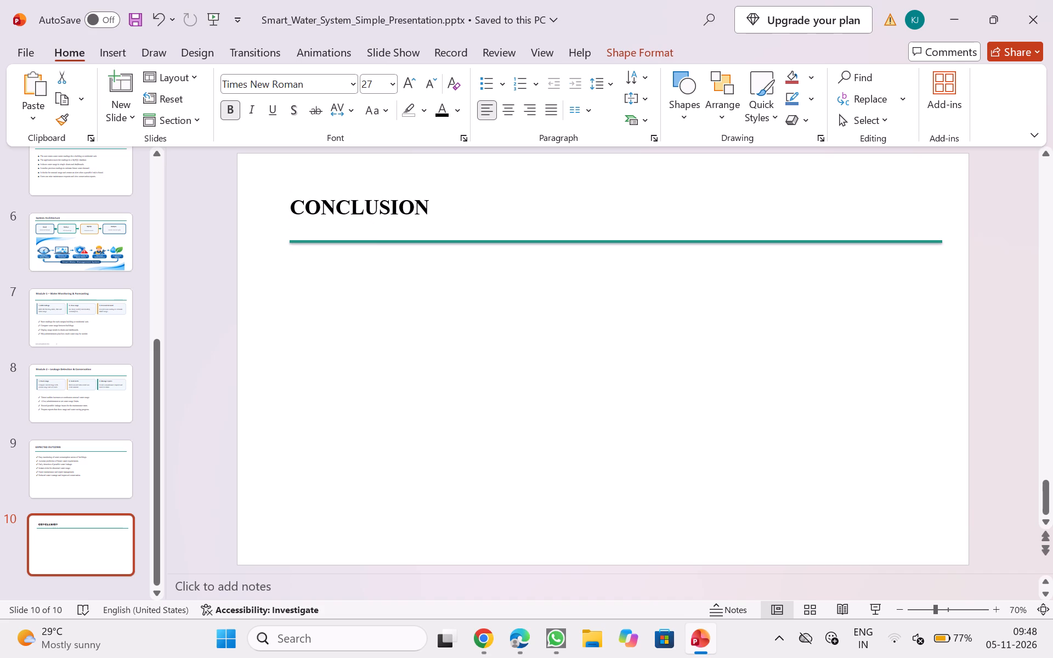
drag(332, 191, 333, 193)
click(397, 366)
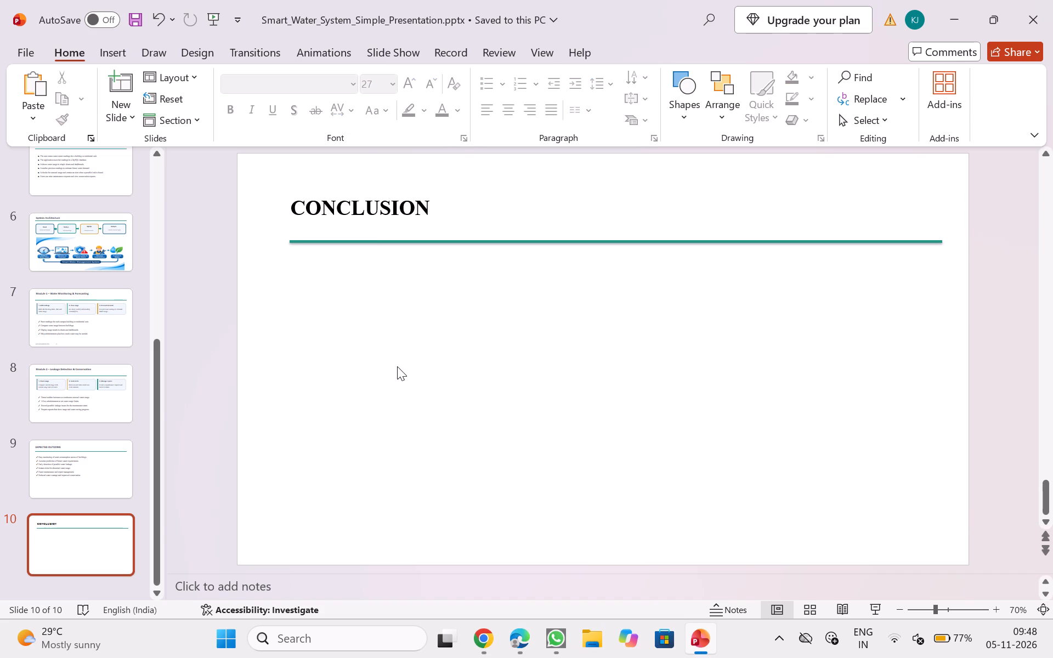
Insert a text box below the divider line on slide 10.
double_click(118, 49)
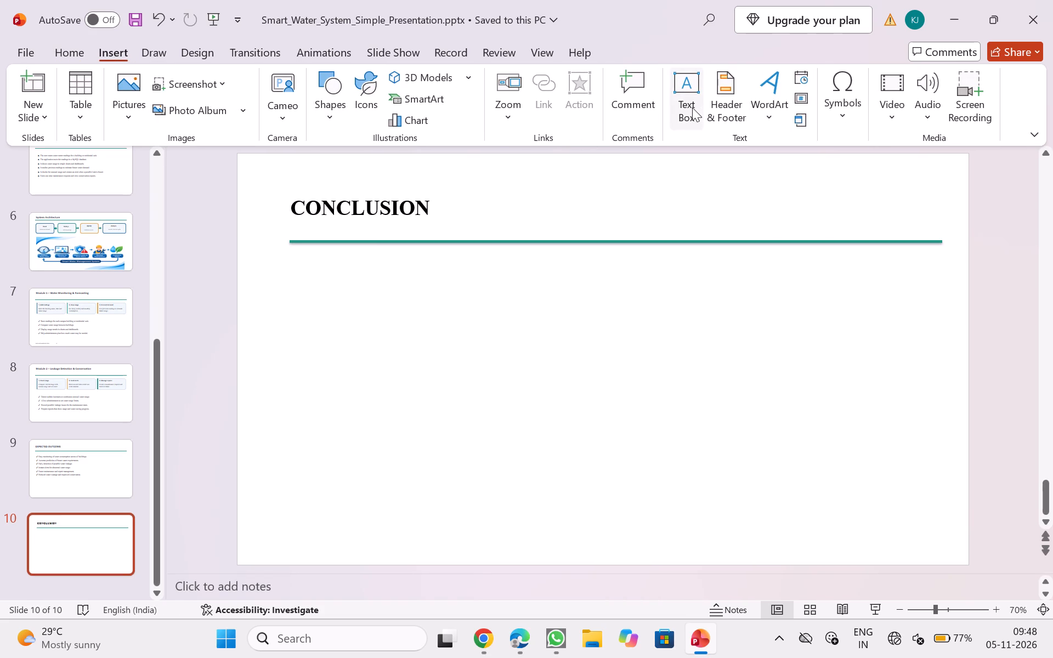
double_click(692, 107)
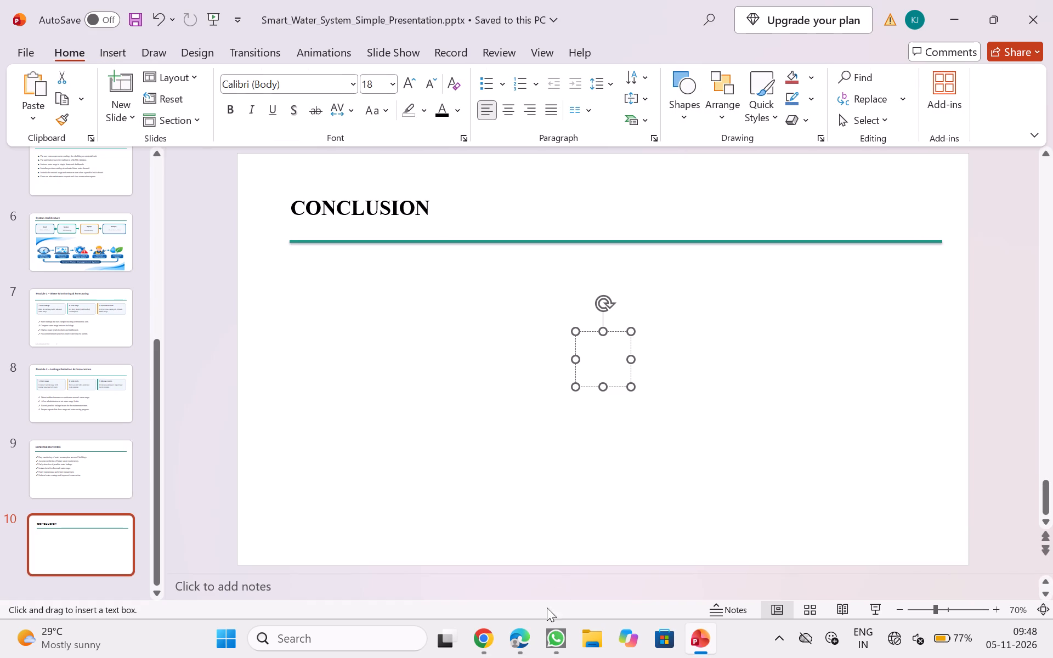
Switch to ChatGPT in Chrome, copy the generated Efficient Water Management image, and paste it onto PowerPoint slide 9.
click(488, 640)
scroll(620, 438, down, 2)
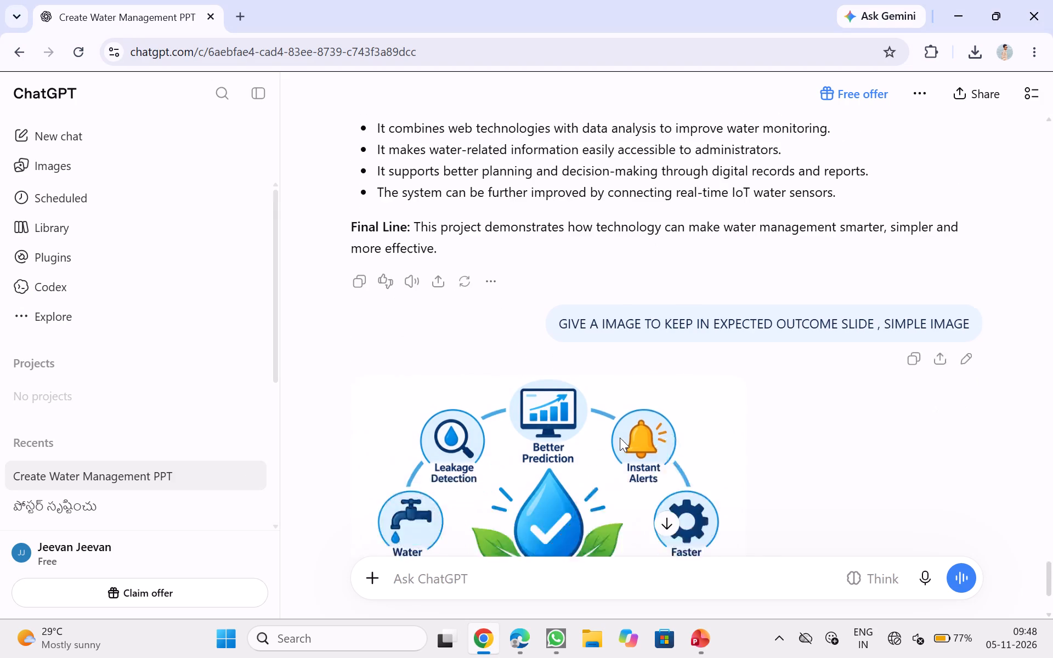
click(595, 354)
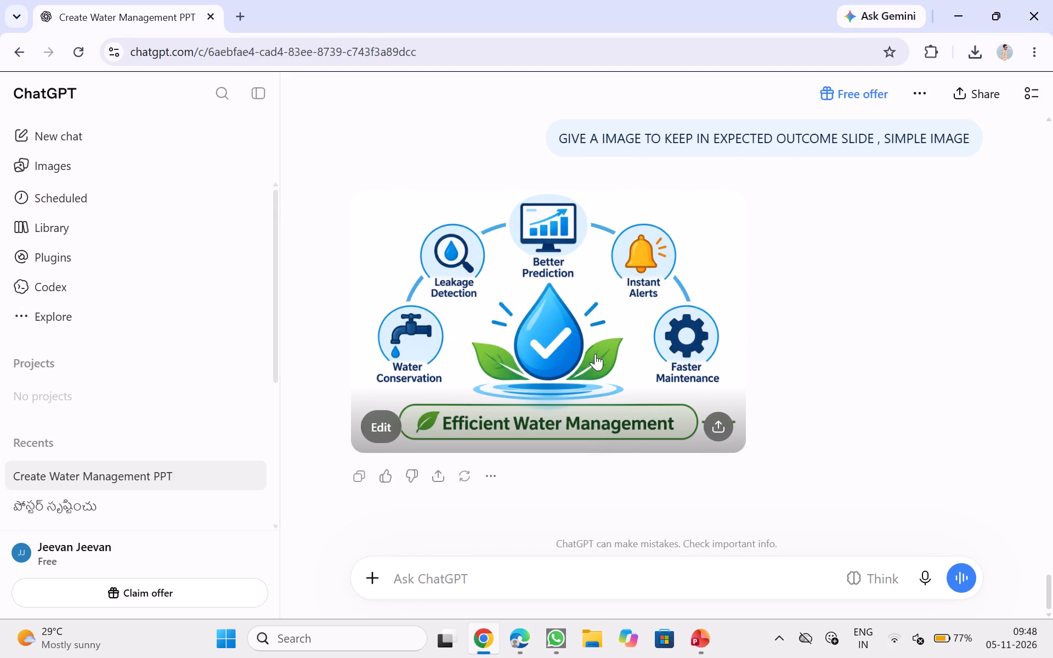
right_click(592, 354)
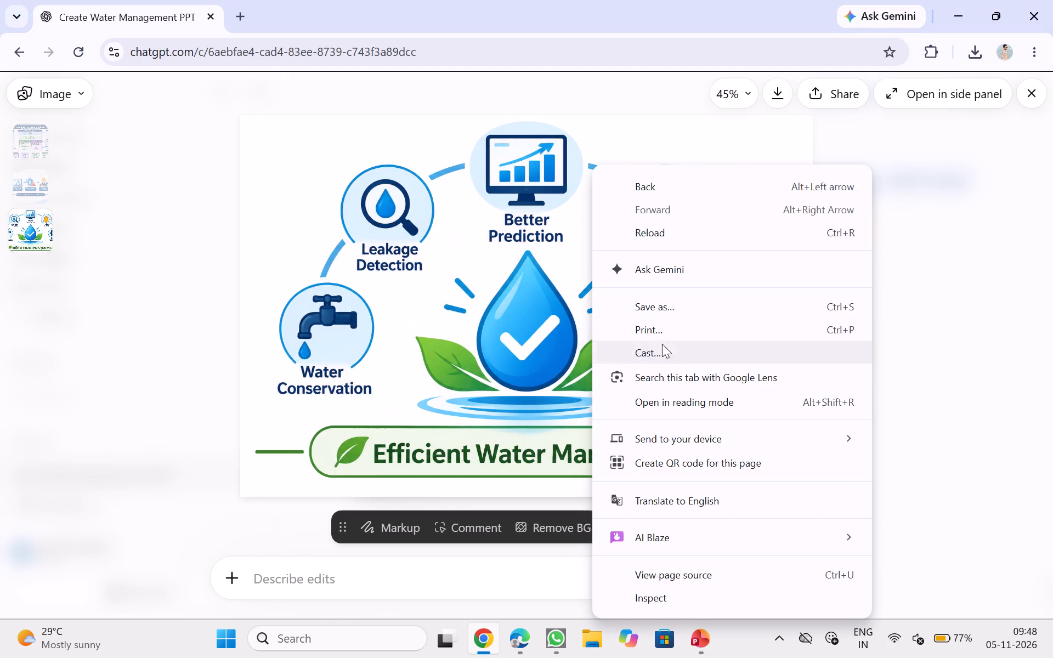
click(483, 395)
right_click(483, 395)
click(576, 231)
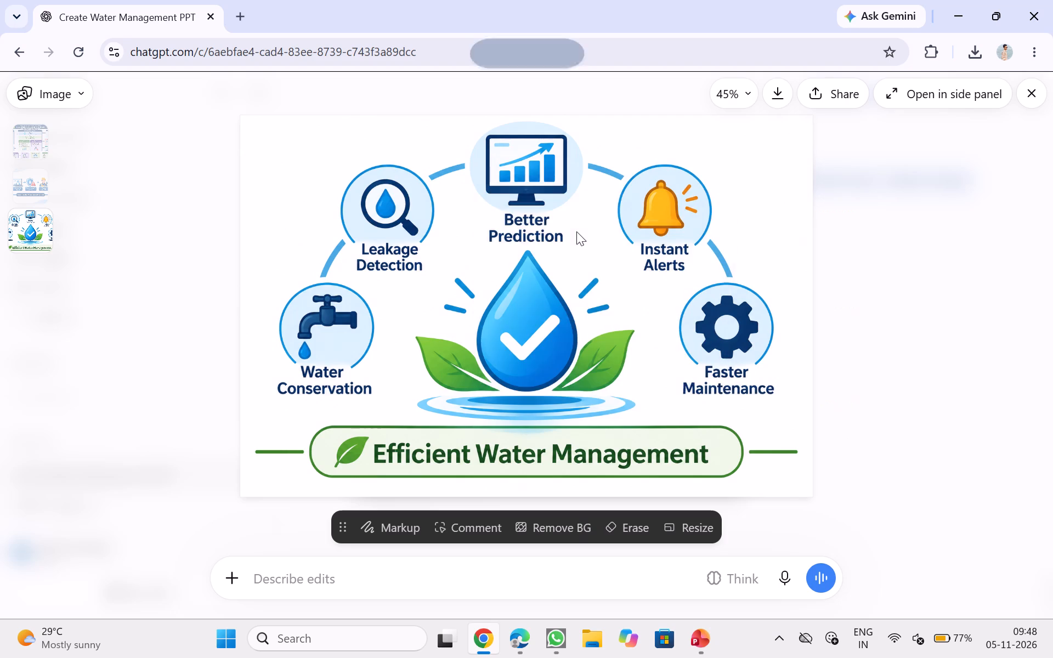
click(690, 644)
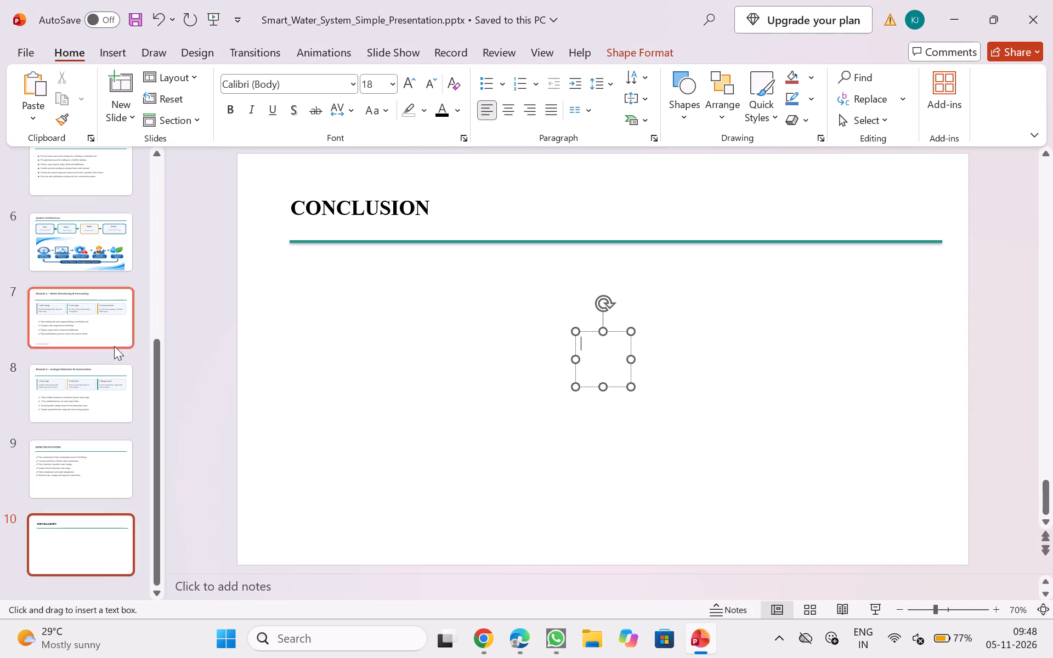
click(99, 470)
key(ctrl+v)
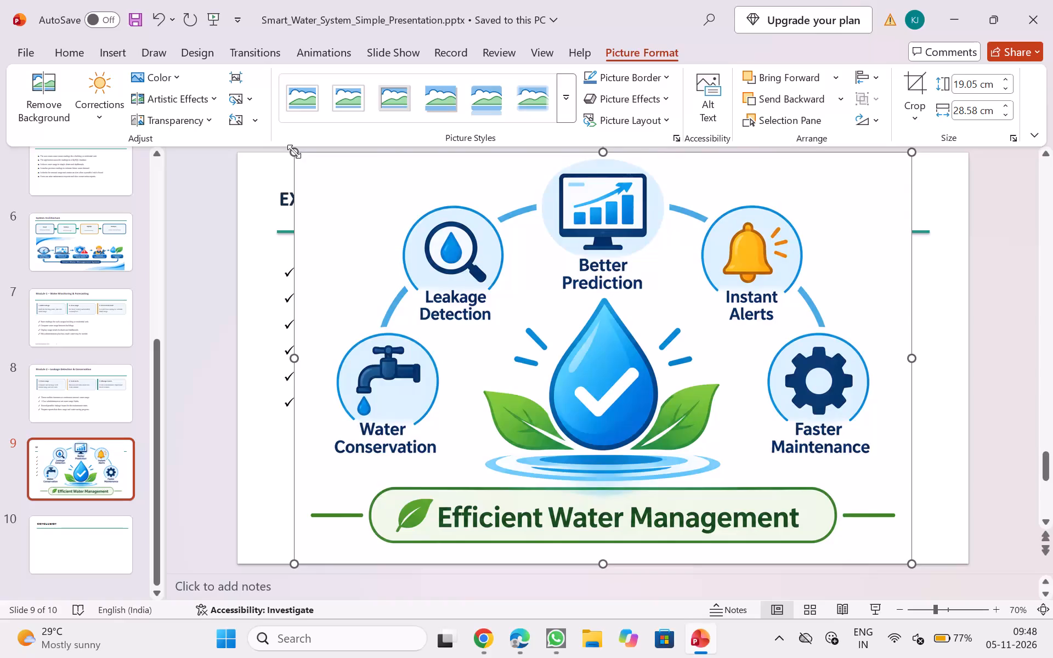
Shrink the pasted image on slide 9 to about 8.61 by 12.92 cm and place it at the slide's lower right, beside the list.
drag(294, 151, 788, 378)
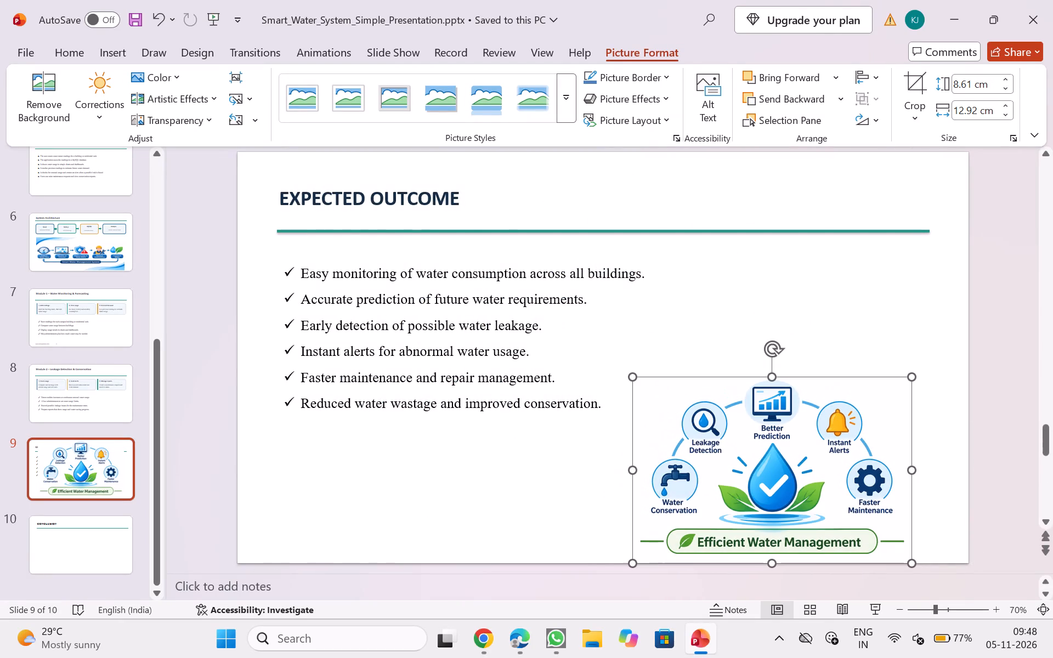
drag(768, 451, 806, 378)
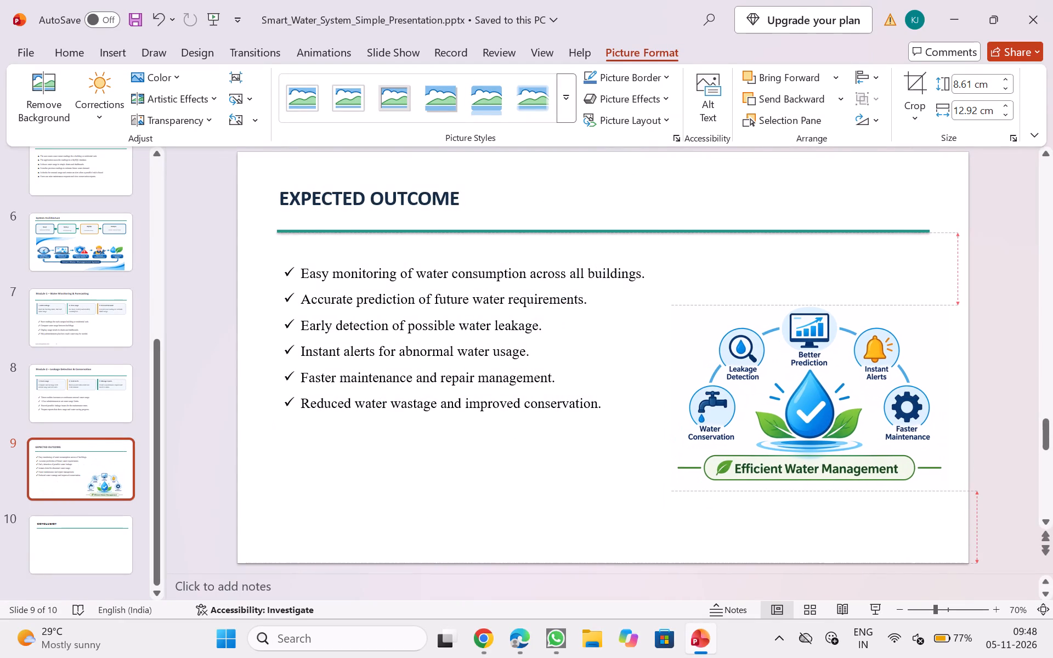
drag(806, 378, 801, 409)
click(193, 515)
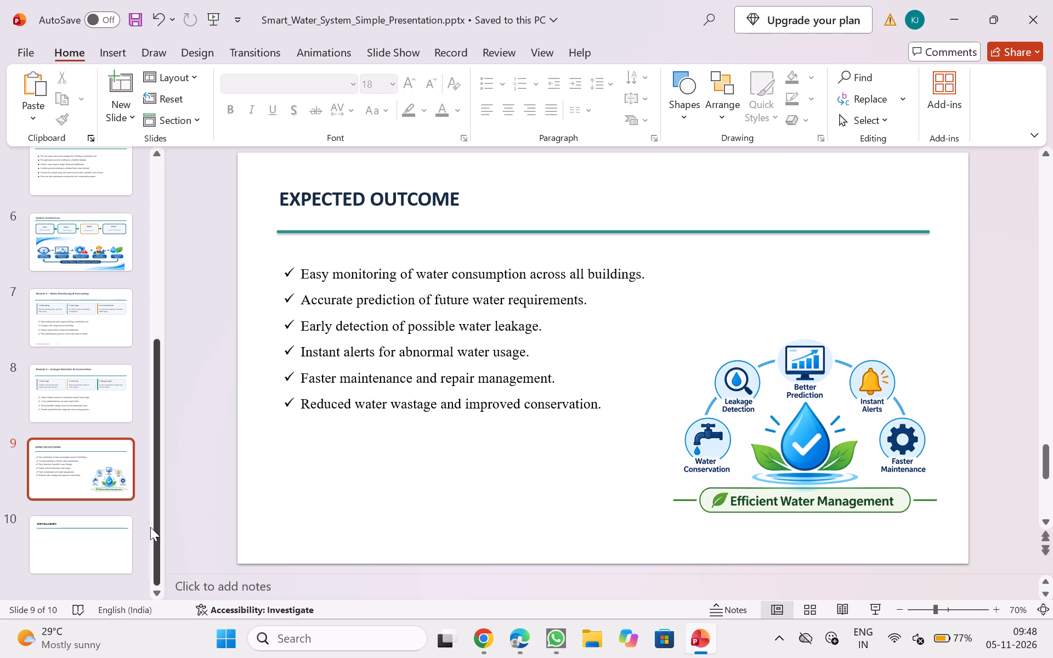
Copy the five Conclusion bullet sentences from the ChatGPT reply and paste them into a new text box on slide 10.
click(96, 536)
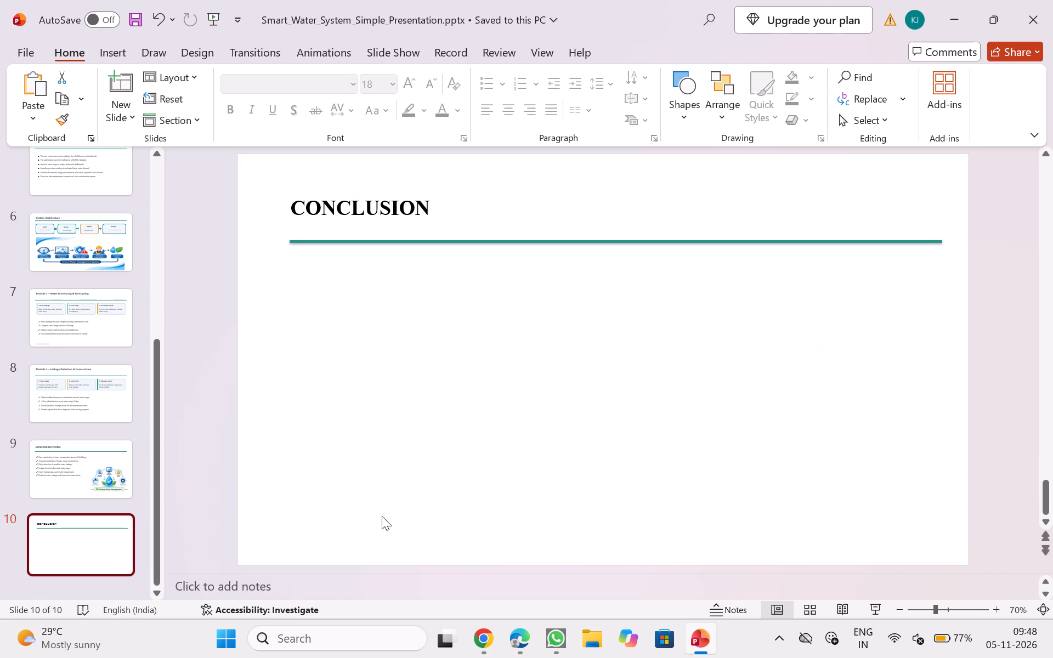
click(480, 632)
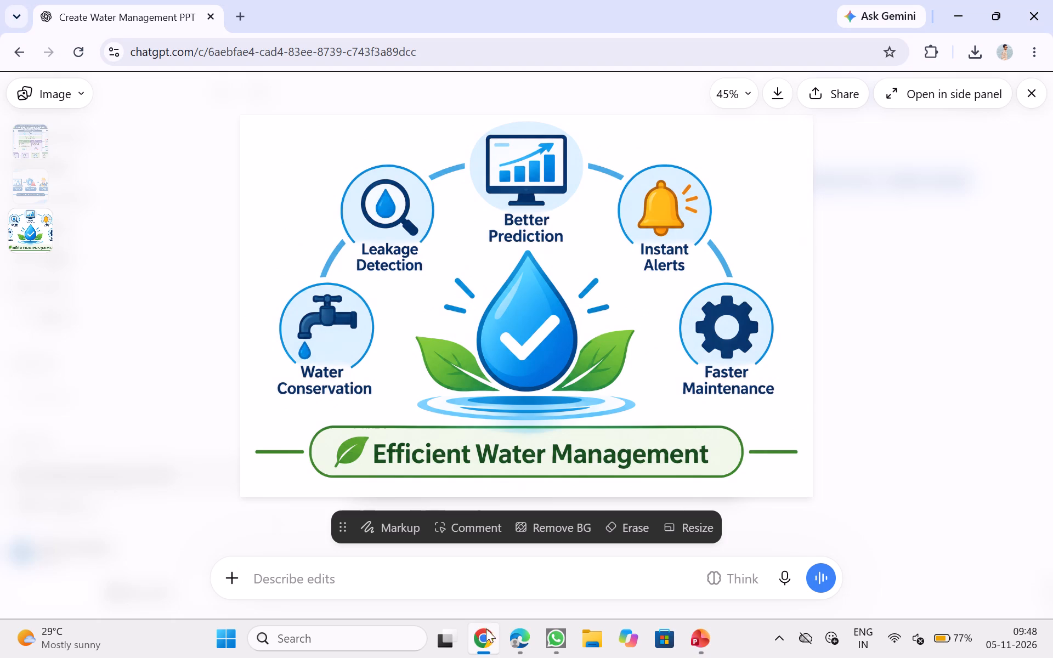
click(1039, 92)
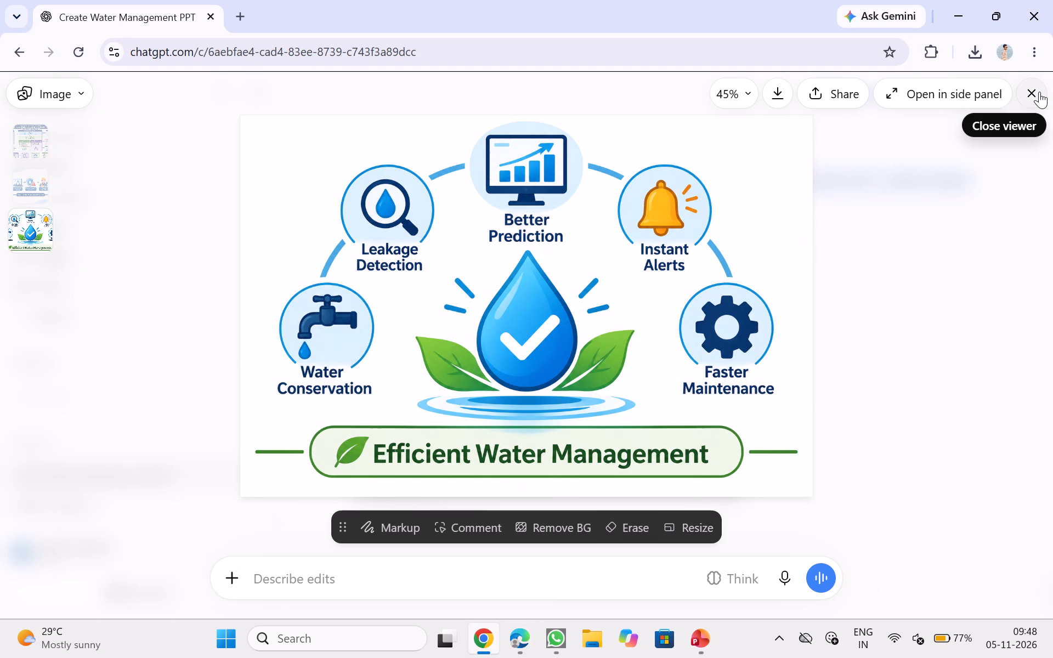
scroll(666, 303, up, 1)
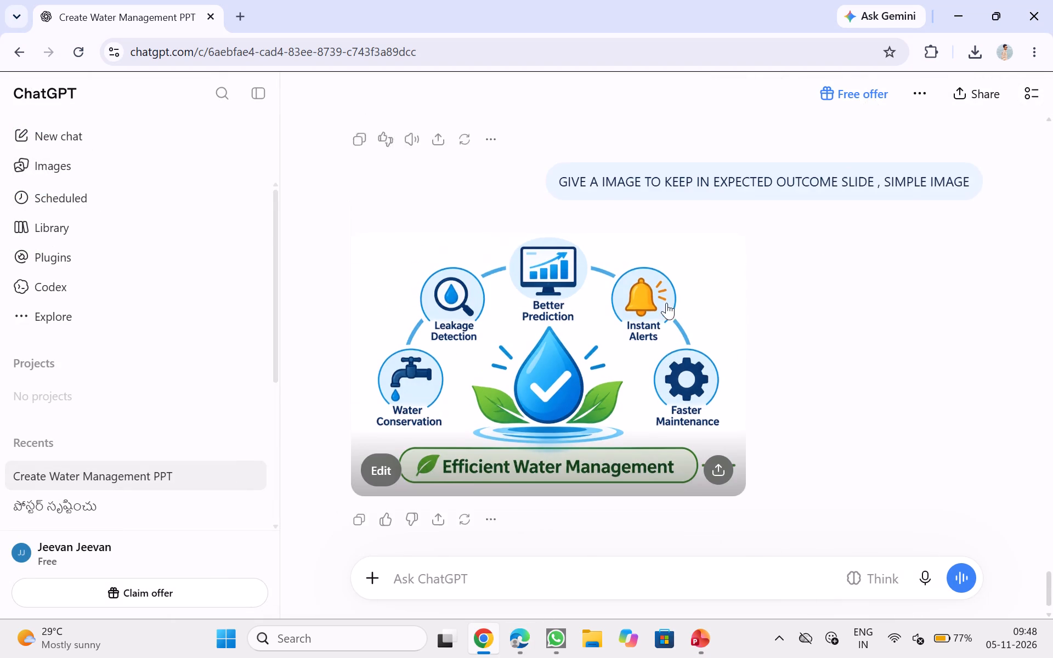
scroll(666, 303, up, 2)
drag(375, 239, 849, 322)
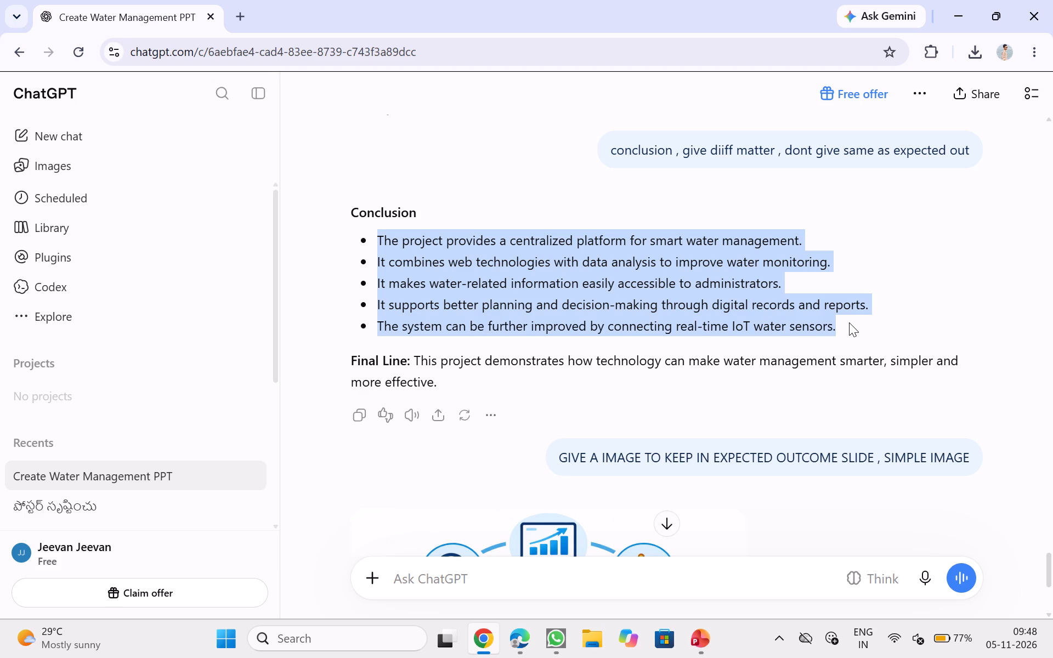
key(ctrl+c)
key(alt+Tab)
click(358, 291)
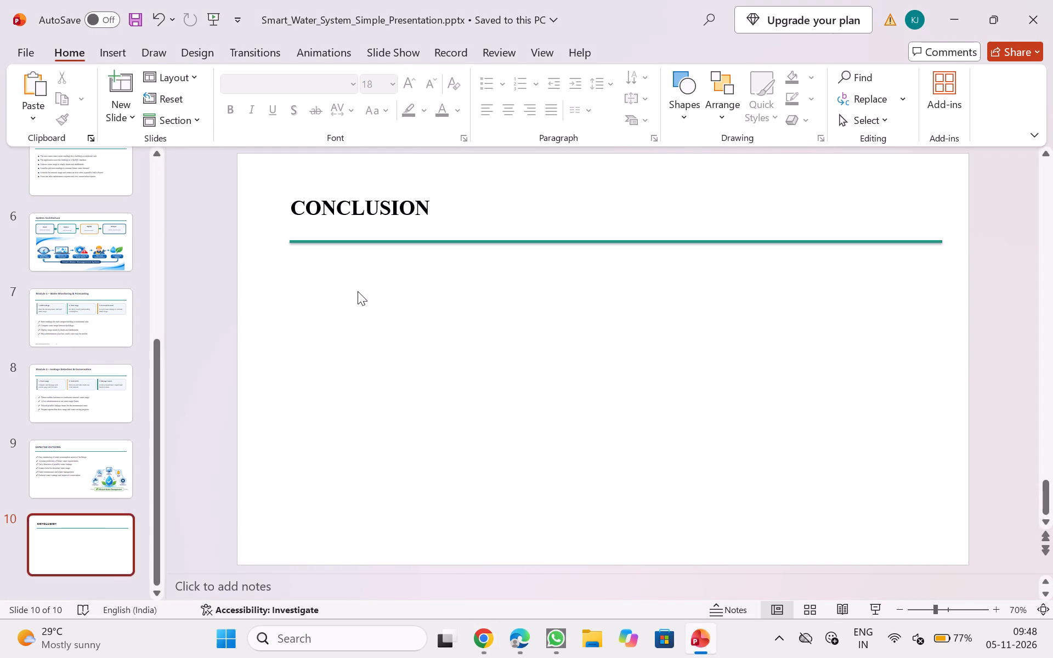
click(111, 50)
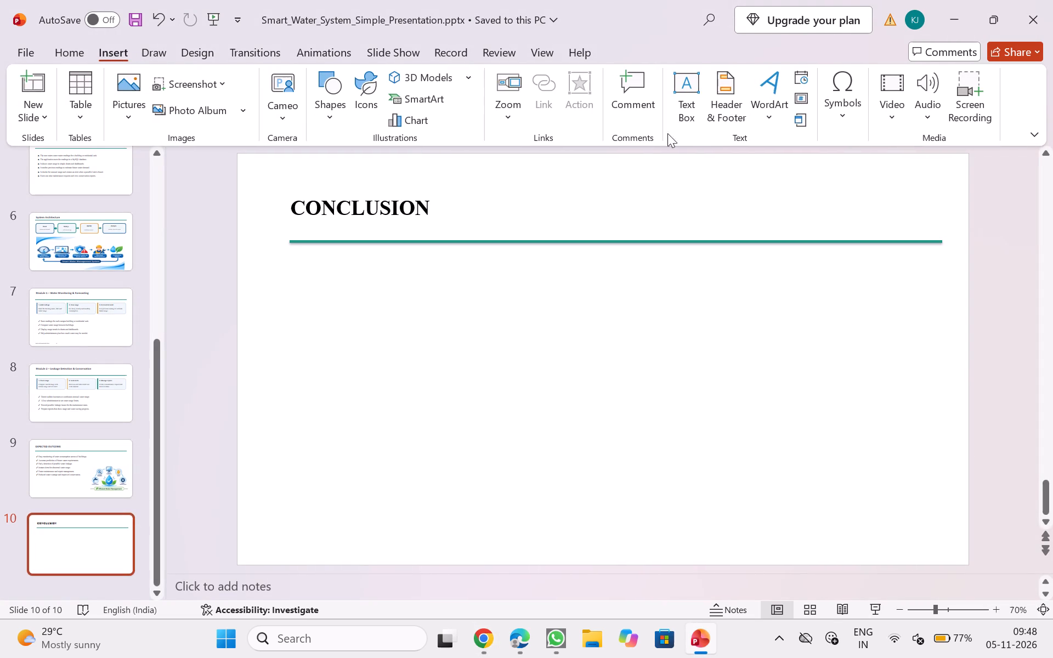
drag(704, 118, 694, 118)
double_click(694, 118)
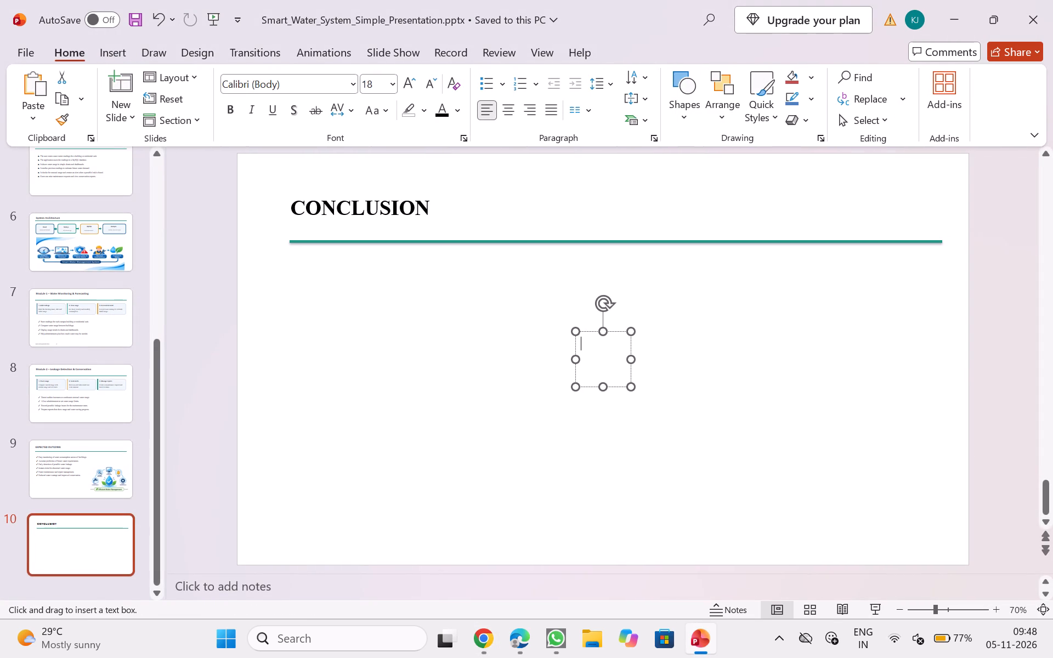
key(ctrl+v)
Widen slide 10's conclusion text box on both sides until each sentence fits on one line.
scroll(619, 426, up, 3)
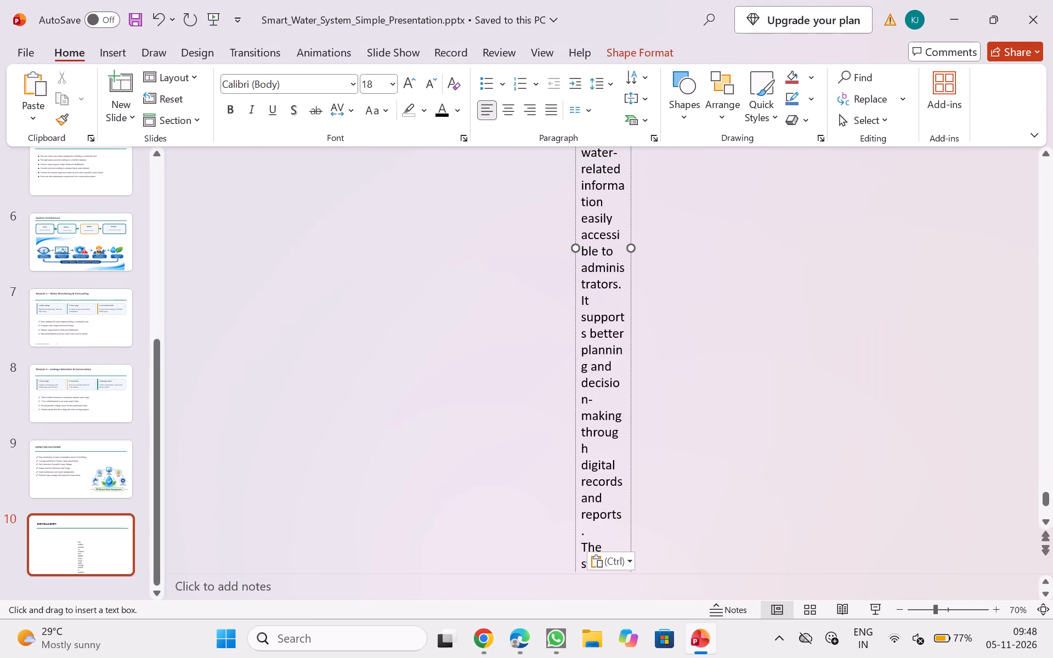
scroll(619, 426, up, 1)
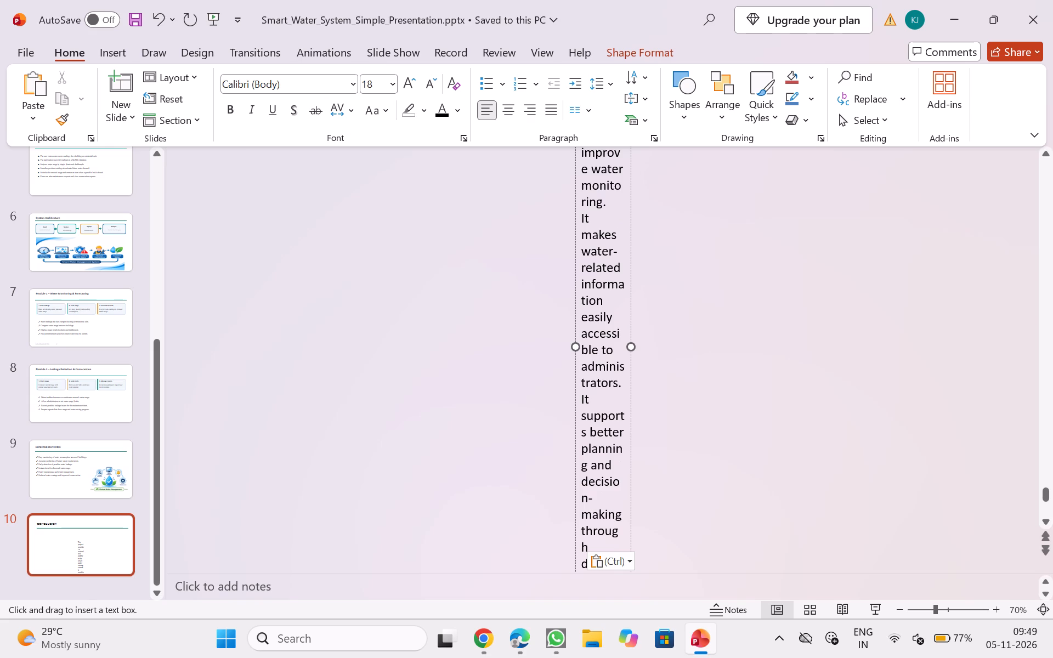
click(631, 349)
click(602, 351)
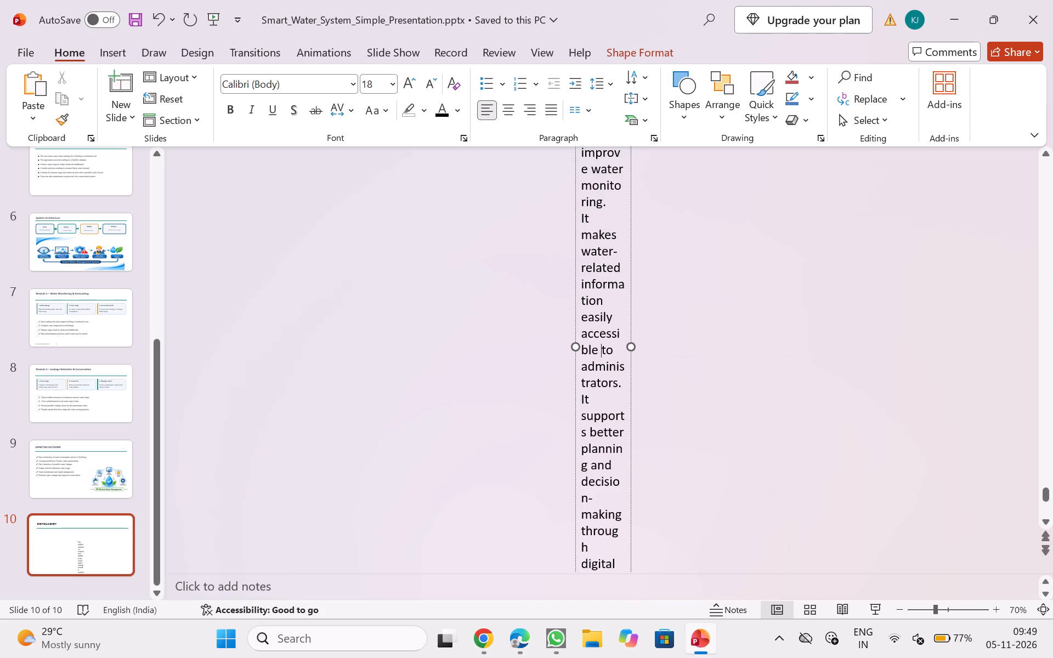
drag(629, 347, 853, 323)
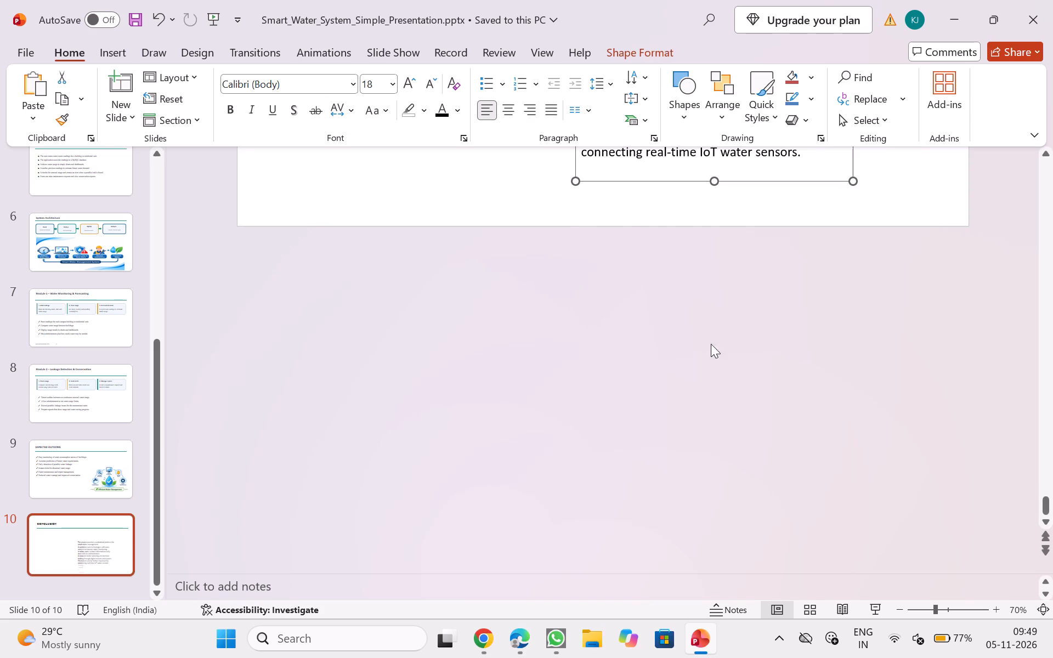
scroll(652, 353, up, 2)
drag(578, 263, 552, 265)
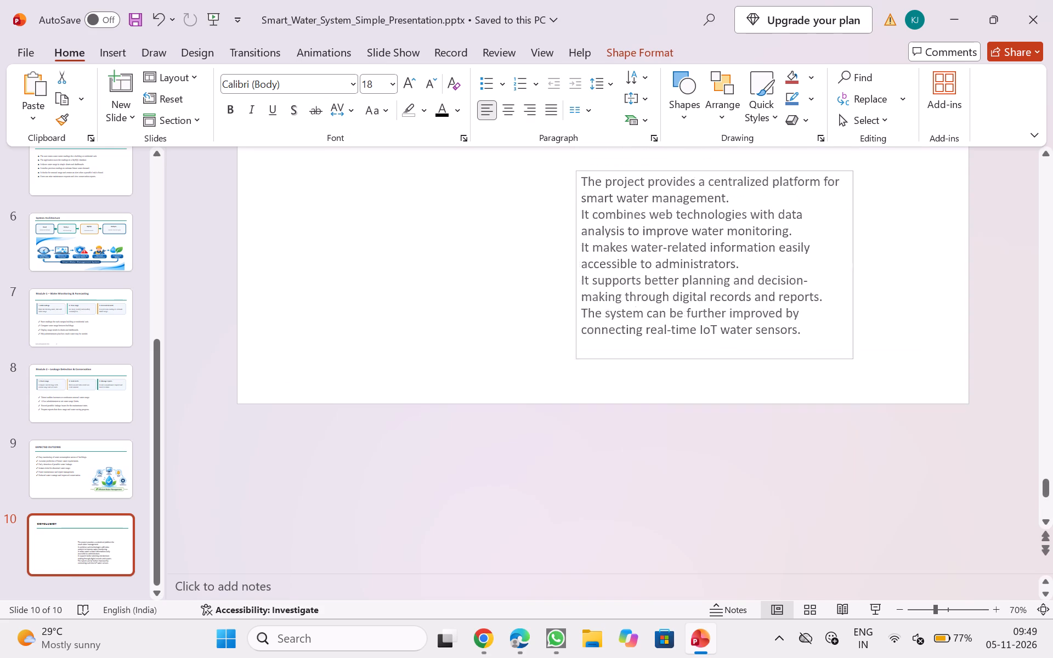
drag(552, 265, 370, 281)
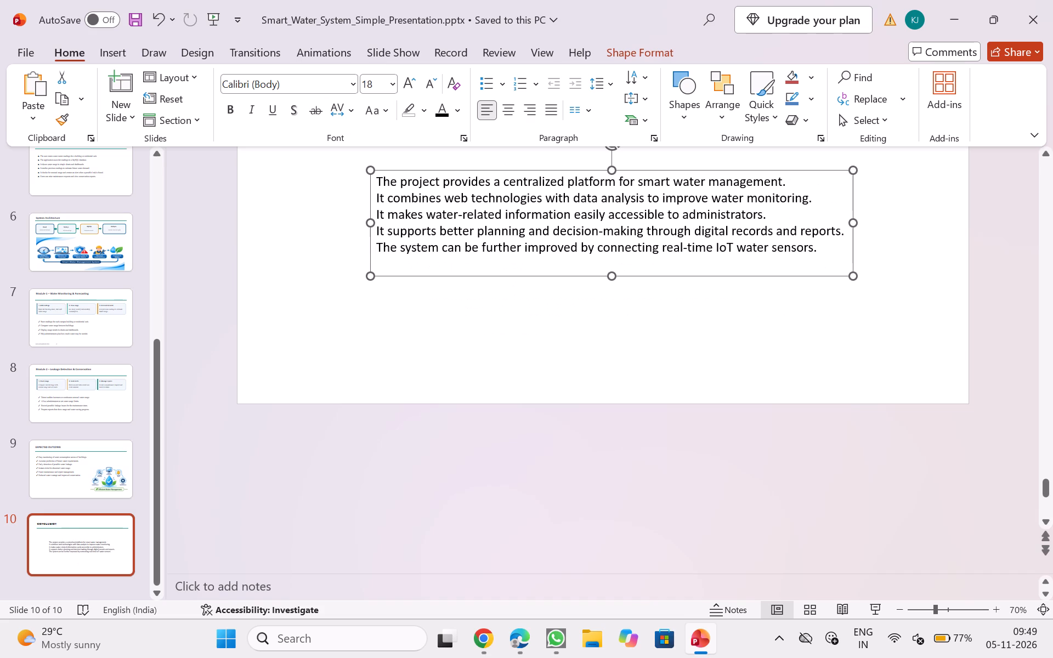
Format the conclusion text in Times New Roman size 20 and extend its box further left to keep each sentence on one line.
click(472, 211)
key(ctrl+a)
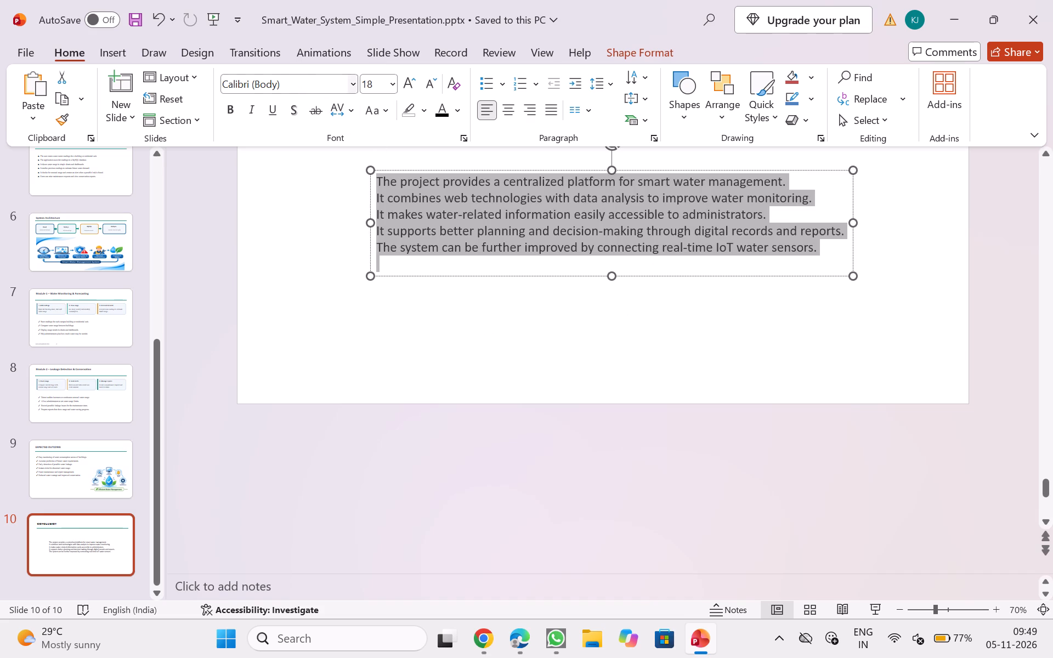
click(289, 82)
text(TI)
key(Return)
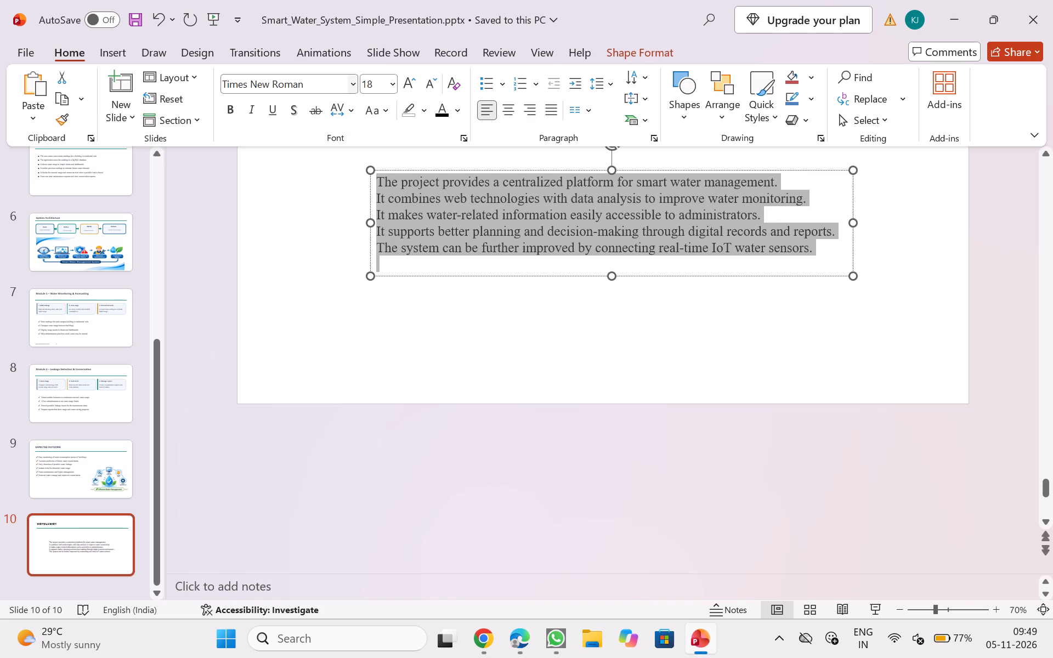
click(375, 83)
text(20)
key(Return)
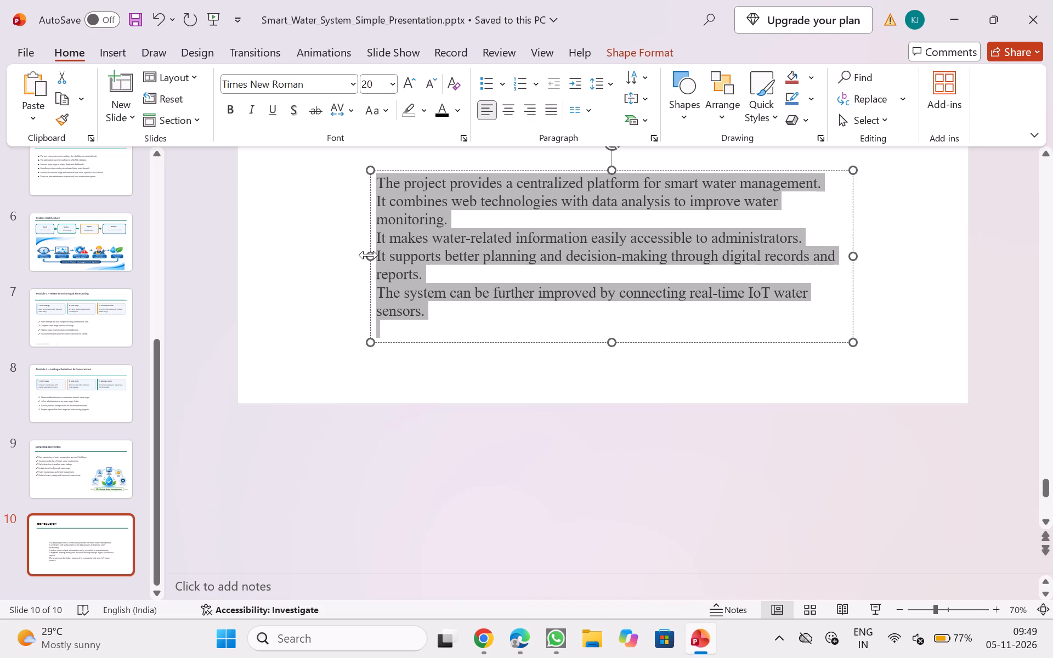
drag(369, 255, 314, 263)
Apply hollow round bullets to all the conclusion sentences on slide 10.
click(410, 229)
key(ctrl+a)
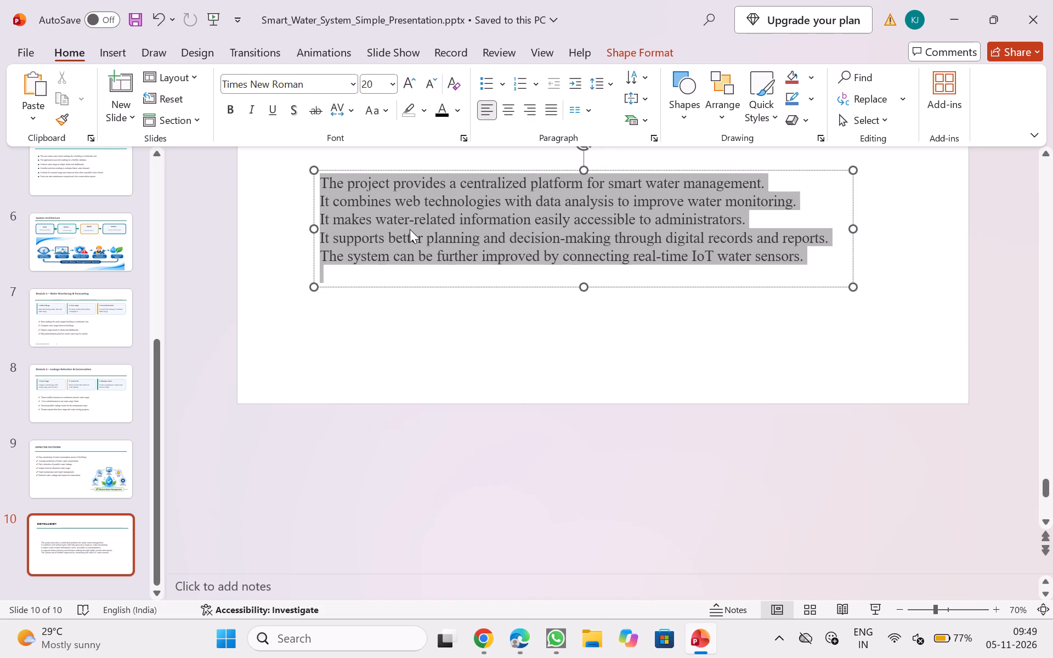
click(502, 83)
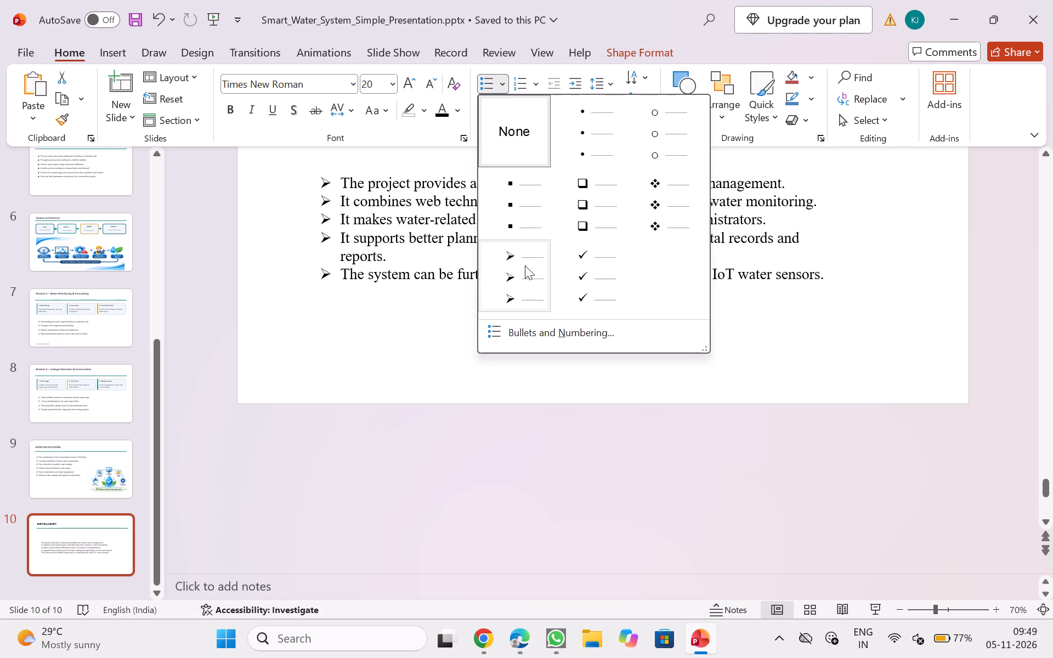
click(675, 135)
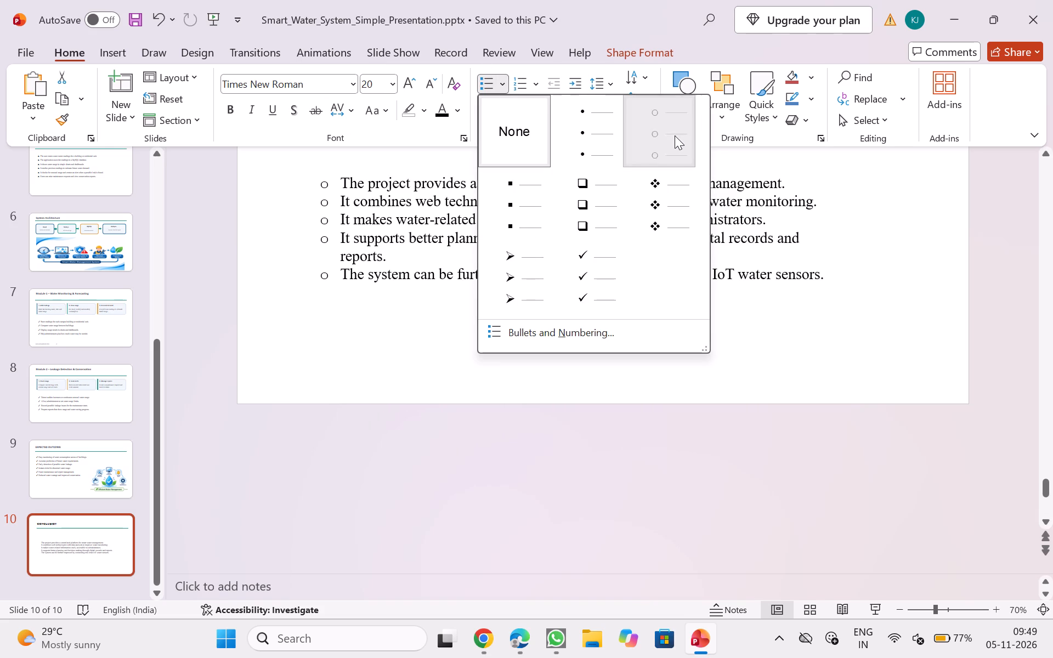
scroll(573, 238, up, 2)
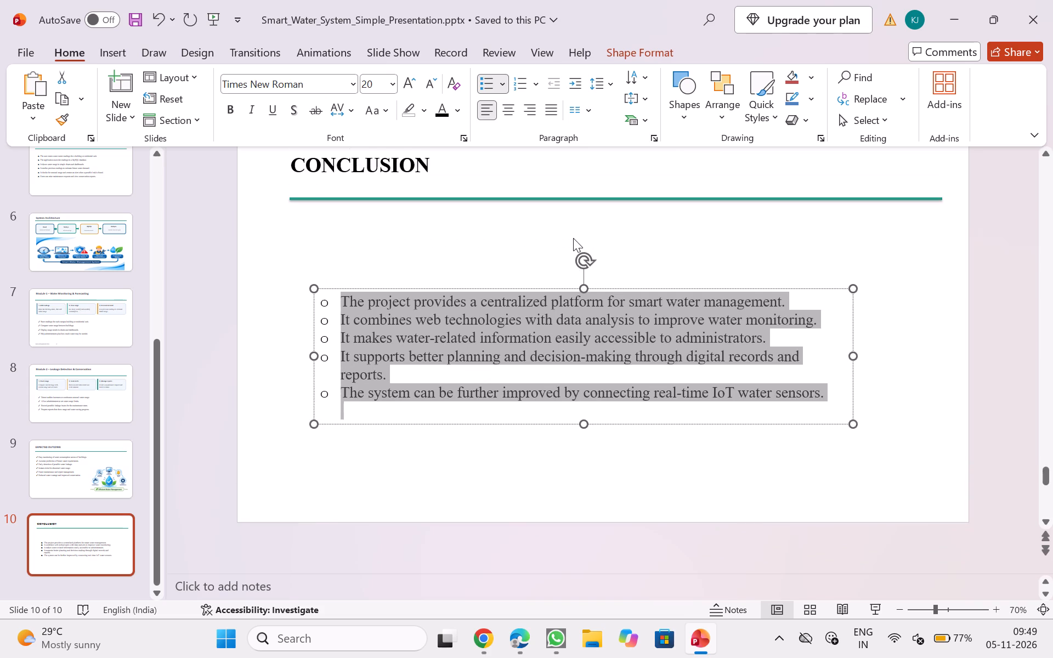
scroll(573, 238, up, 1)
click(69, 568)
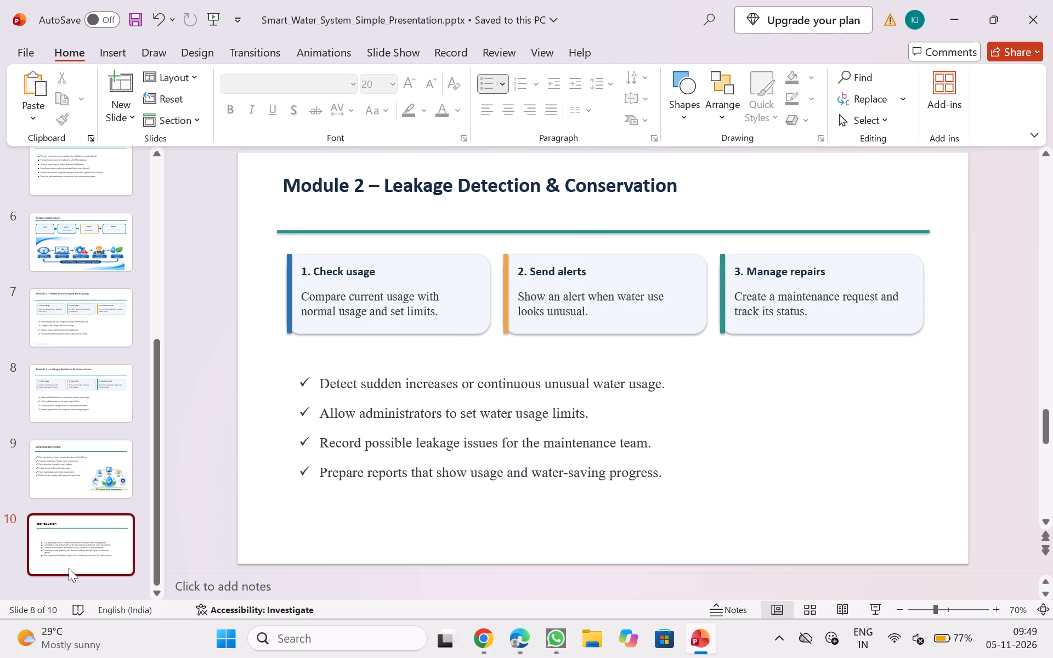
Set the line spacing of all the conclusion bullets on slide 10 to 1.5.
click(445, 395)
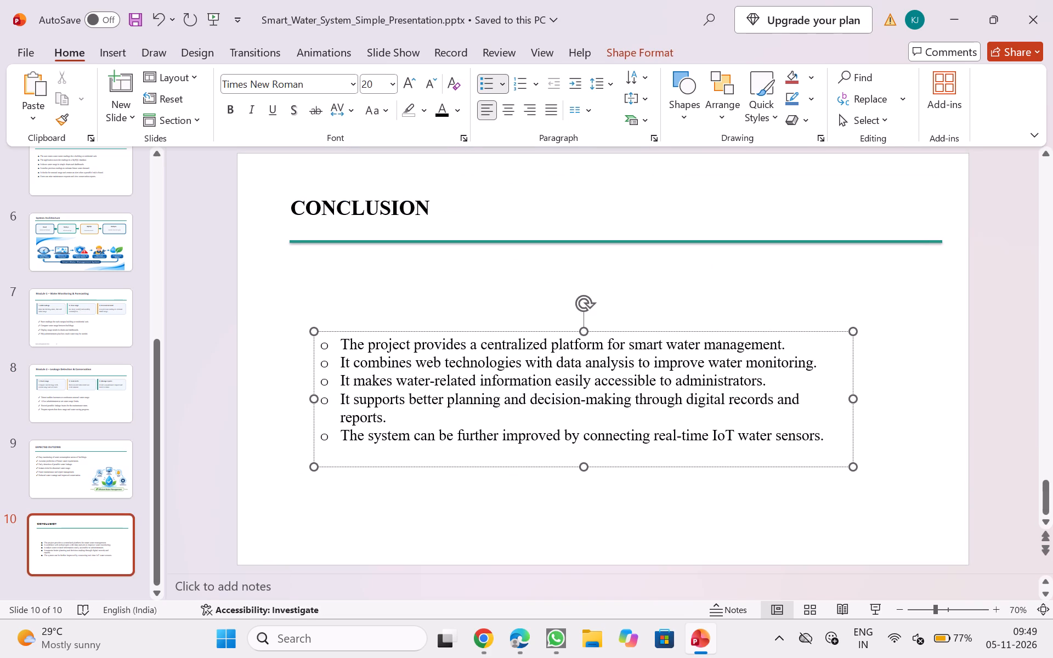
key(ctrl+a)
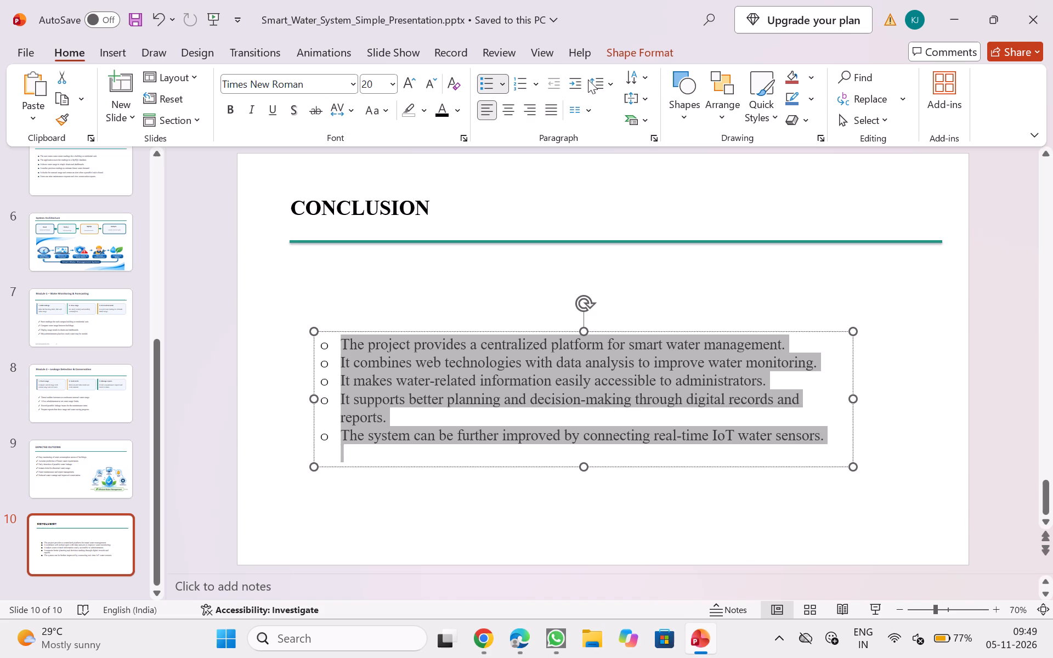
click(597, 80)
click(619, 132)
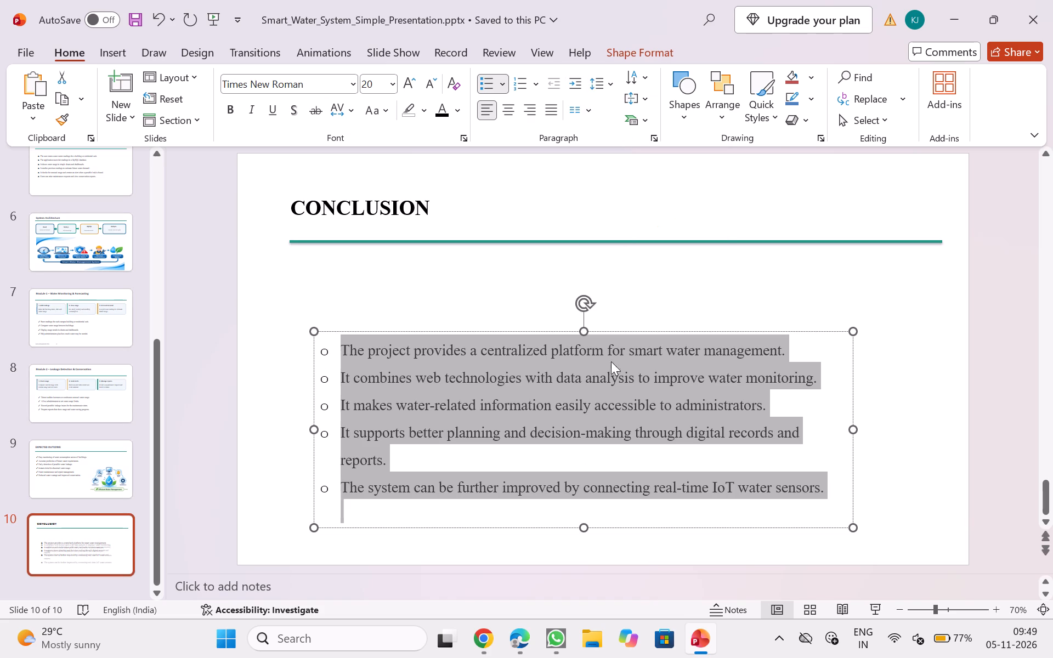
Widen the conclusion text box until the fourth bullet fits on one line, and move it up beneath the teal line, near the heading's left edge.
drag(853, 430, 884, 429)
drag(569, 332, 568, 330)
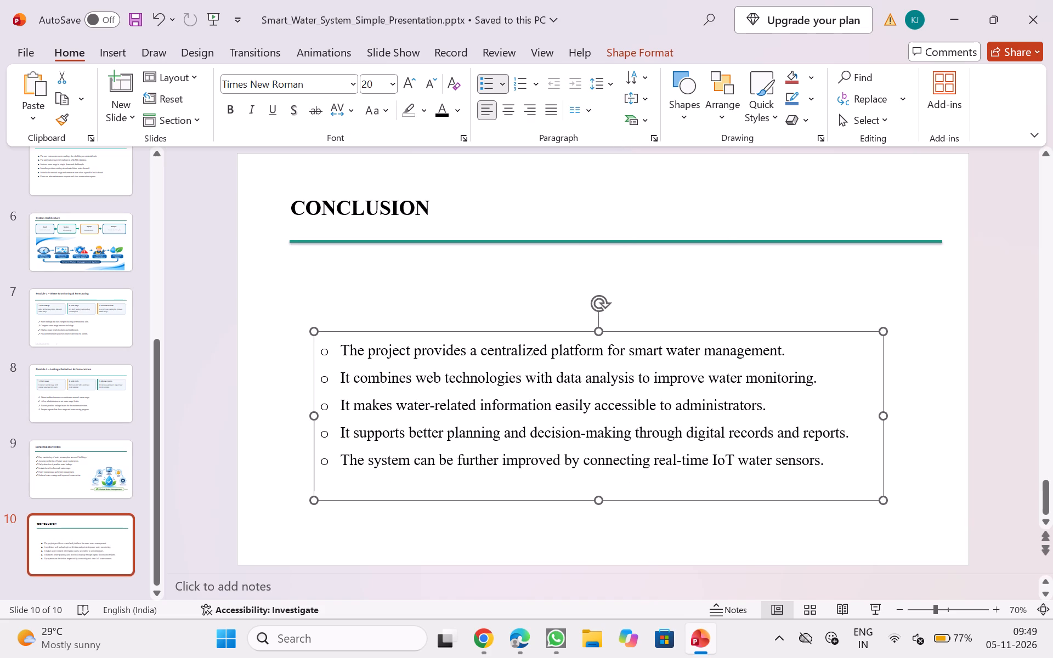
drag(568, 330, 542, 286)
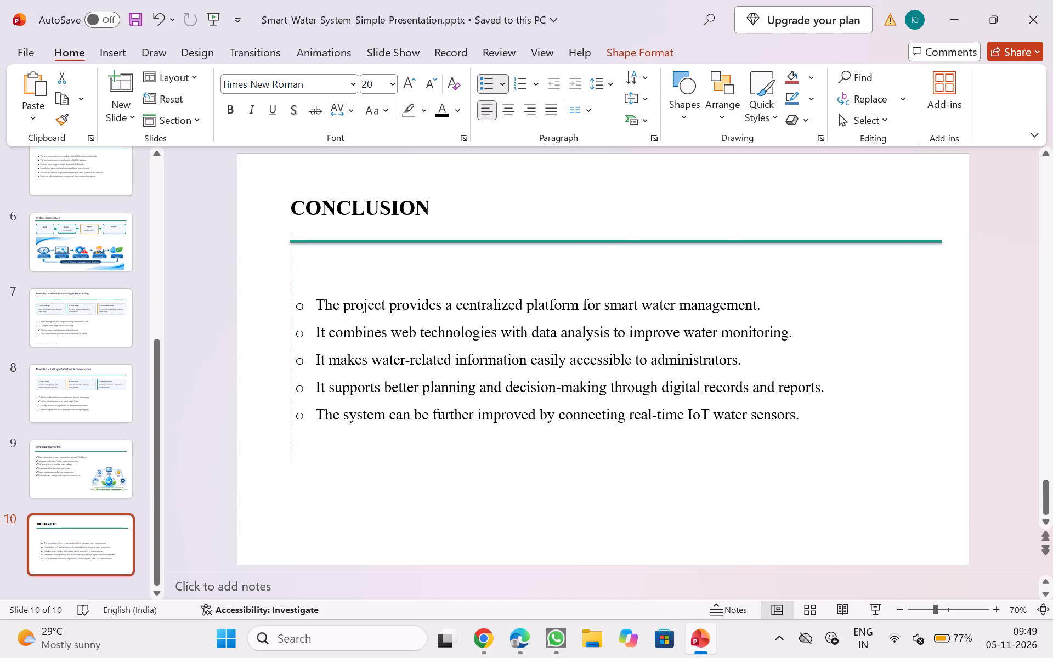
drag(542, 286, 538, 272)
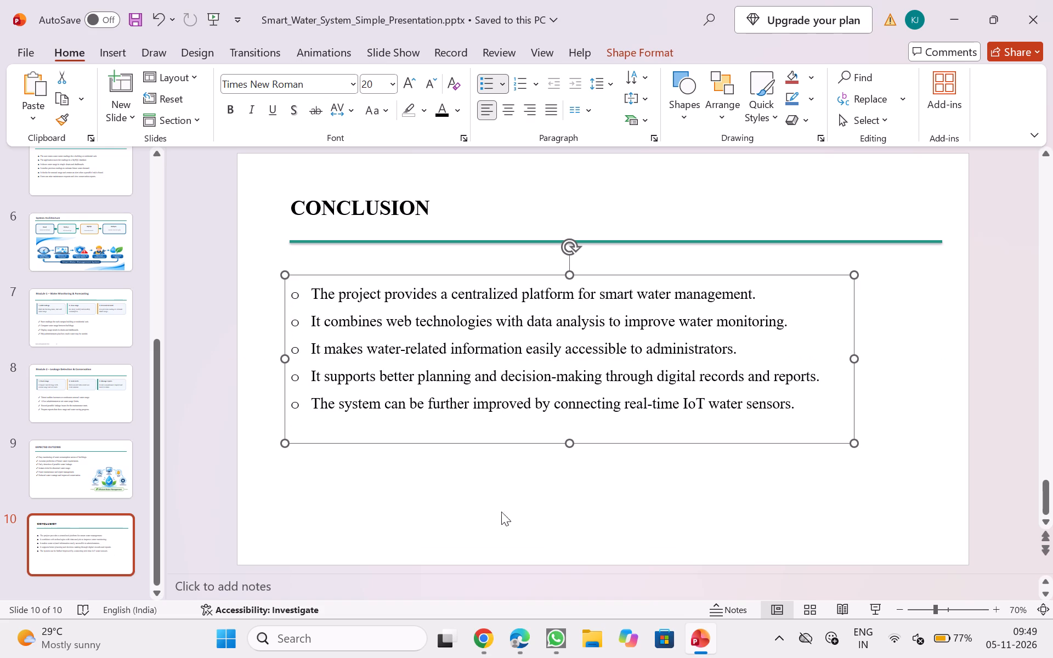
click(497, 540)
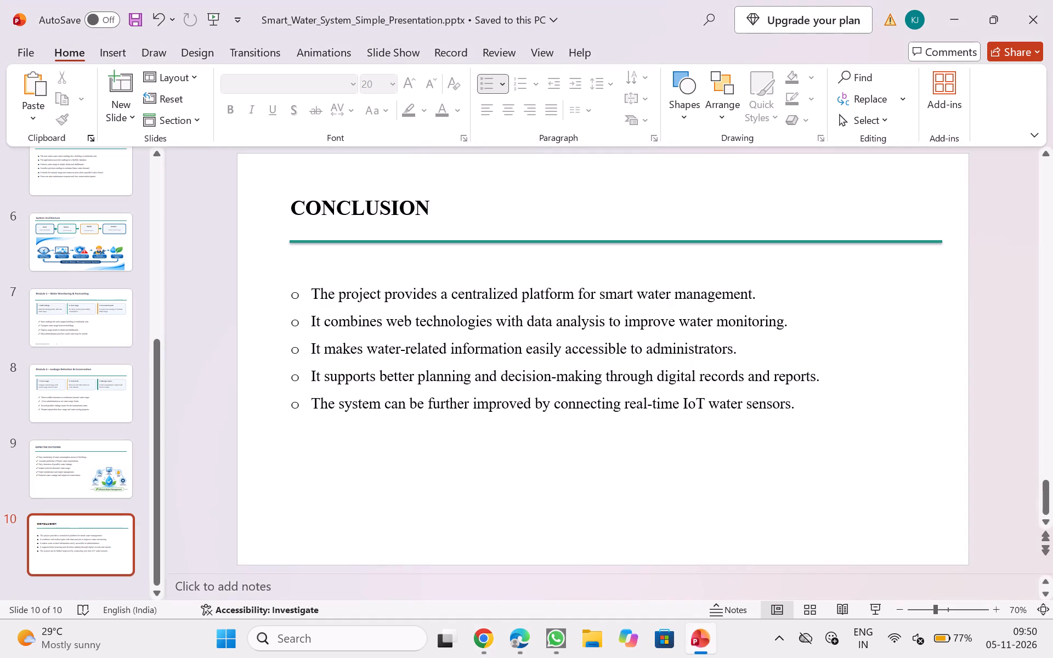
click(580, 425)
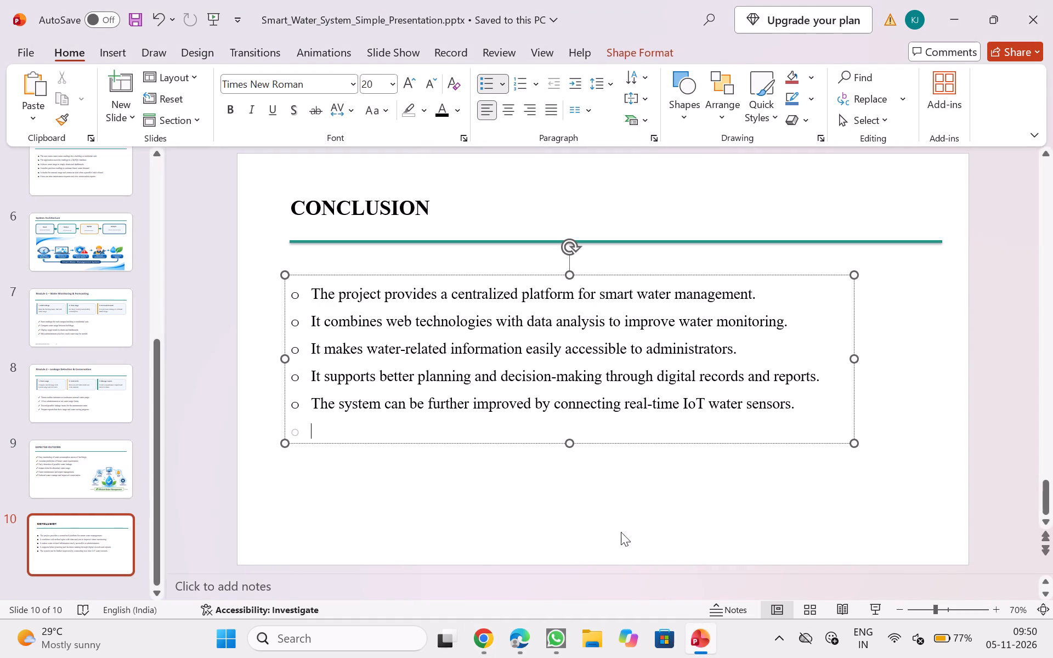
Launch Dev-C++ from the recent searches and create a new source file.
click(373, 642)
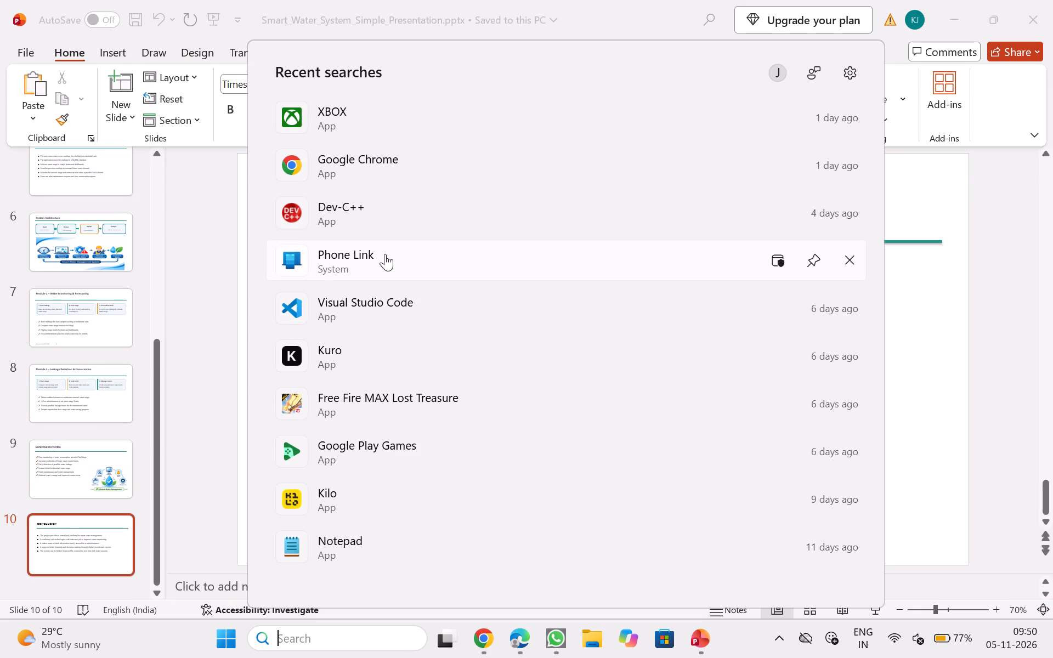
double_click(388, 217)
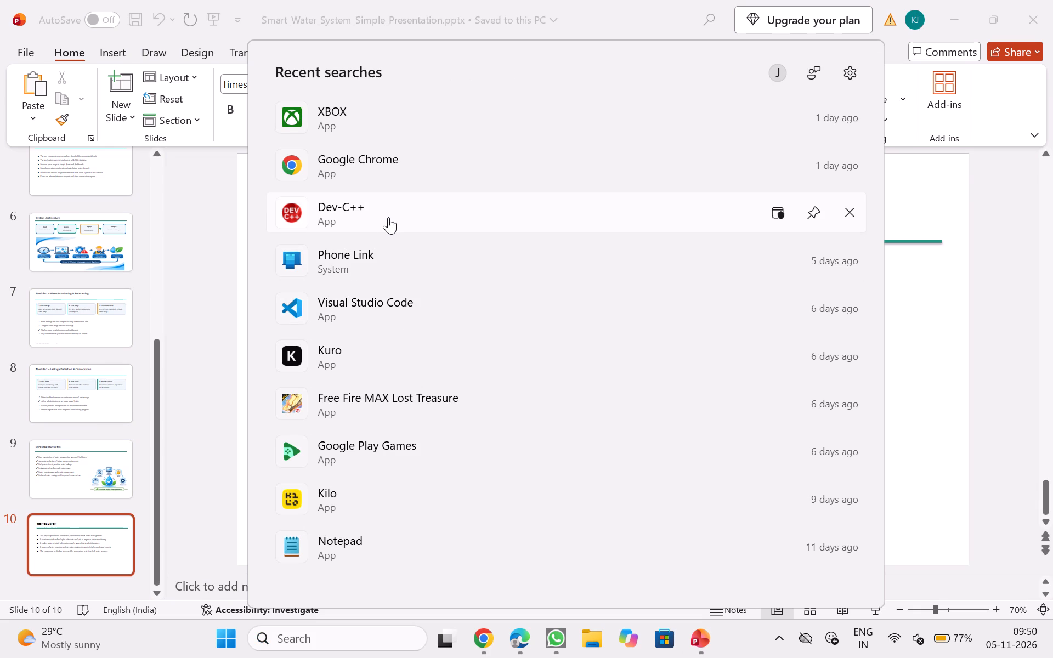
click(172, 279)
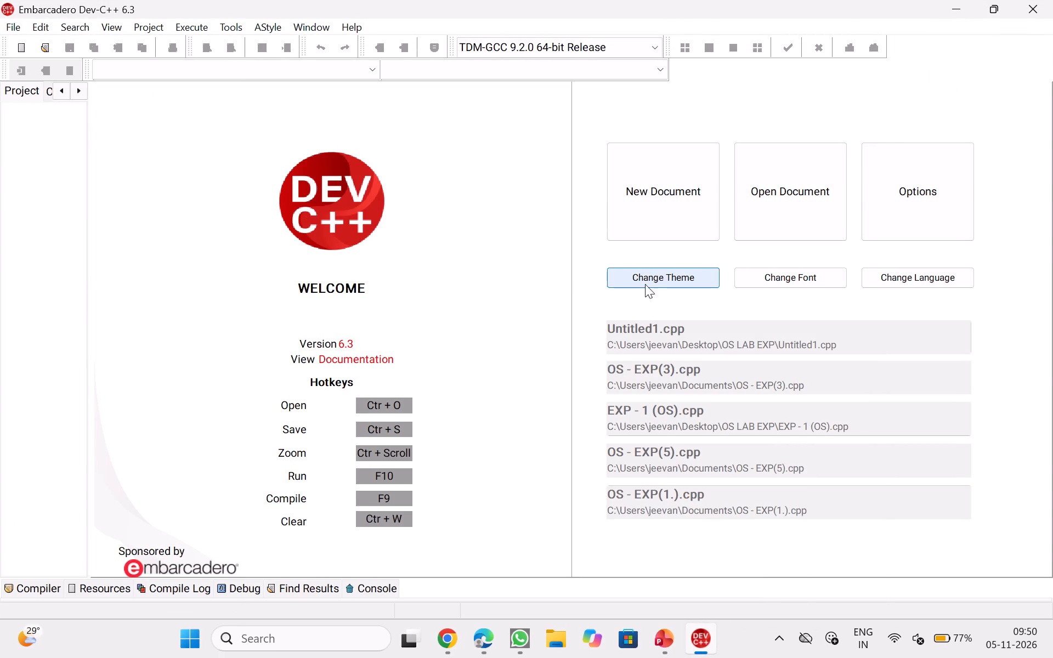
click(11, 25)
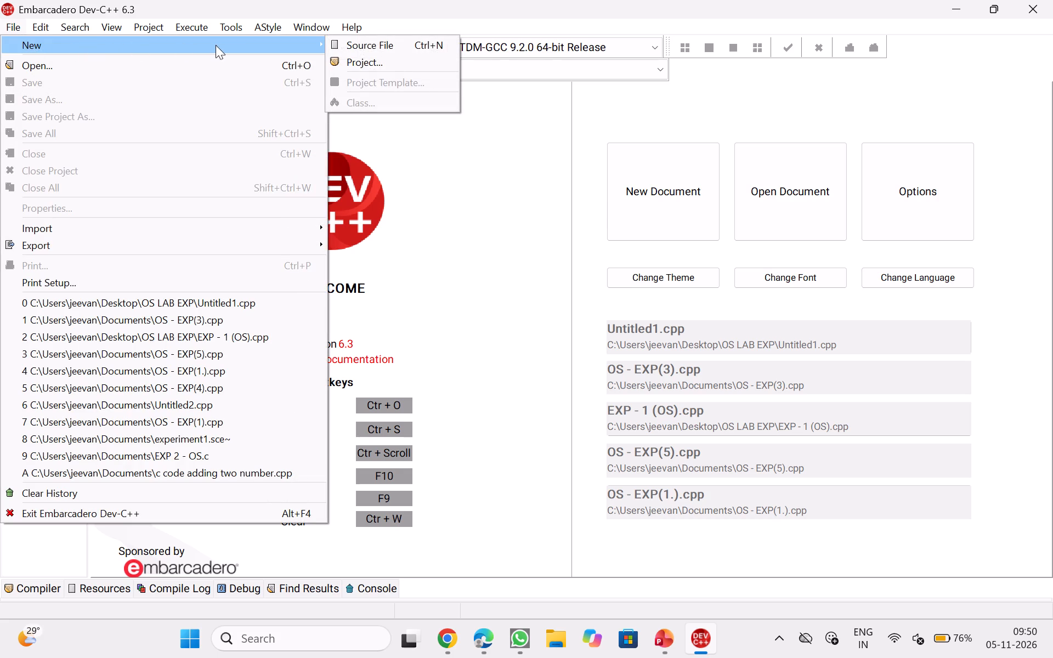
click(362, 43)
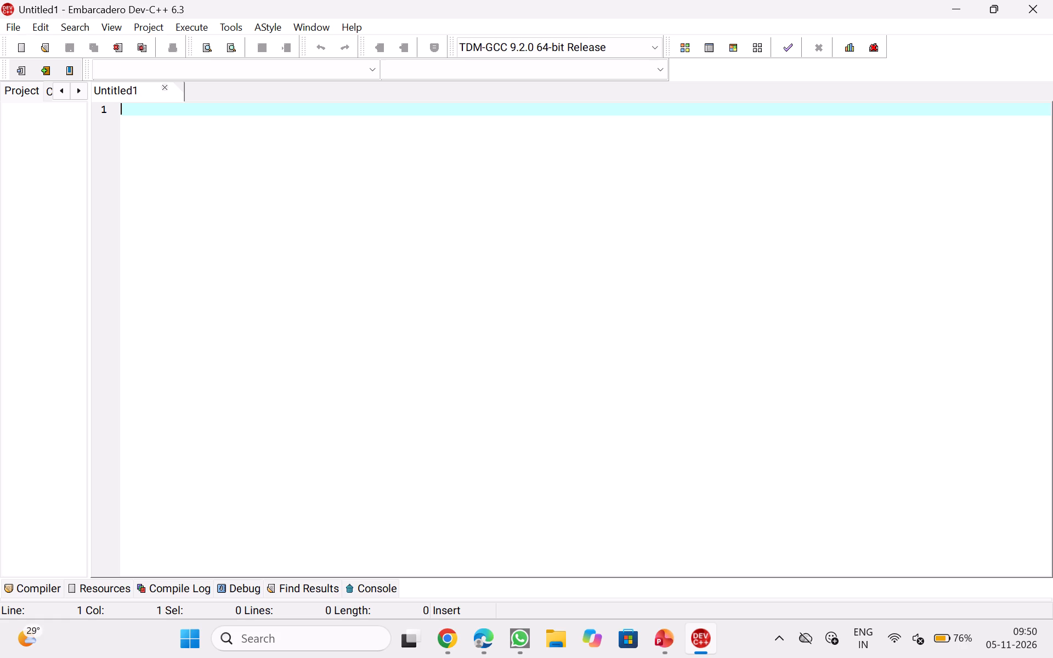
Return to slide 10 in PowerPoint and paste the copied final-line sentence as the last conclusion bullet.
click(438, 641)
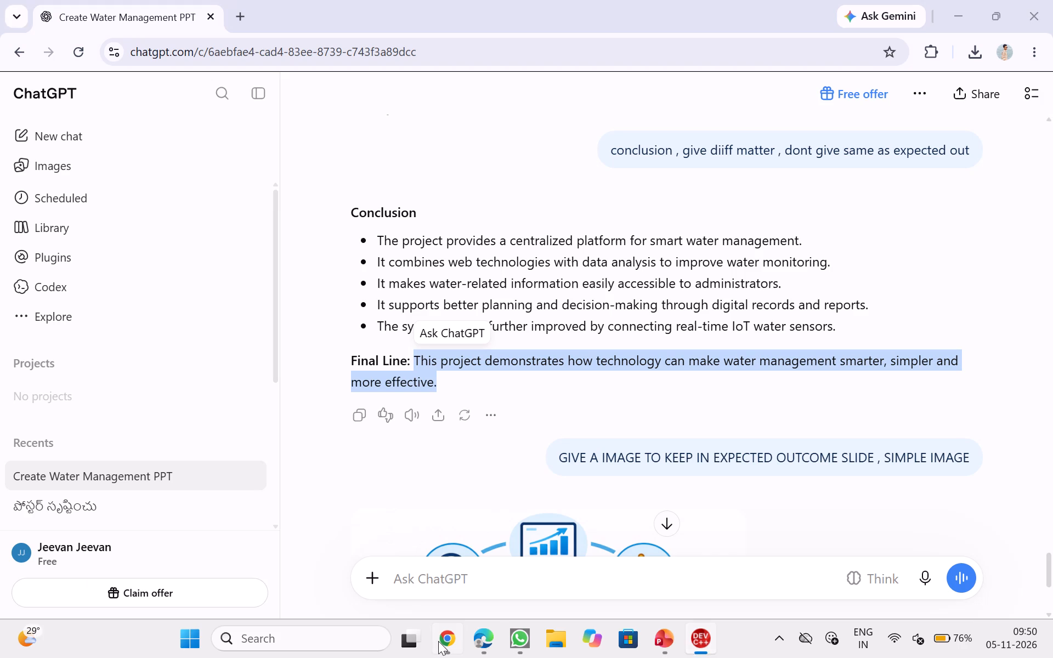
scroll(551, 424, down, 3)
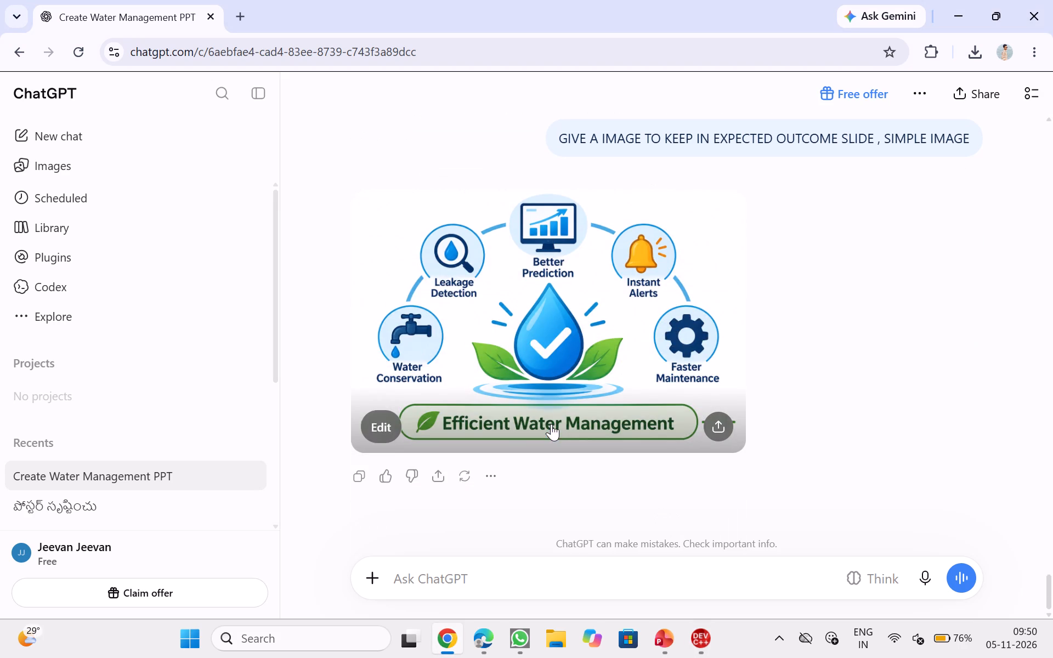
click(668, 588)
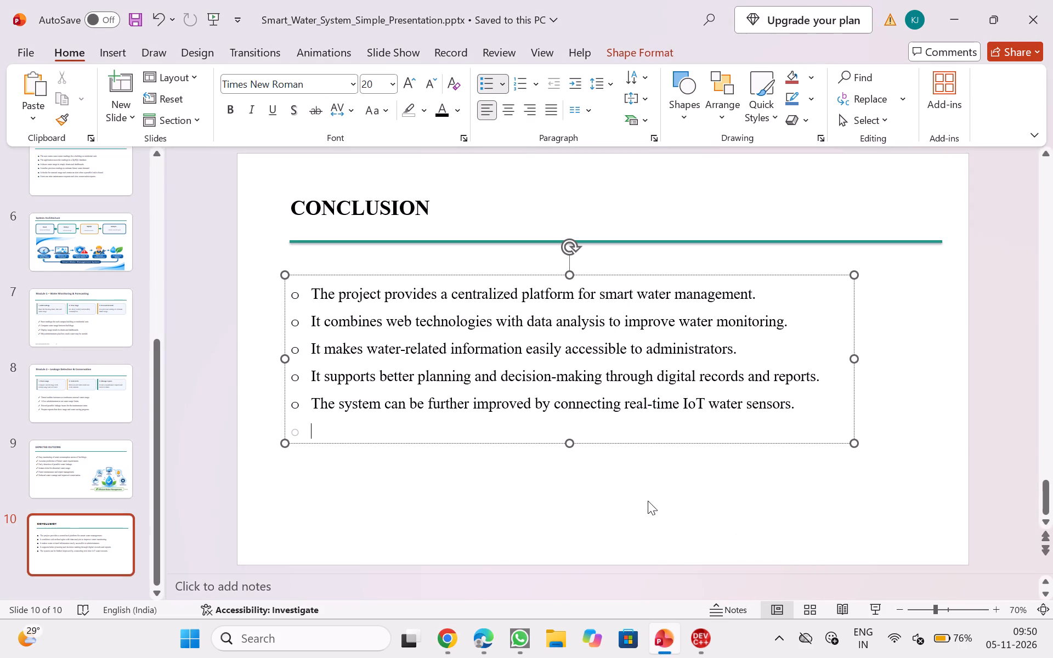
key(ctrl+v)
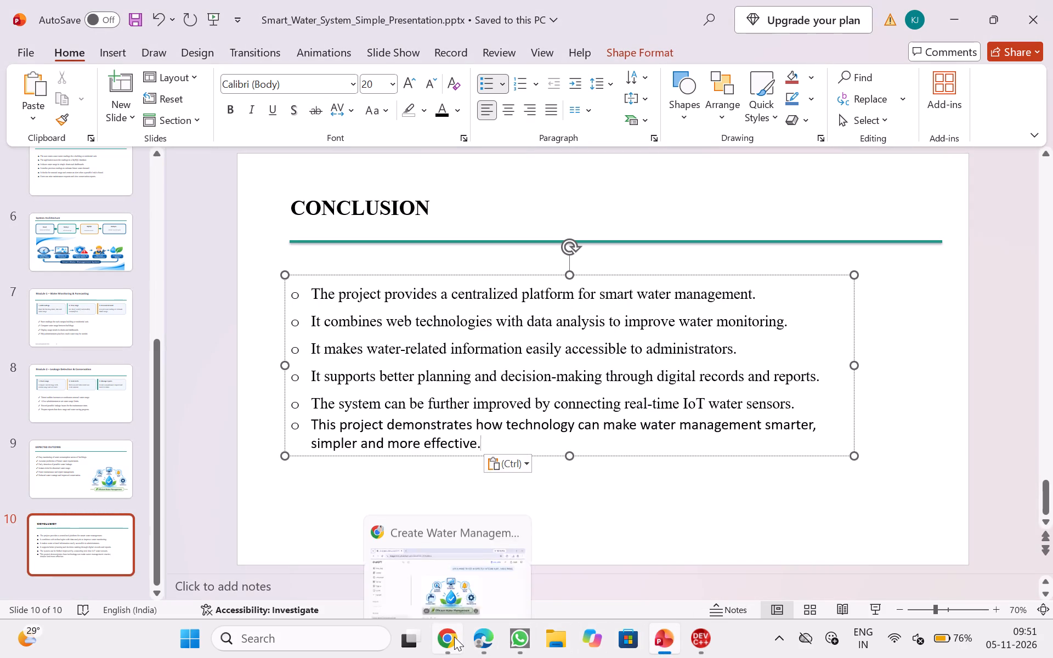
Switch to the empty source file in Dev-C++ and open a File Explorer window.
click(704, 638)
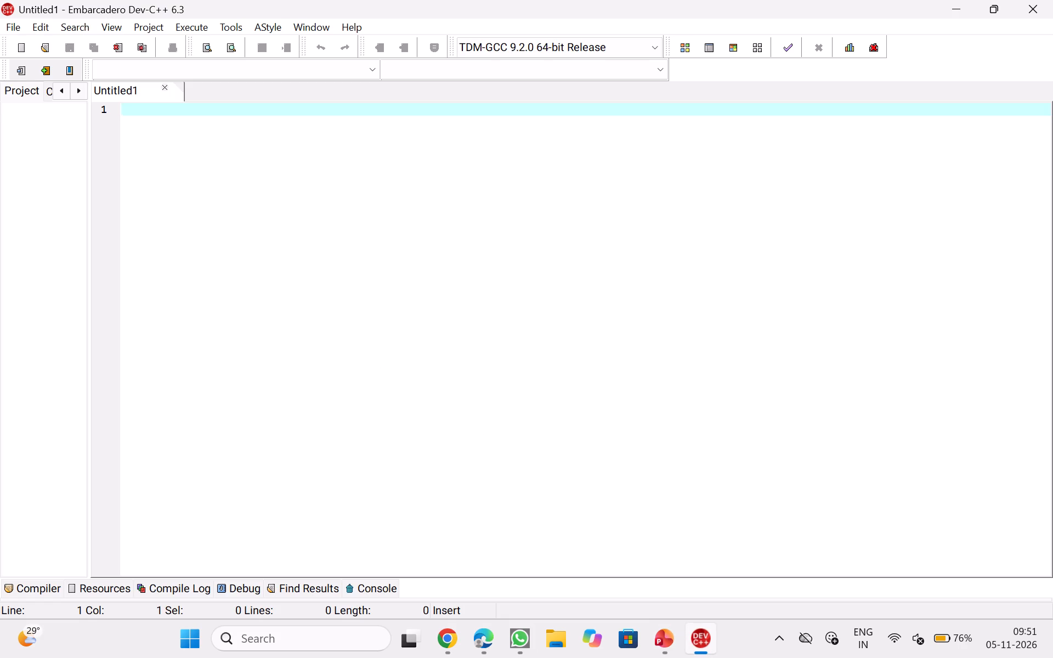
click(544, 633)
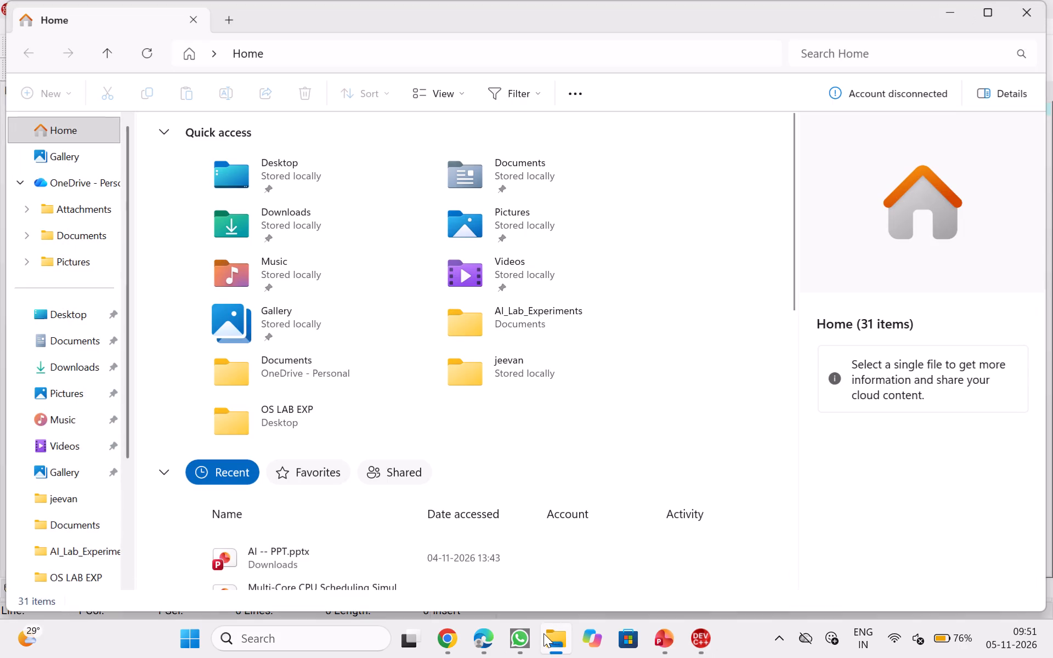
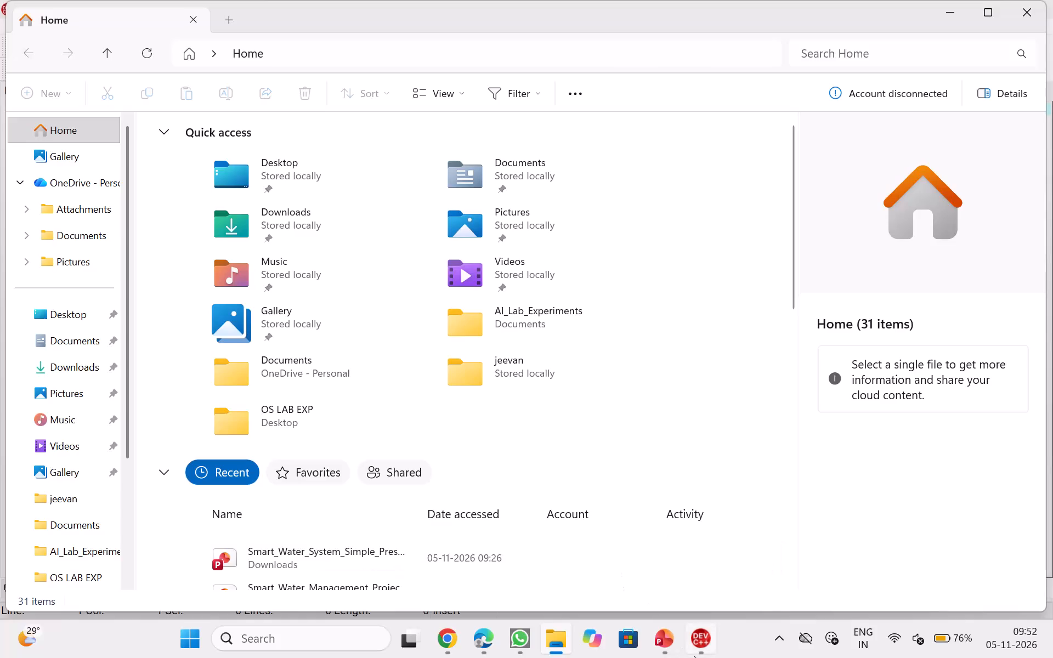
Switch back to the Conclusion slide in PowerPoint.
click(694, 656)
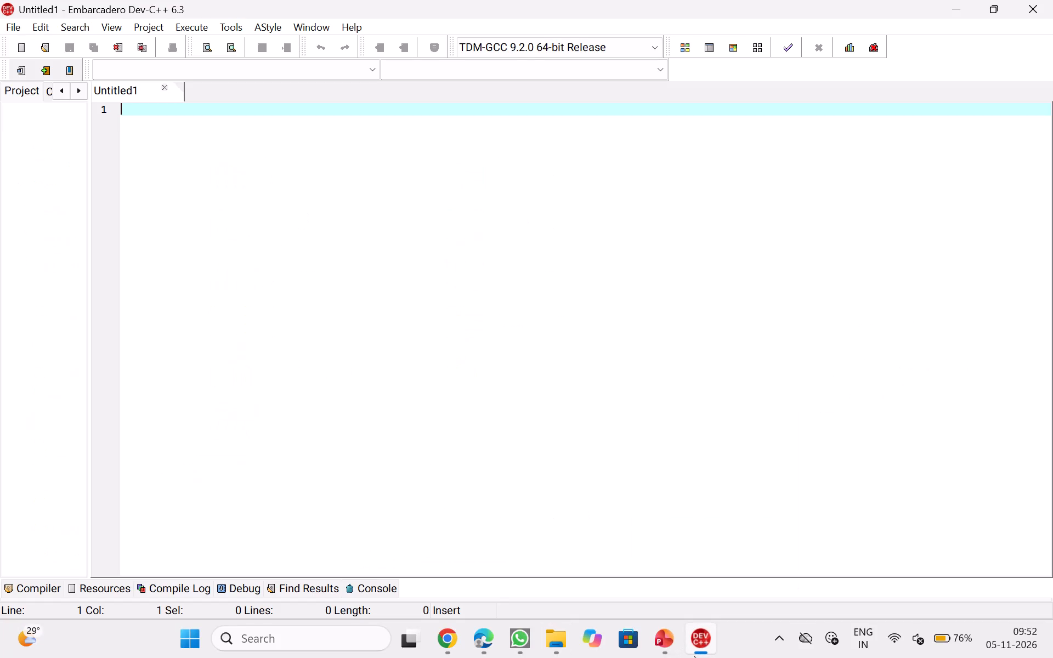
click(666, 651)
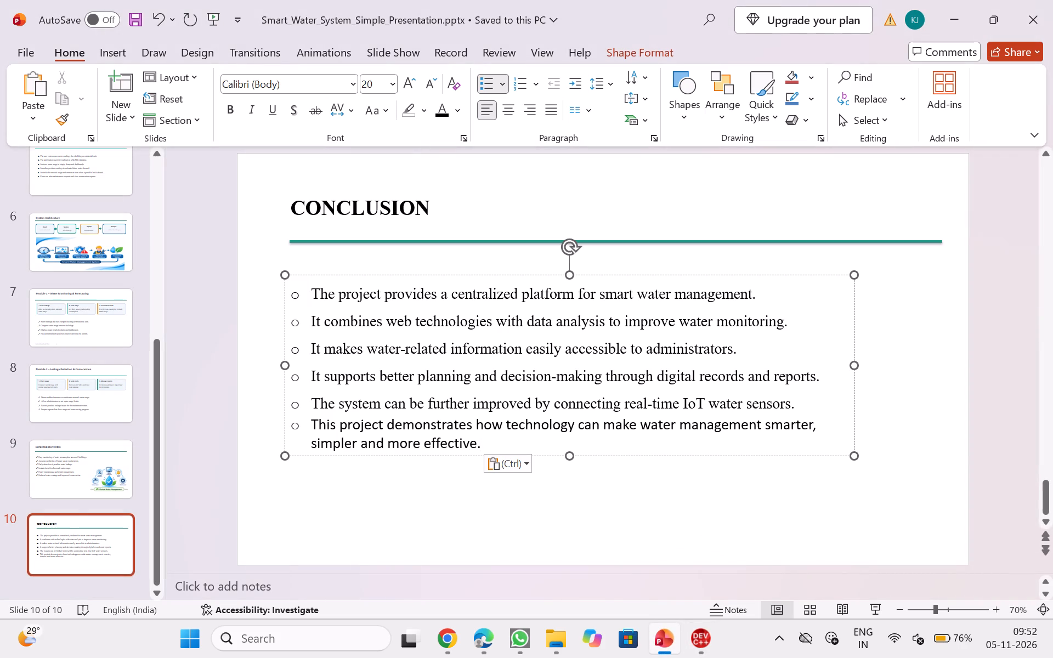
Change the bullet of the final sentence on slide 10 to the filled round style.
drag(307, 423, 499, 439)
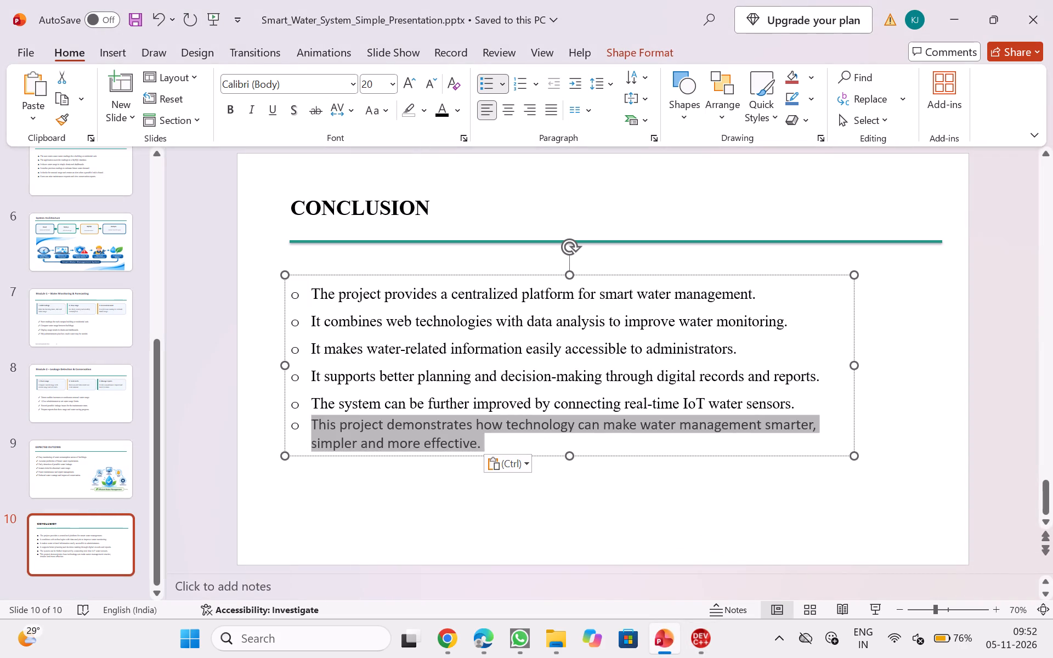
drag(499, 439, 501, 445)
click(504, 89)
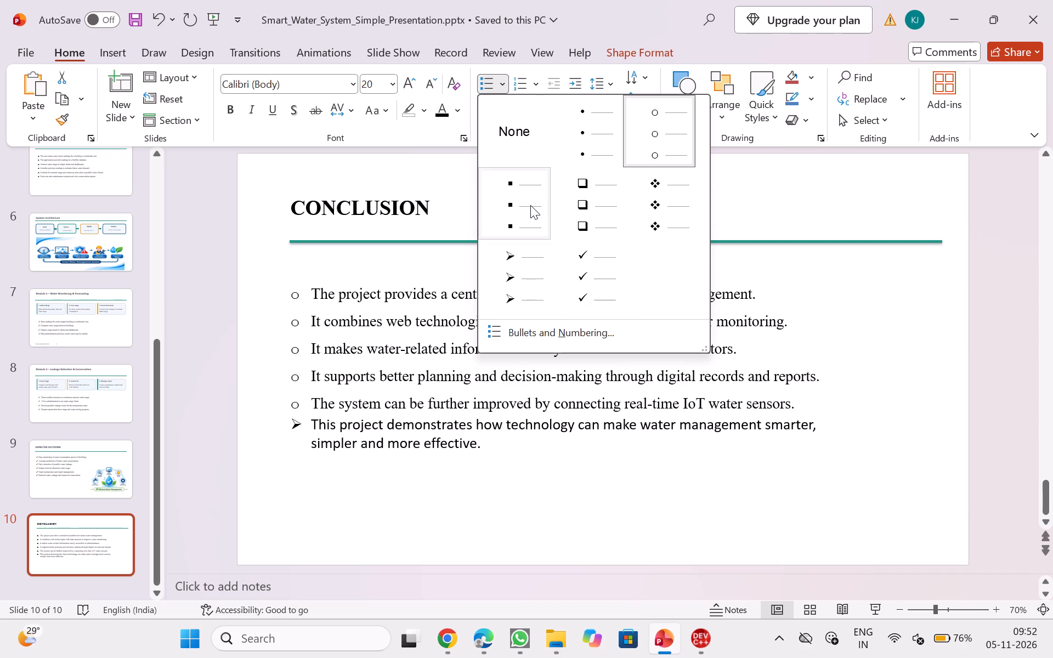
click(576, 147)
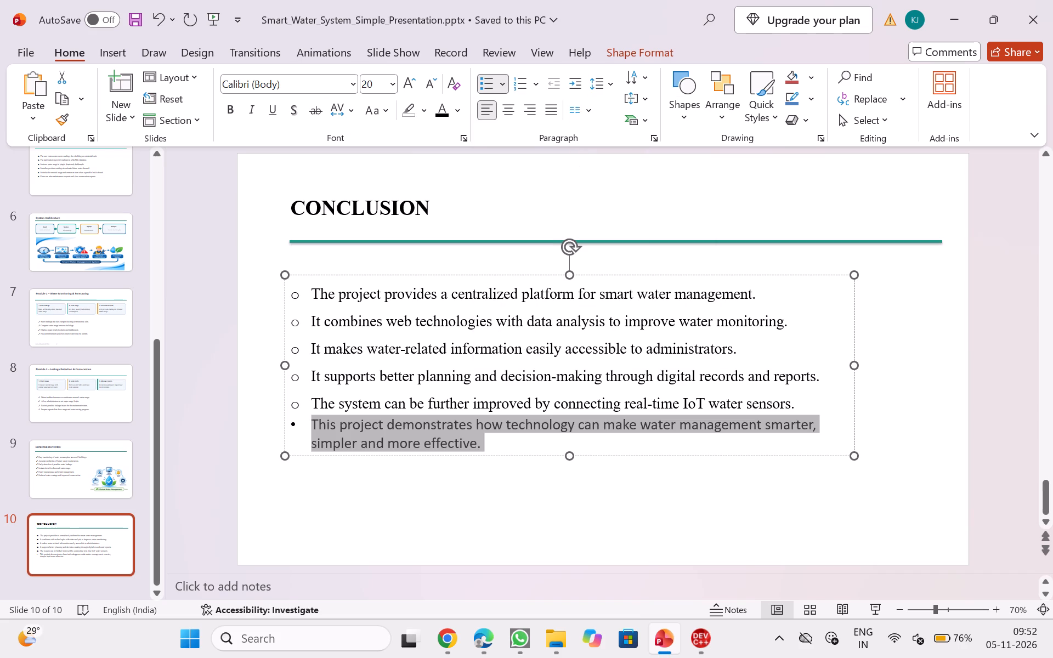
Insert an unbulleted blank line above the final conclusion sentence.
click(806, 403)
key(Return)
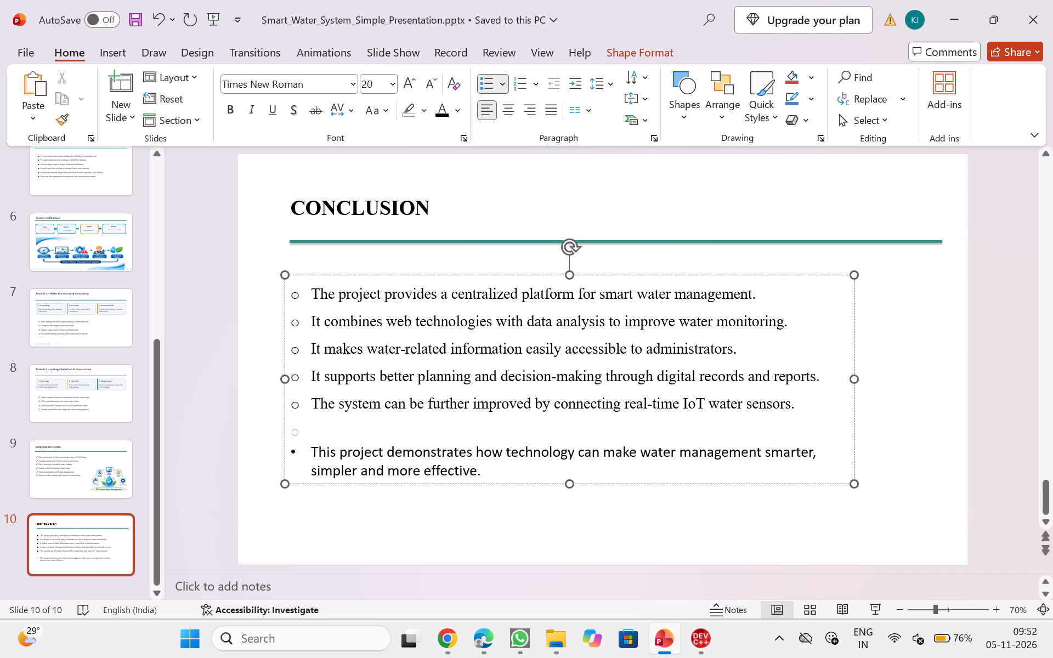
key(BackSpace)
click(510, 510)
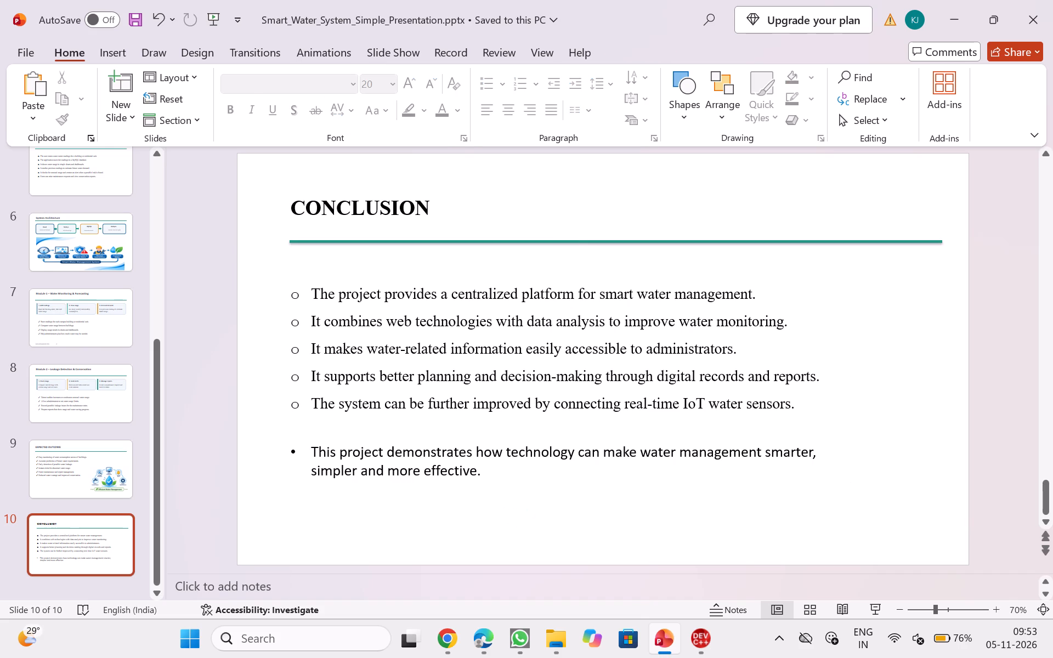
Increase the line spacing of the final conclusion sentence to match the other bullets.
click(462, 472)
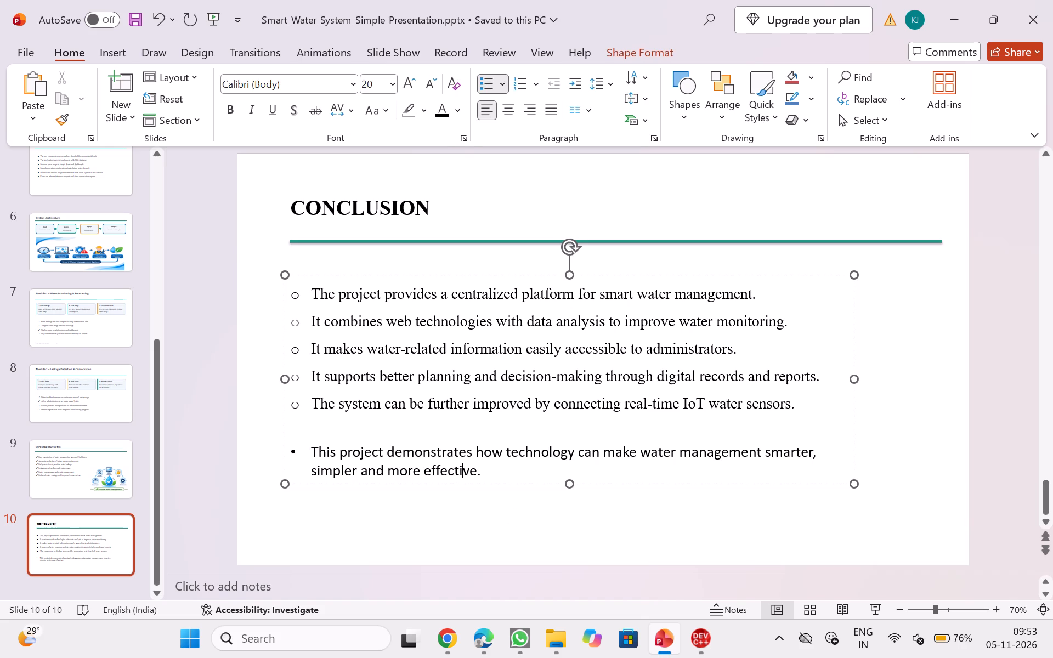
drag(308, 449, 488, 479)
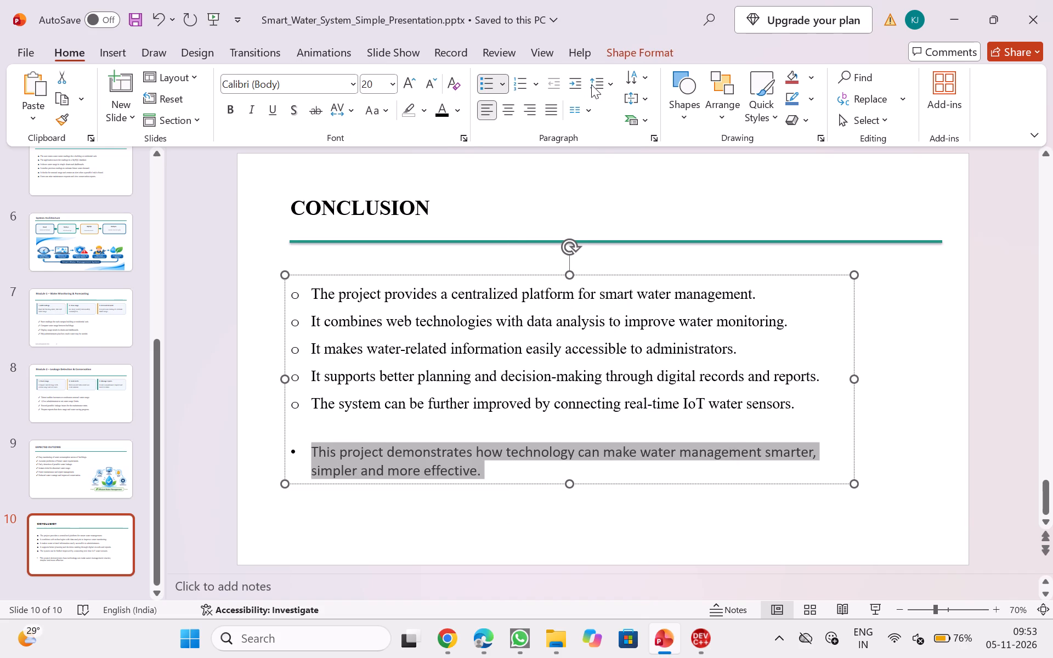
click(598, 84)
click(608, 122)
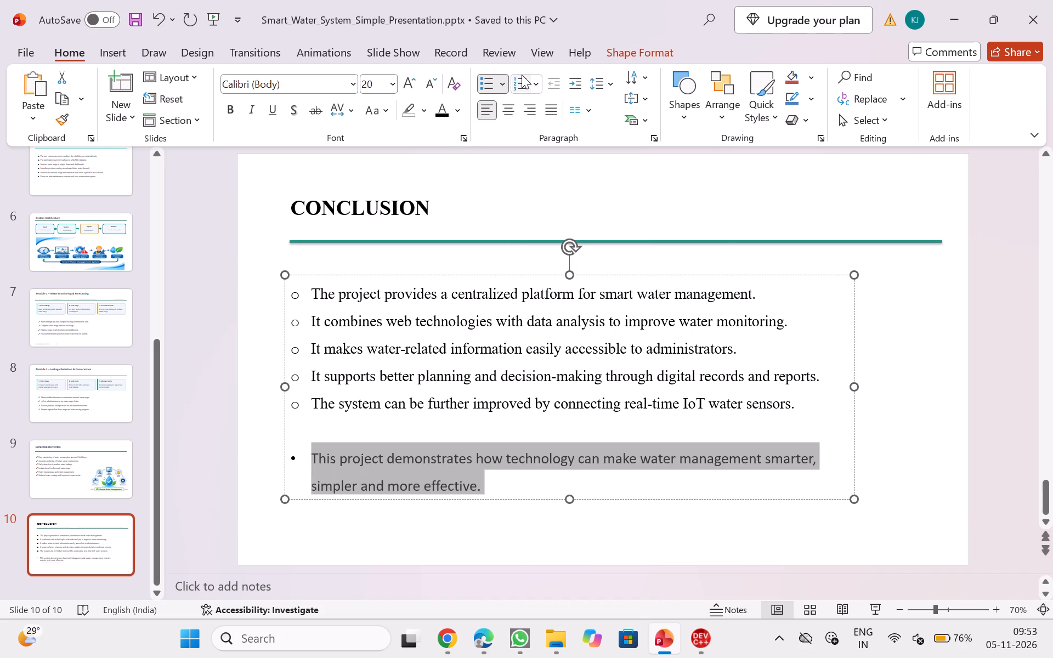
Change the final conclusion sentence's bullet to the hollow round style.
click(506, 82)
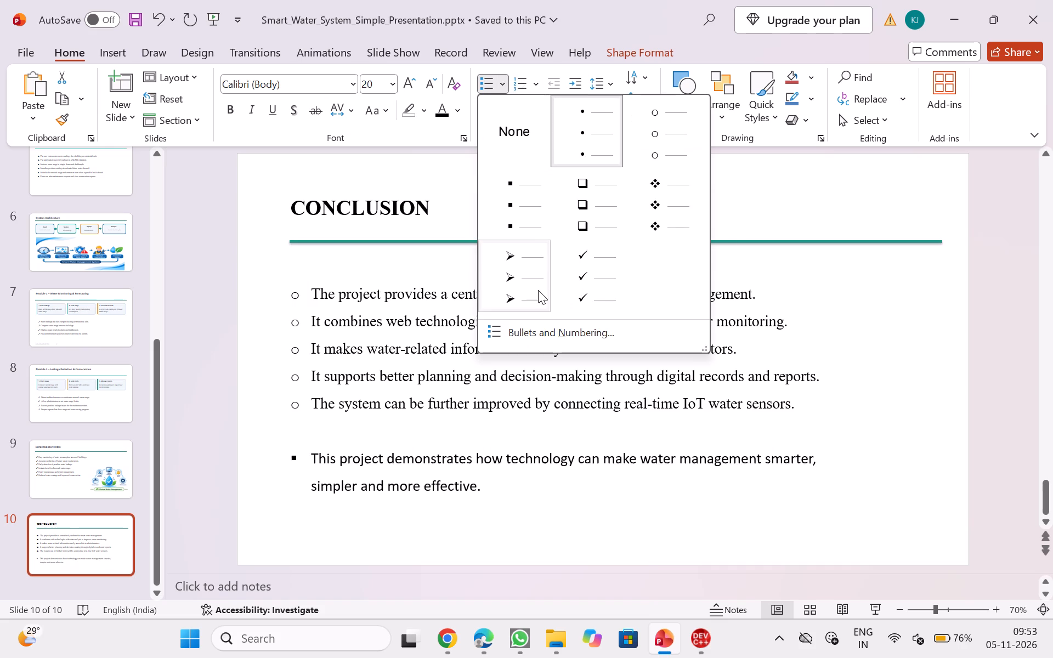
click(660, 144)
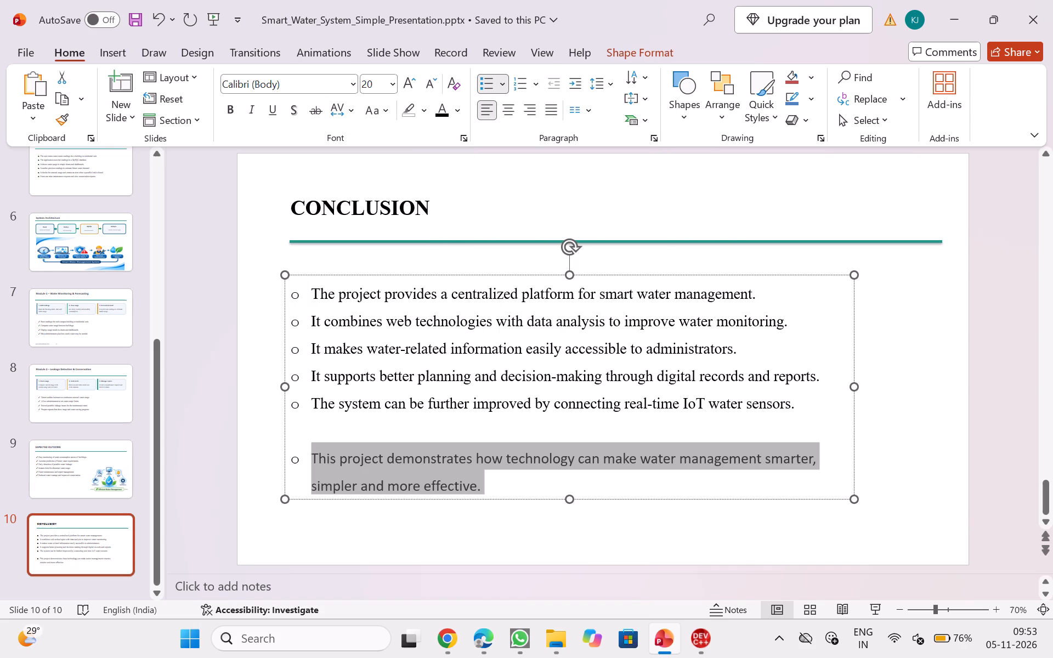
Remove the blank line above the final conclusion sentence and give the sentence the same hollow round bullet as the others.
click(313, 456)
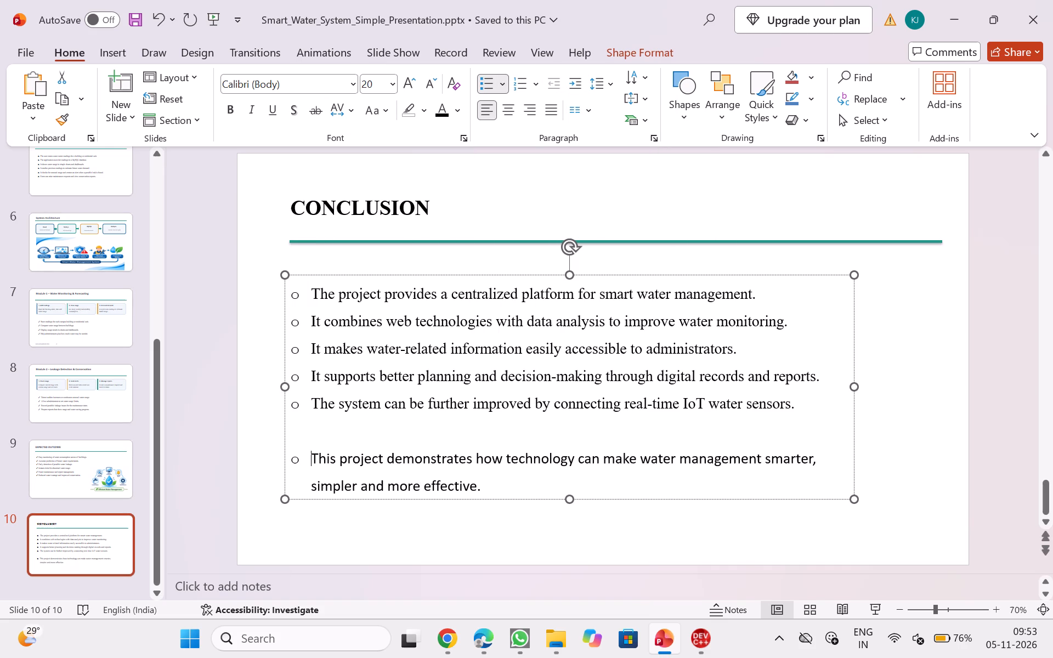
key(BackSpace)
key(BackSpace)
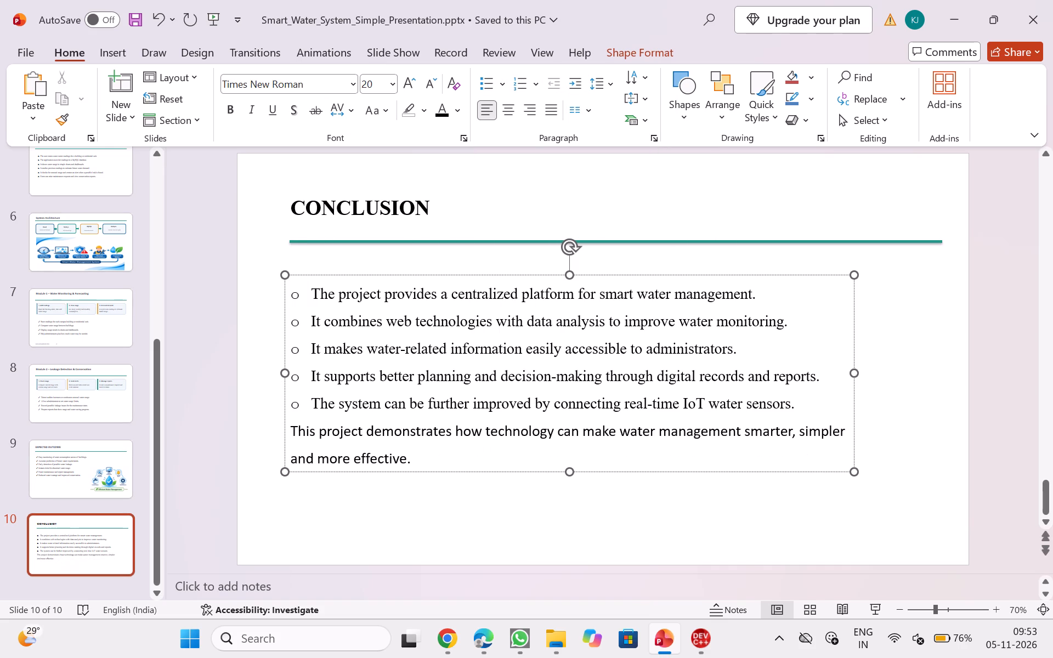
drag(295, 432, 424, 463)
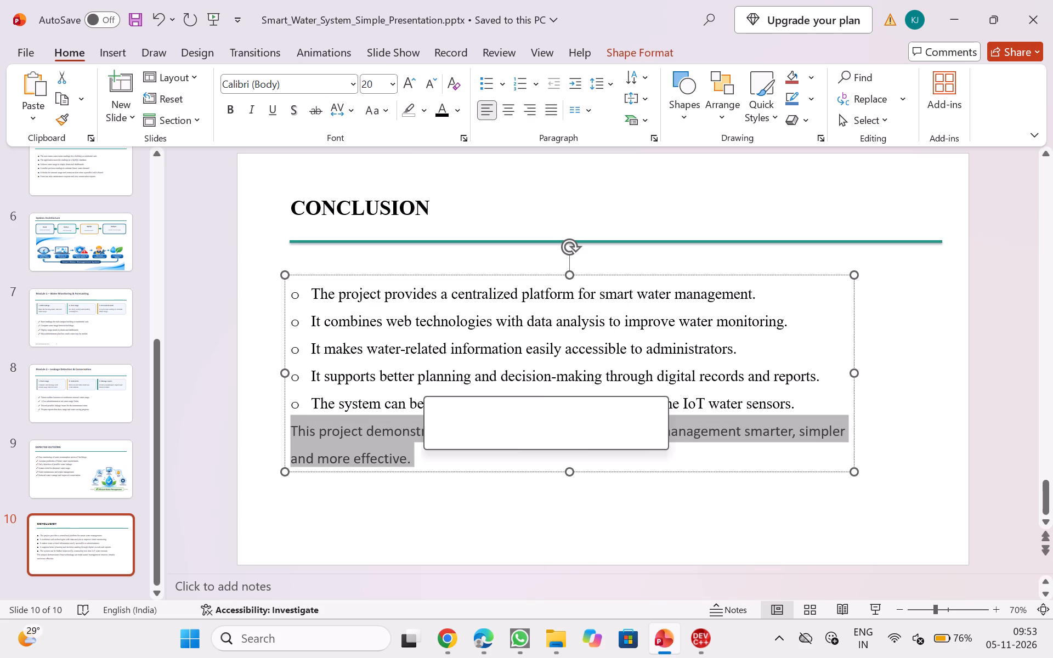
click(503, 82)
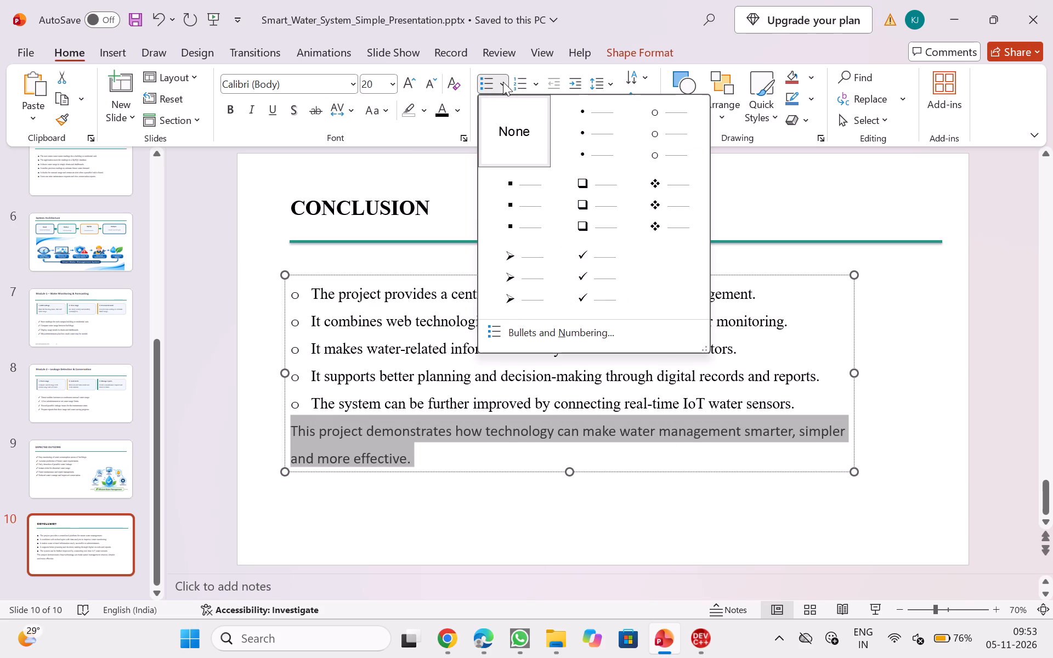
click(657, 123)
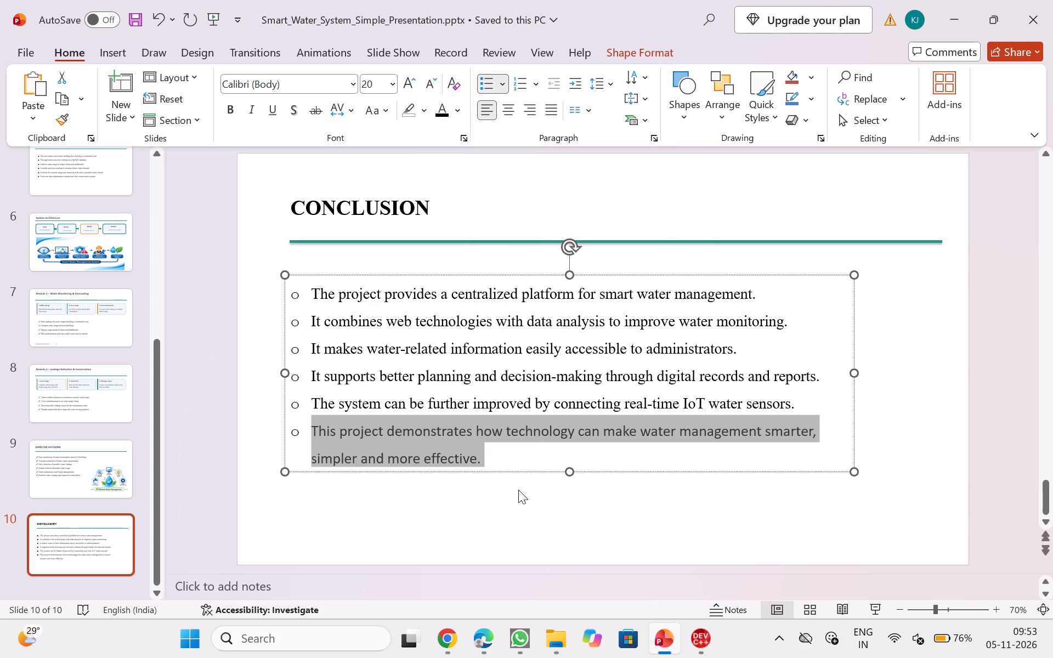
click(518, 490)
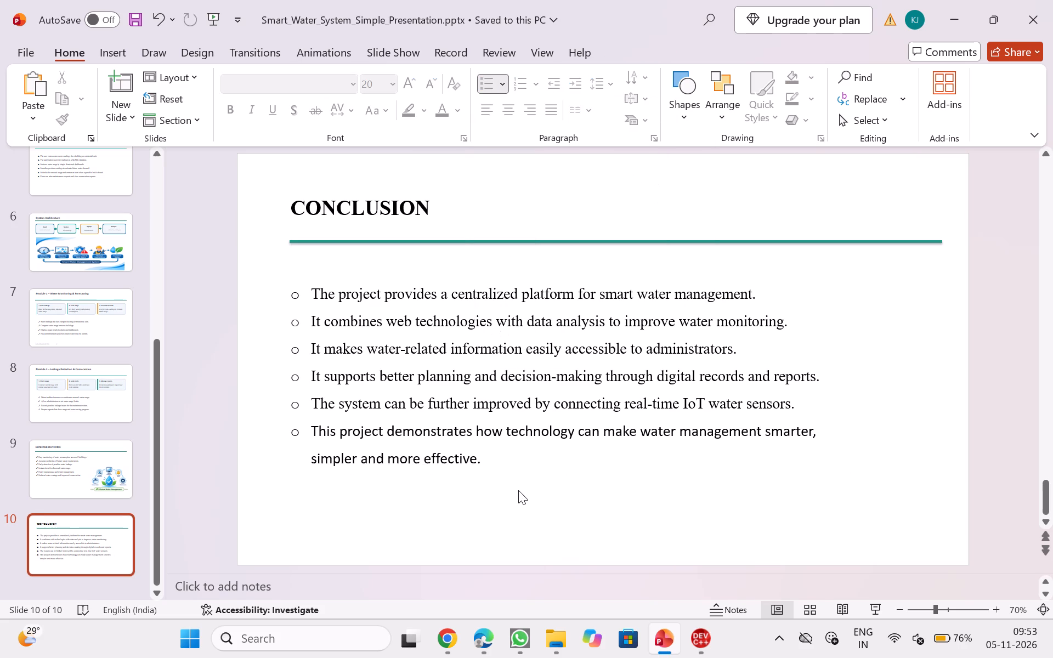
Set the font of all the conclusion bullets on slide 10 to Times New Roman.
click(443, 458)
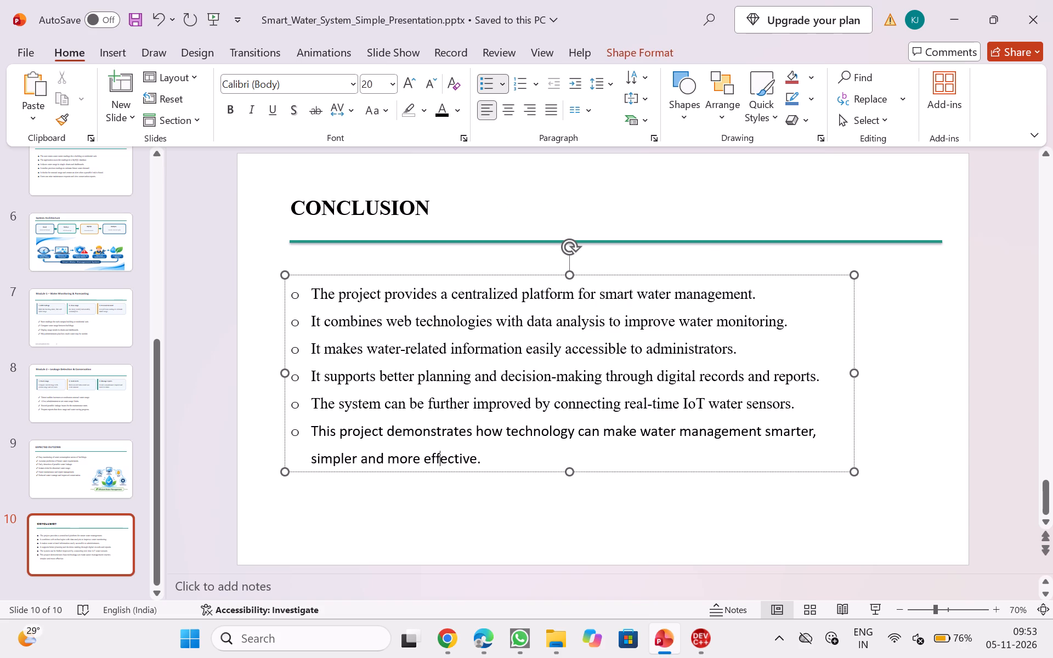
key(ctrl+a)
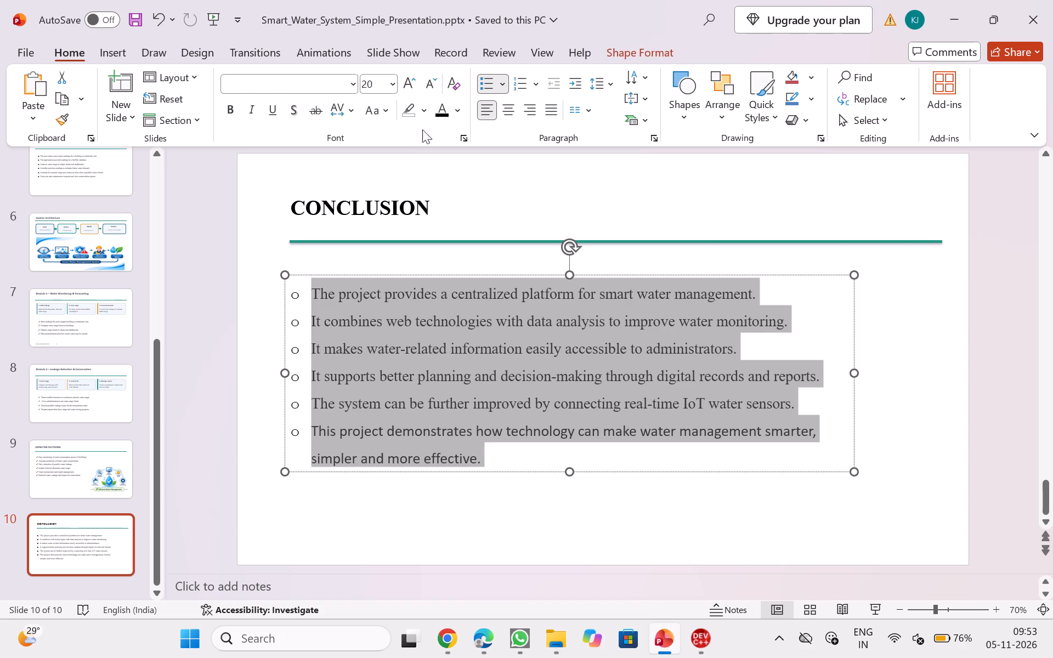
click(327, 87)
text(TI)
key(Return)
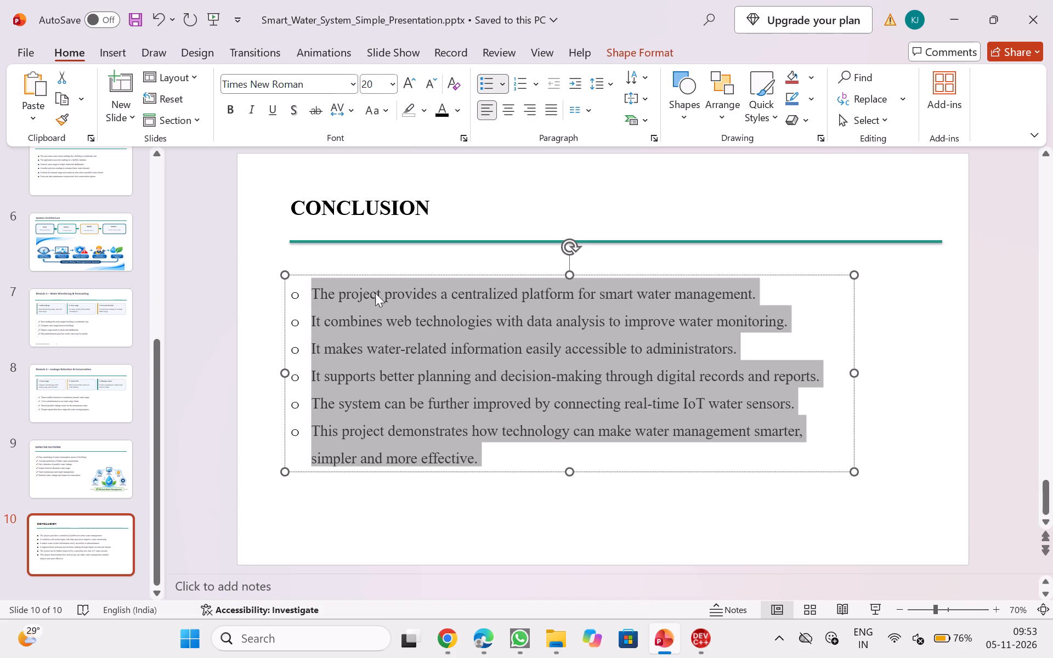
click(463, 530)
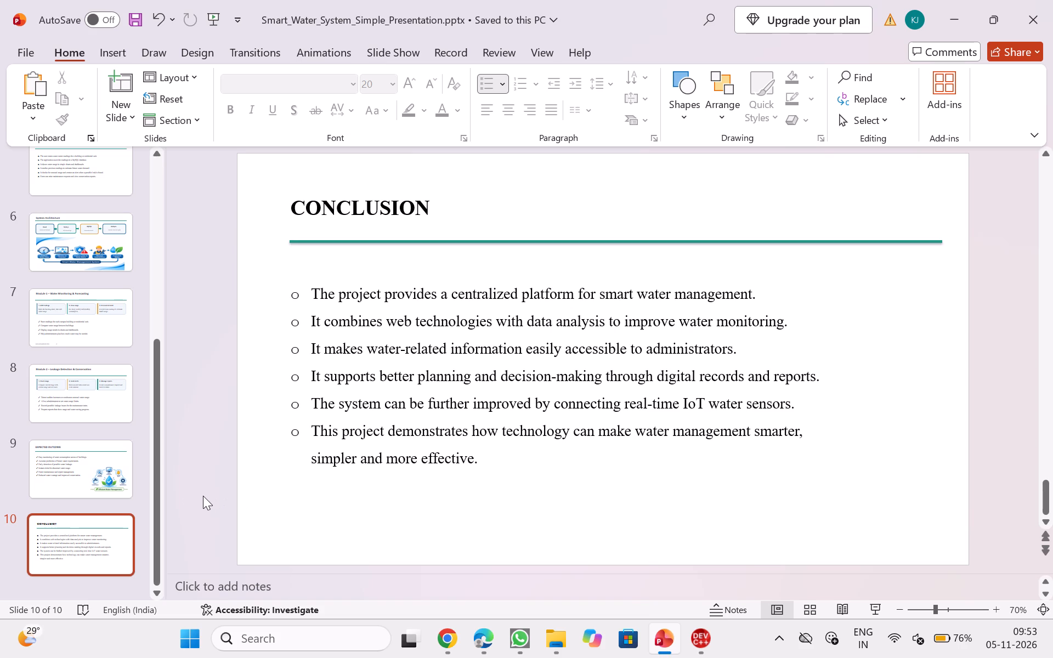
Set the font size of the whole Expected Outcome bullet list on slide 9 to 20.
scroll(60, 460, down, 1)
click(60, 460)
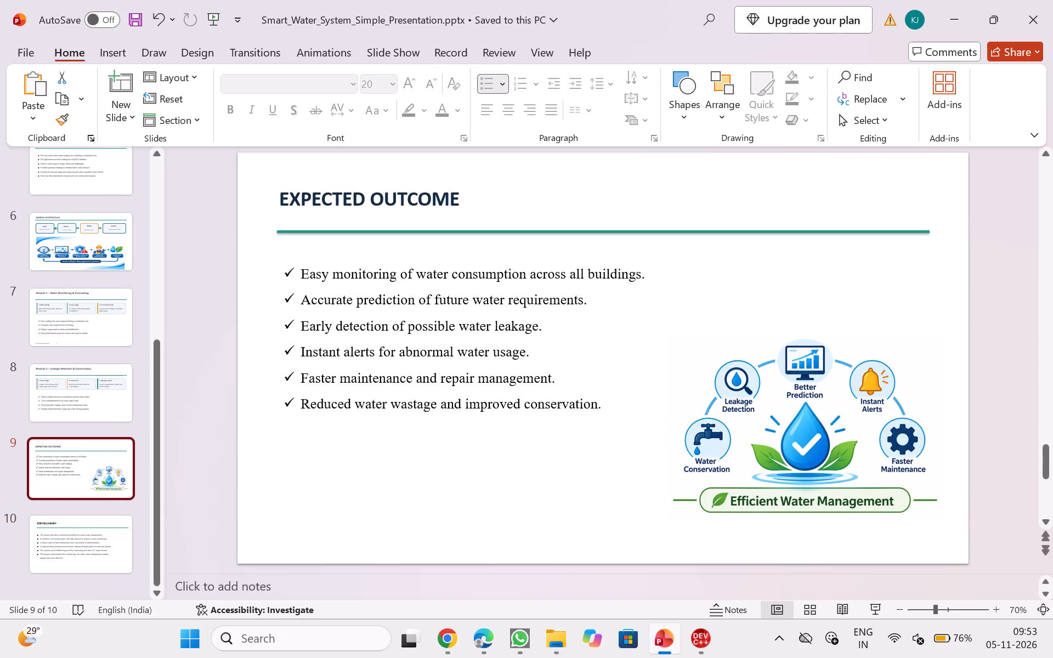
click(348, 394)
key(ctrl+a)
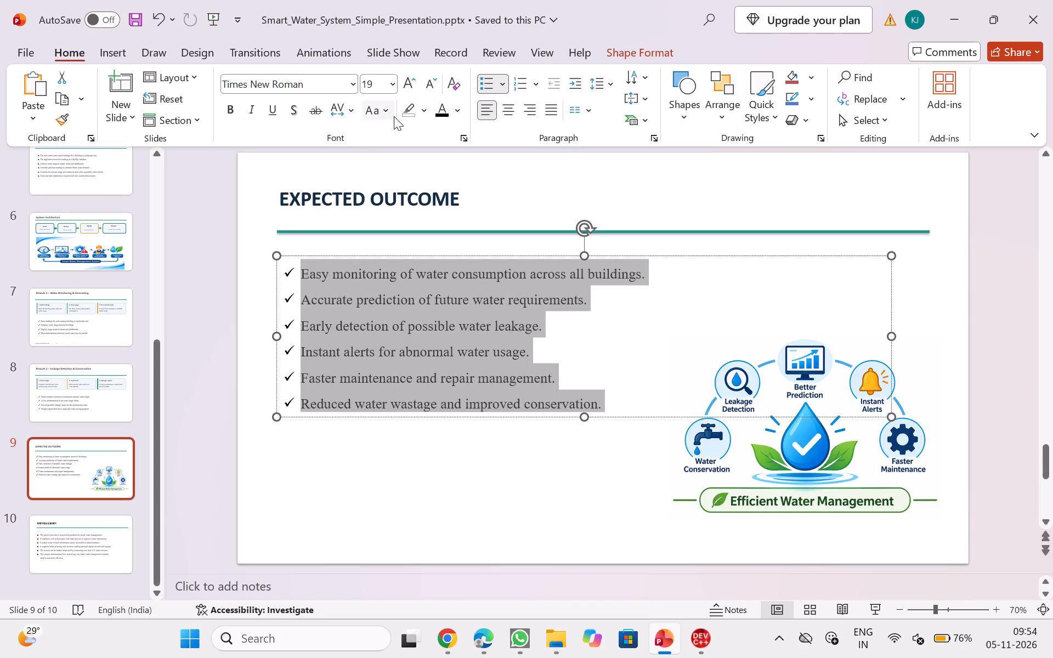
click(373, 77)
text(20)
key(Return)
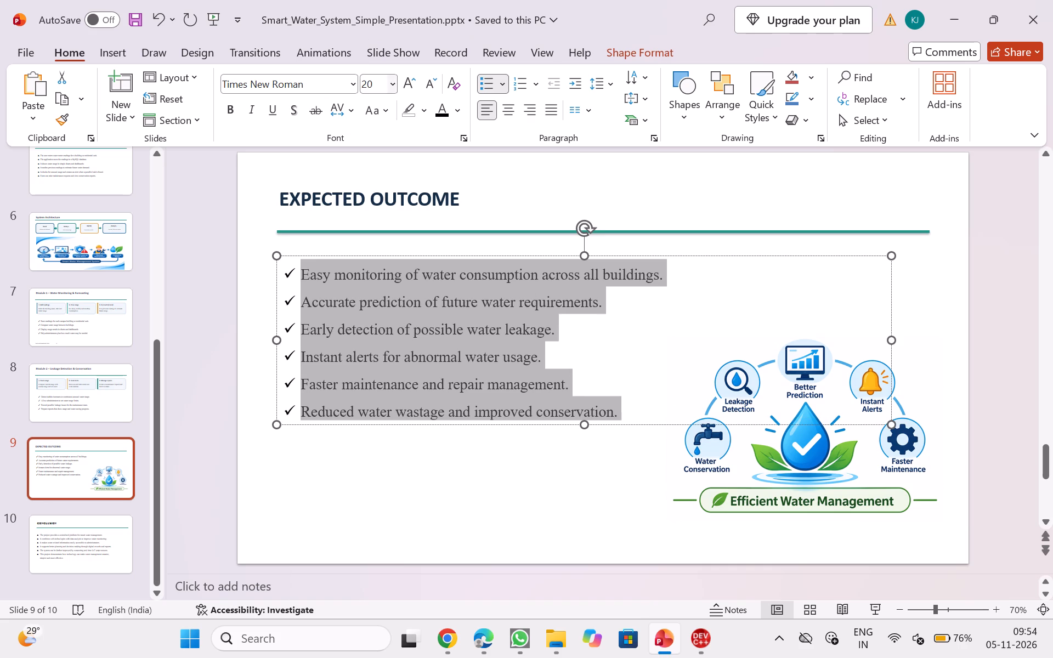
On the System Architecture slide, set the "Website and dashboard" description under React to font size 16.
click(70, 409)
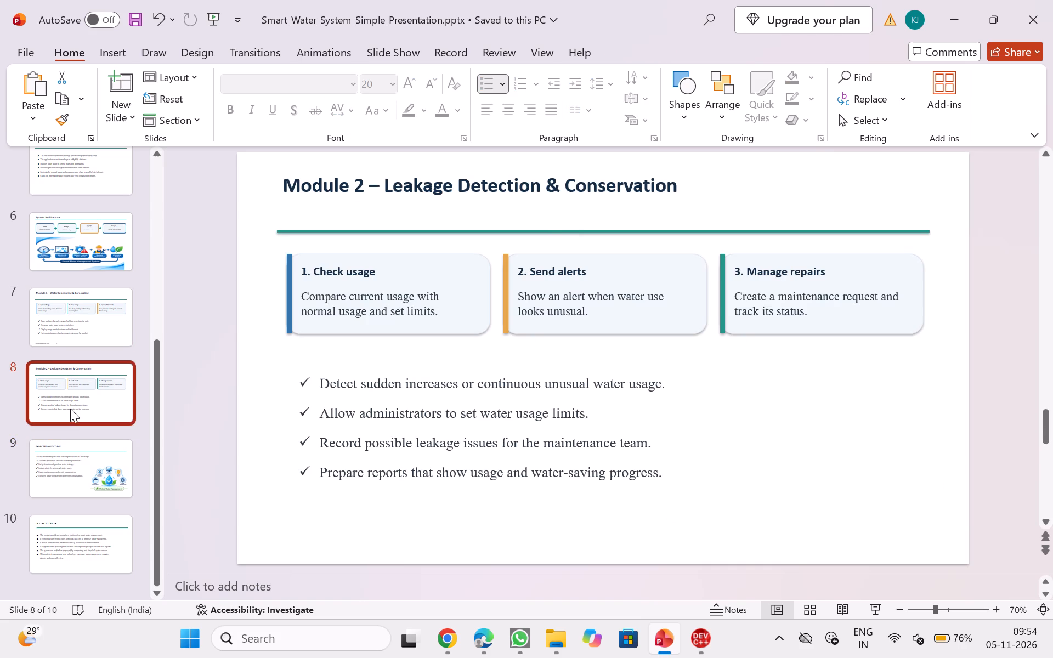
click(101, 324)
click(99, 389)
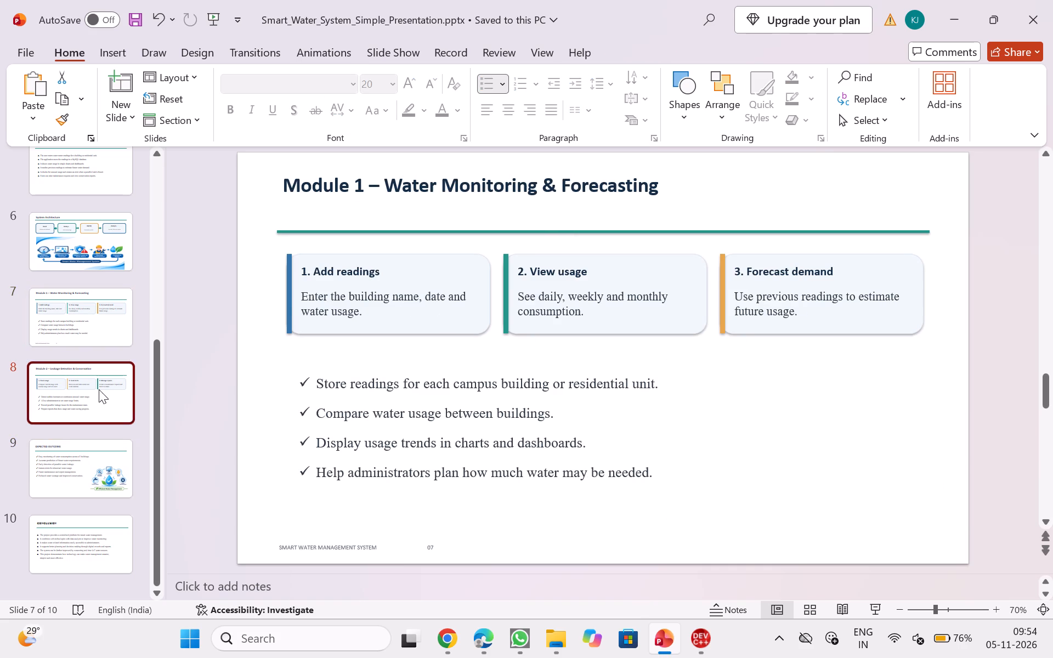
click(95, 458)
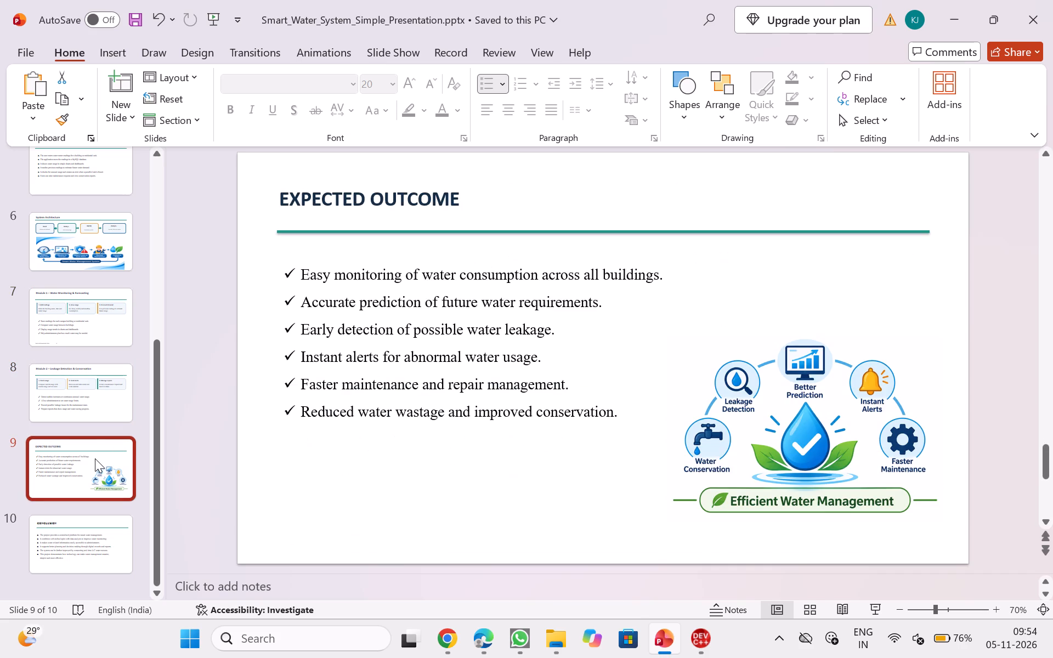
click(104, 239)
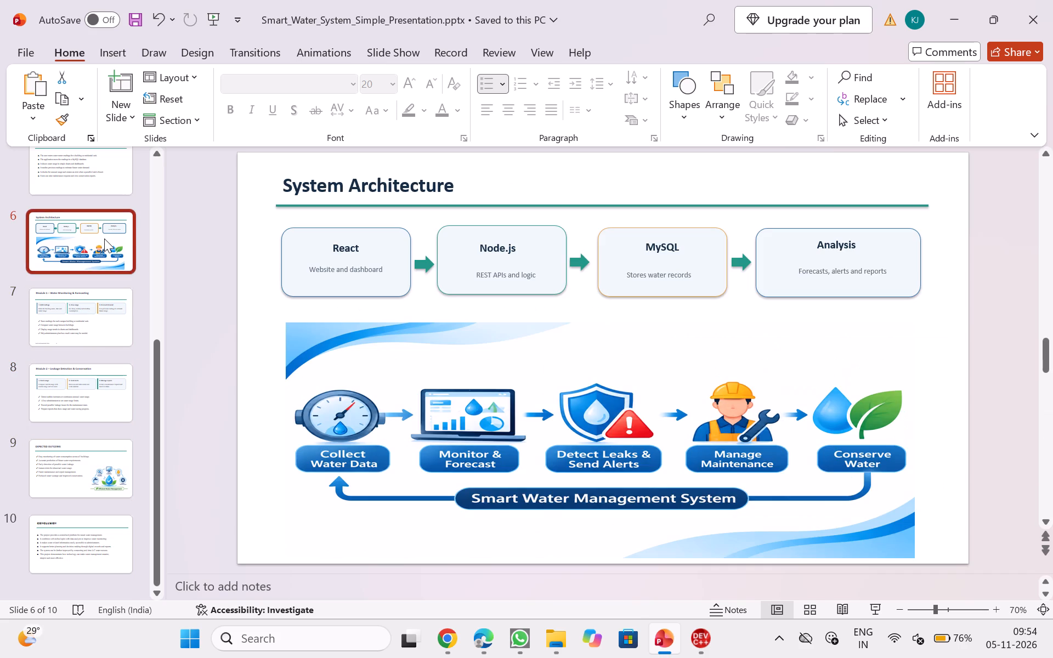
scroll(104, 239, up, 1)
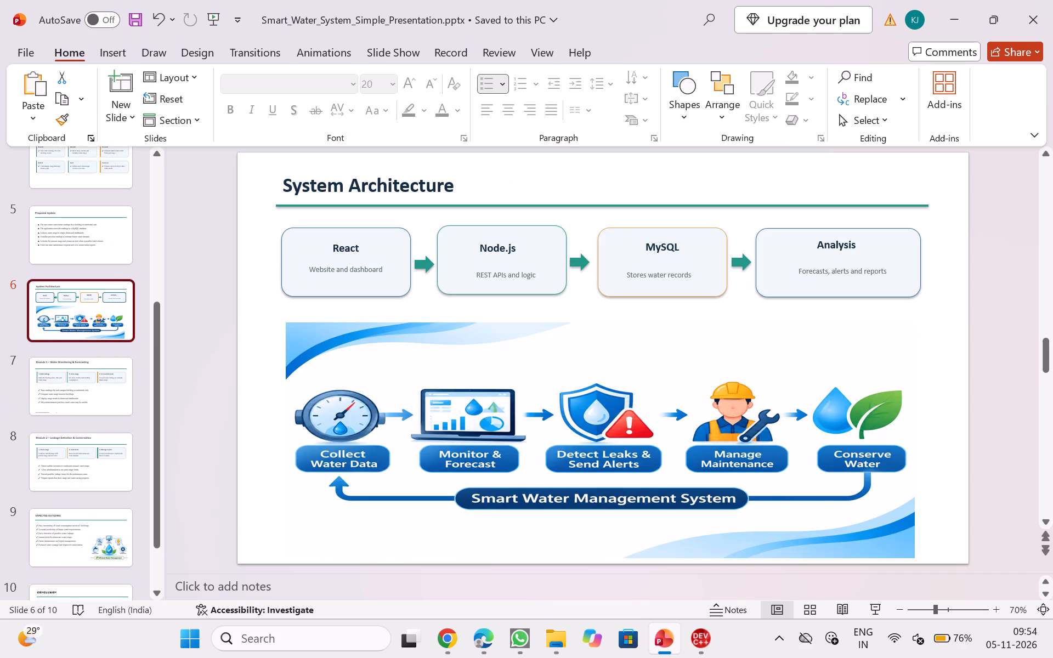
click(331, 271)
key(ctrl+a)
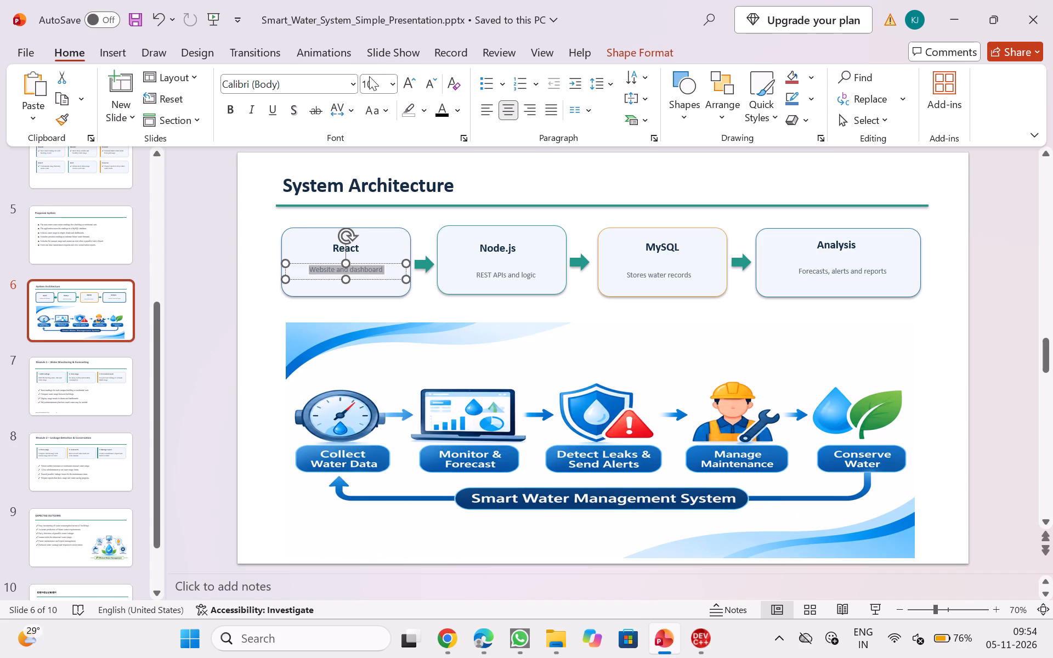
click(369, 77)
text(16)
key(Return)
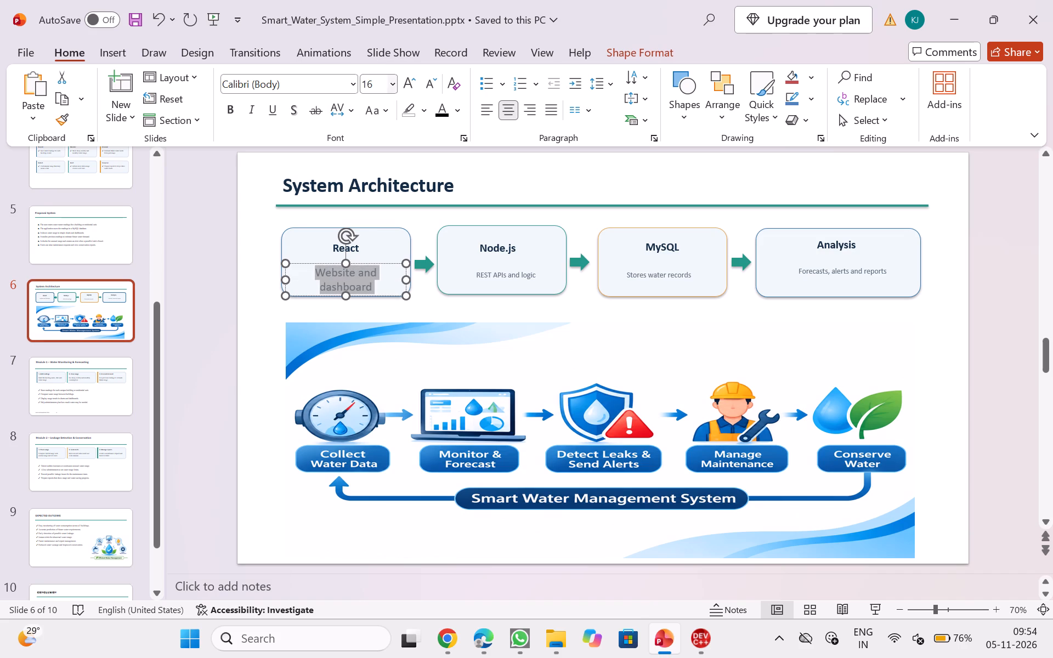
Set the "REST APIs and logic" description under Node.js to font size 16 and move it slightly up in its box.
click(499, 276)
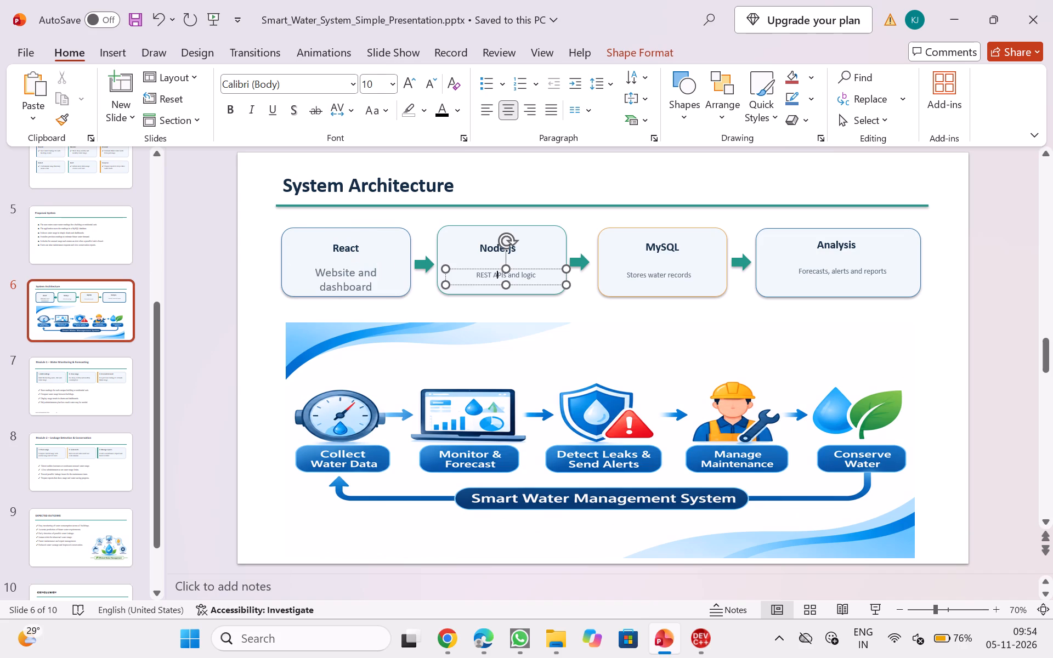
key(ctrl+a)
click(376, 89)
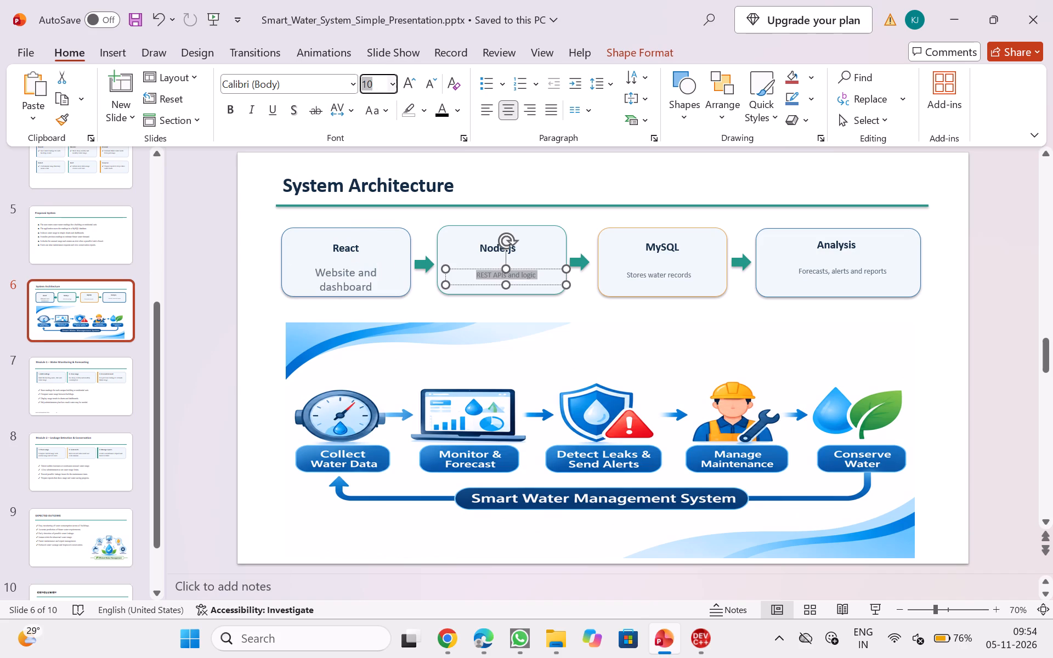
text(16)
key(Return)
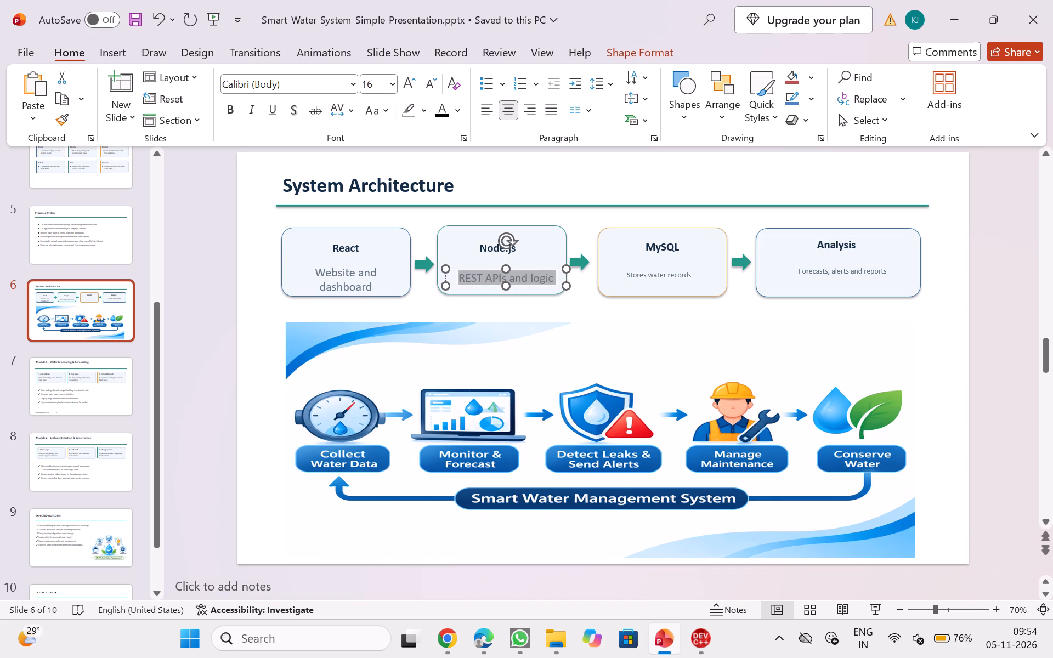
drag(470, 268, 466, 265)
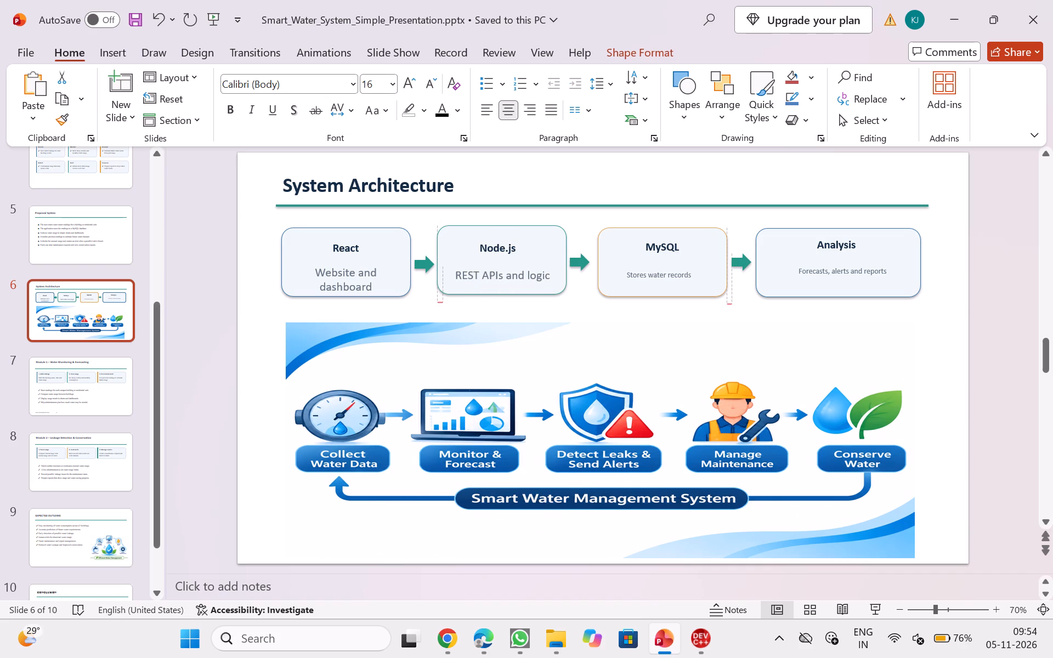
drag(466, 265, 463, 263)
Move the "Website and dashboard" description slightly up, closer to the React heading.
click(361, 281)
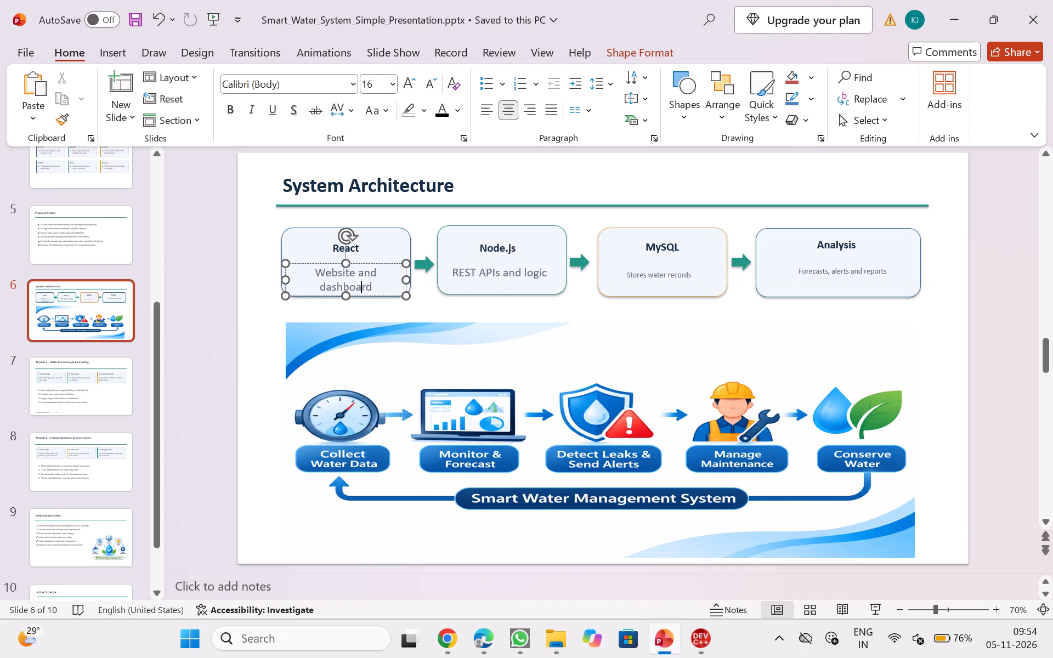
drag(323, 262, 320, 258)
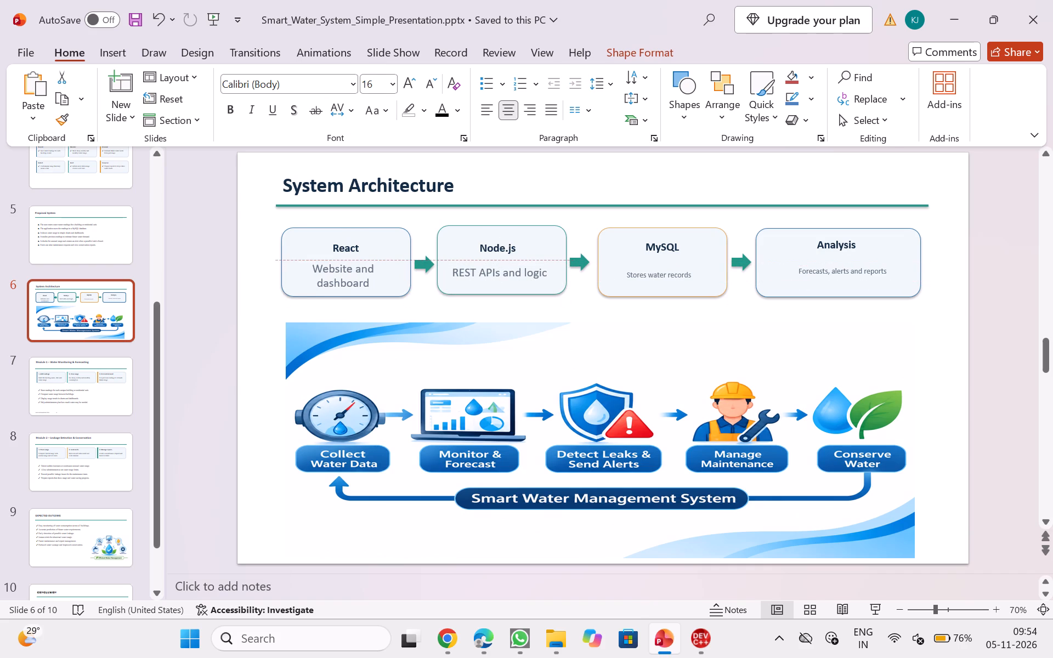
drag(320, 258, 319, 257)
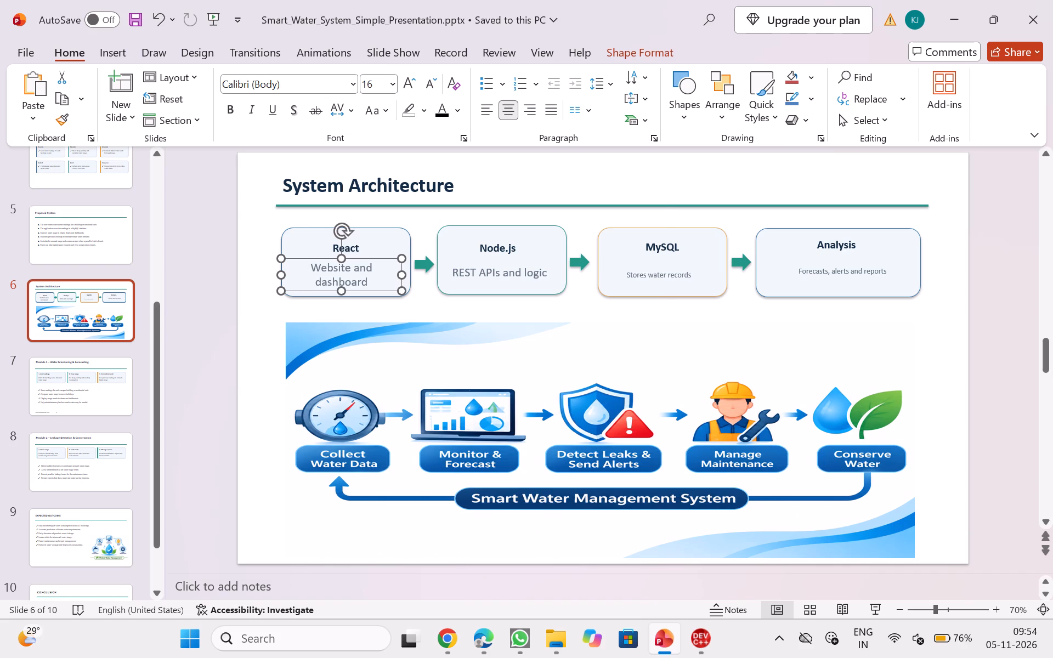
Set the "Stores water records" description under MySQL to font size 16.
click(649, 285)
click(659, 278)
key(ctrl+a)
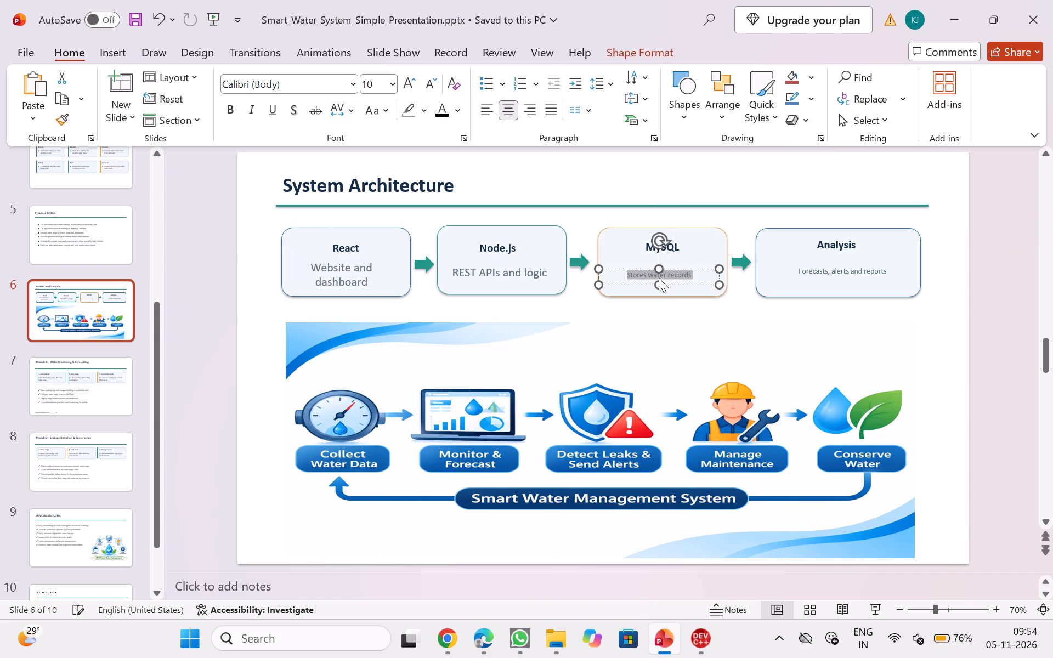
click(370, 89)
text(16)
key(Return)
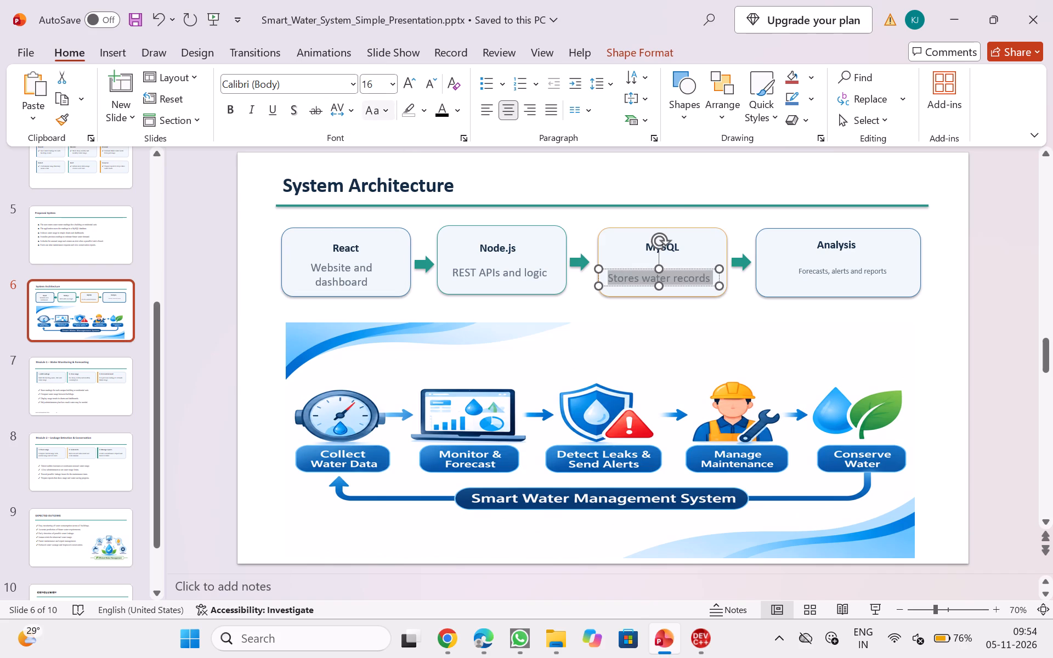
Set the "Forecasts, alerts and reports" description under Analysis to font size 16.
click(811, 274)
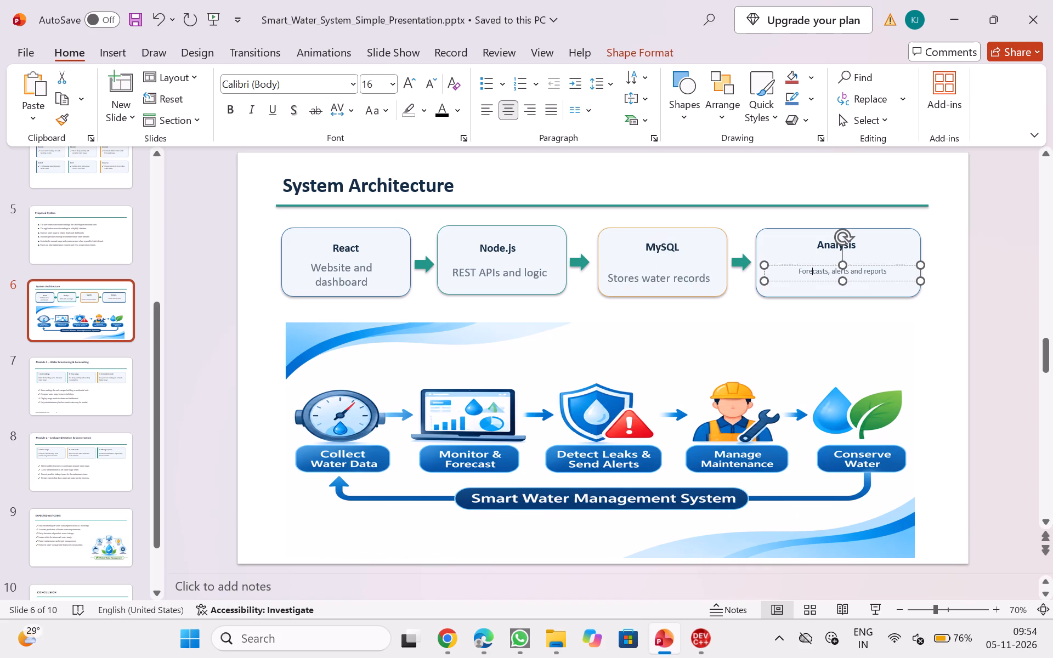
key(ctrl+a)
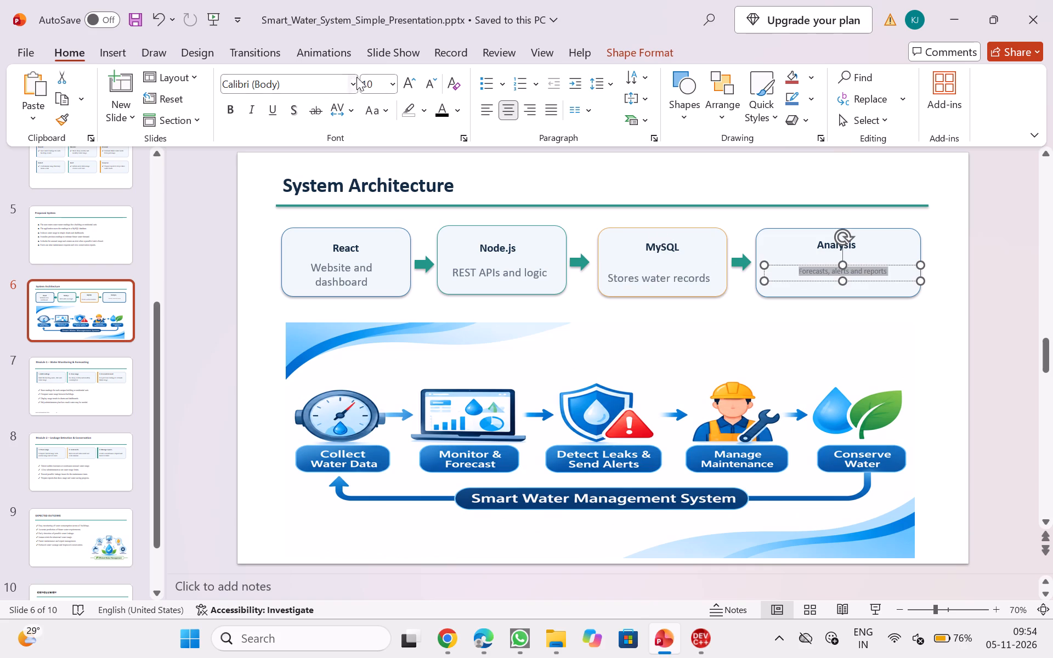
click(367, 81)
text(16)
key(Return)
click(200, 296)
Reposition the "Website and dashboard" description so it sits centred beneath the React heading.
click(331, 278)
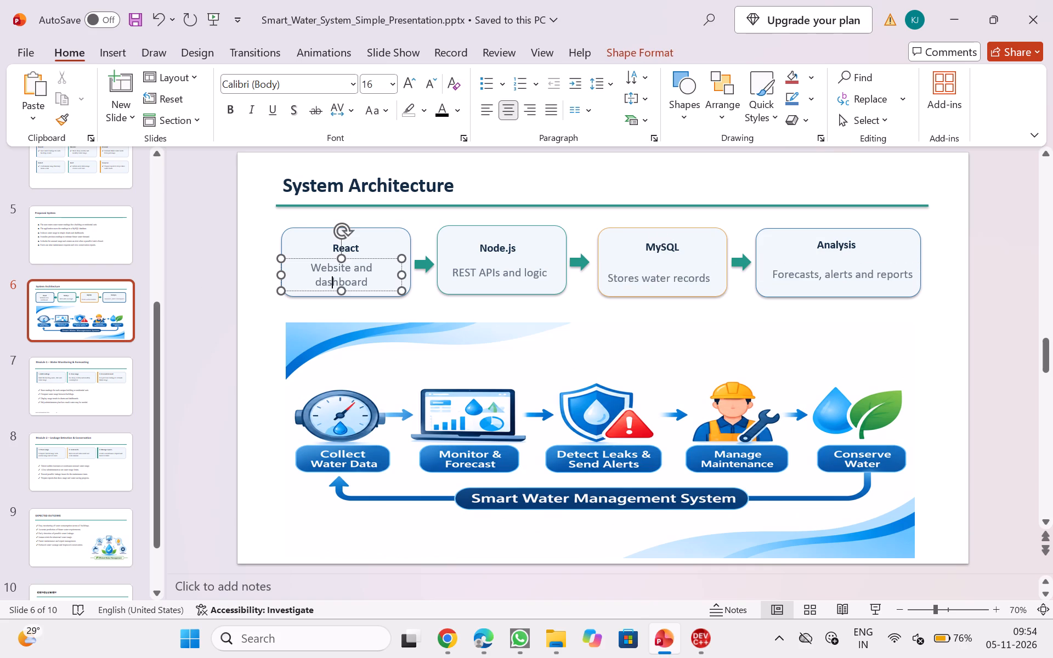
drag(312, 260, 318, 258)
click(212, 348)
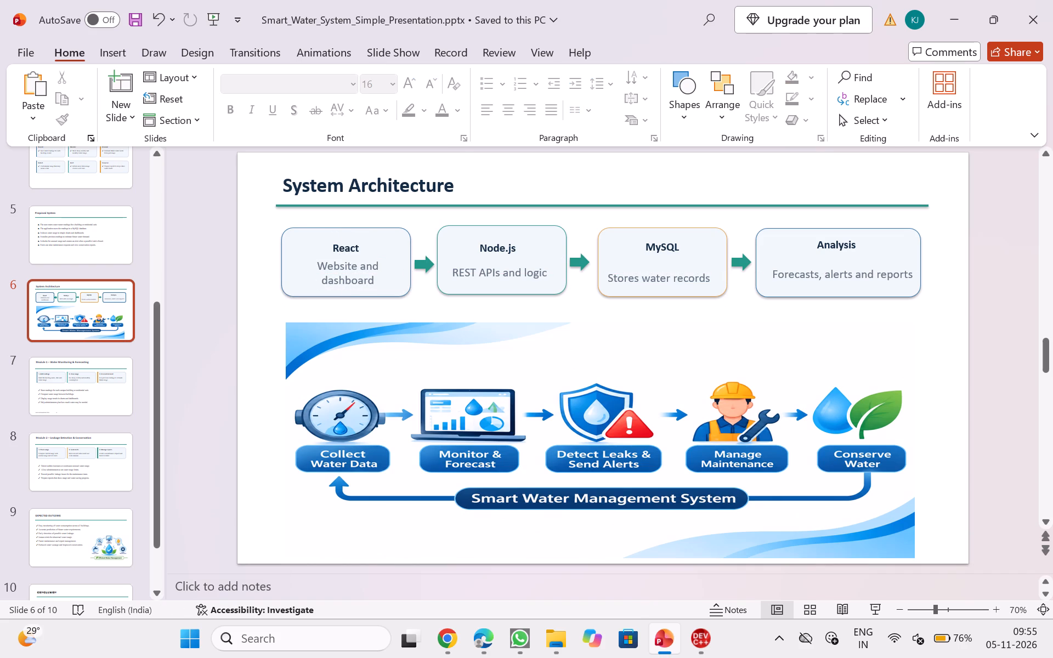
Review the earlier slides from Proposed System back through Project Objectives and Problem Statement to Introduction.
click(80, 224)
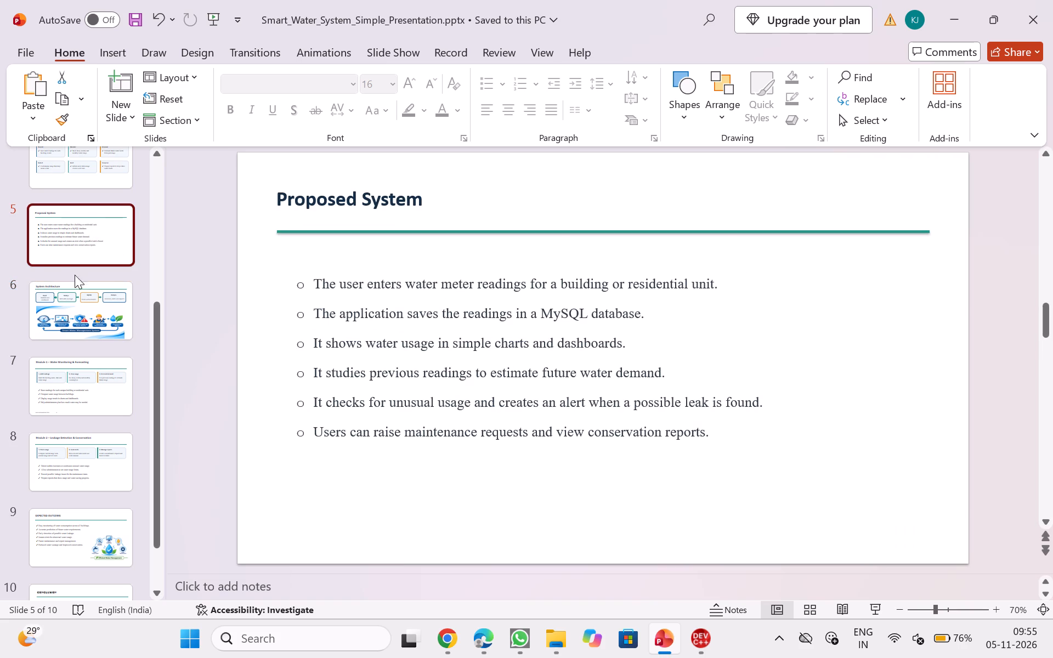
click(93, 175)
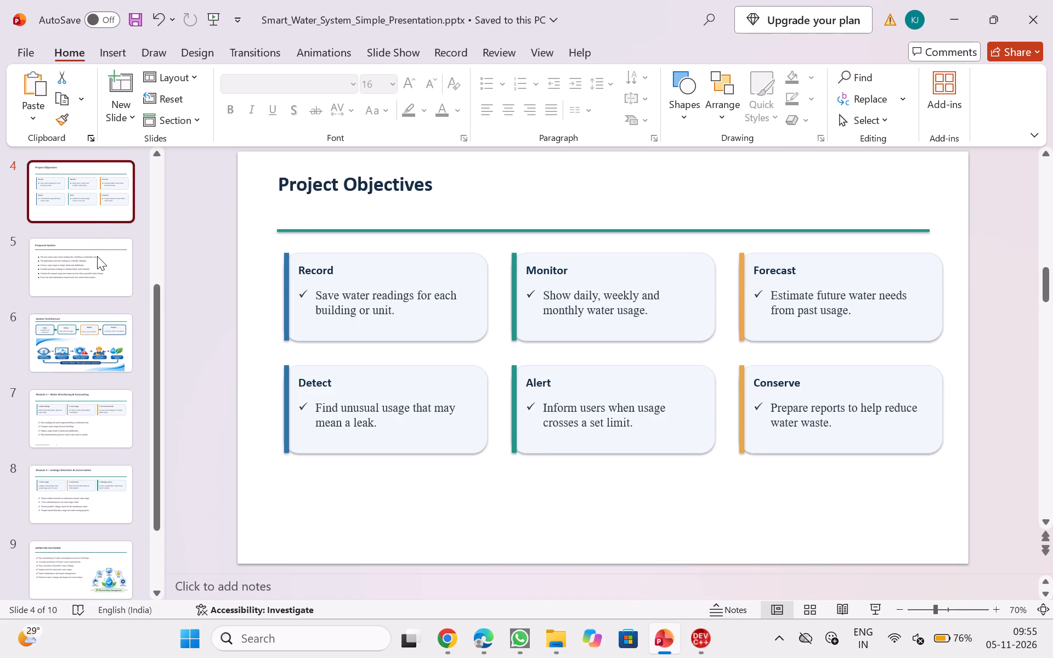
scroll(98, 264, up, 1)
click(105, 230)
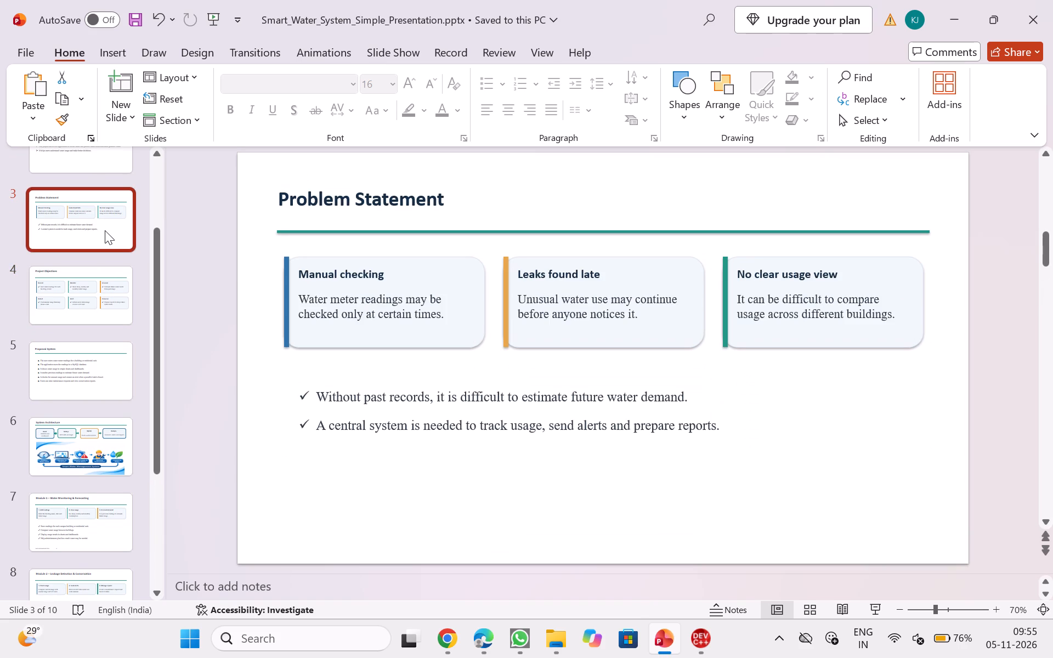